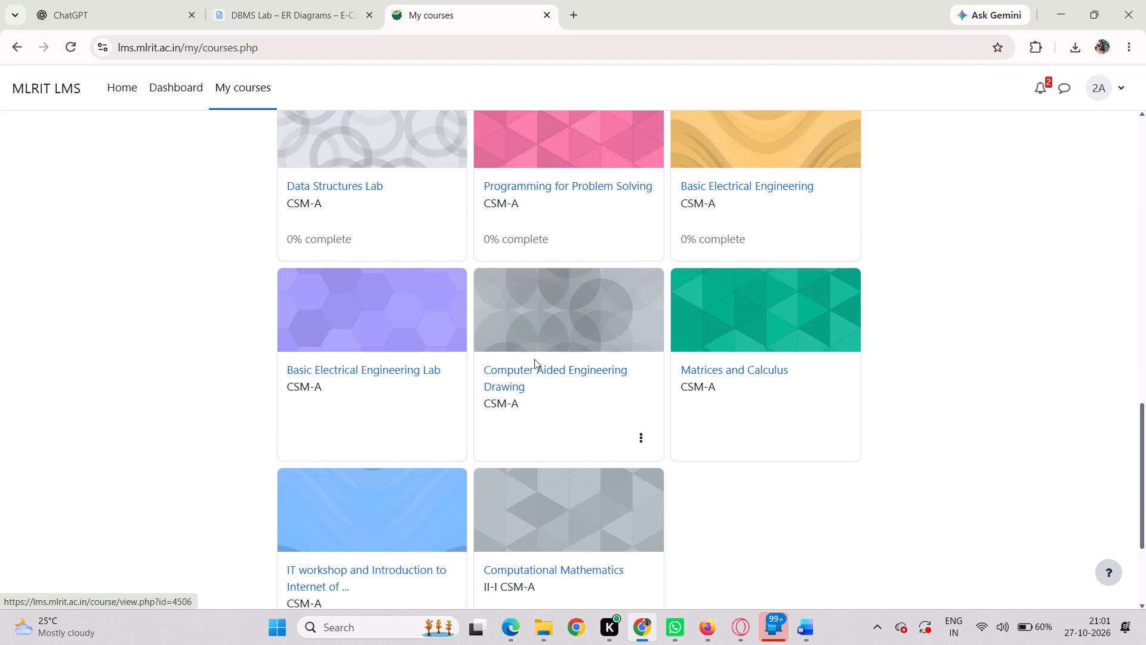
Find the DATABASE MANAGEMENT LAB course among the enrolled courses and open it.
scroll(558, 351, down, 1)
scroll(558, 351, up, 1)
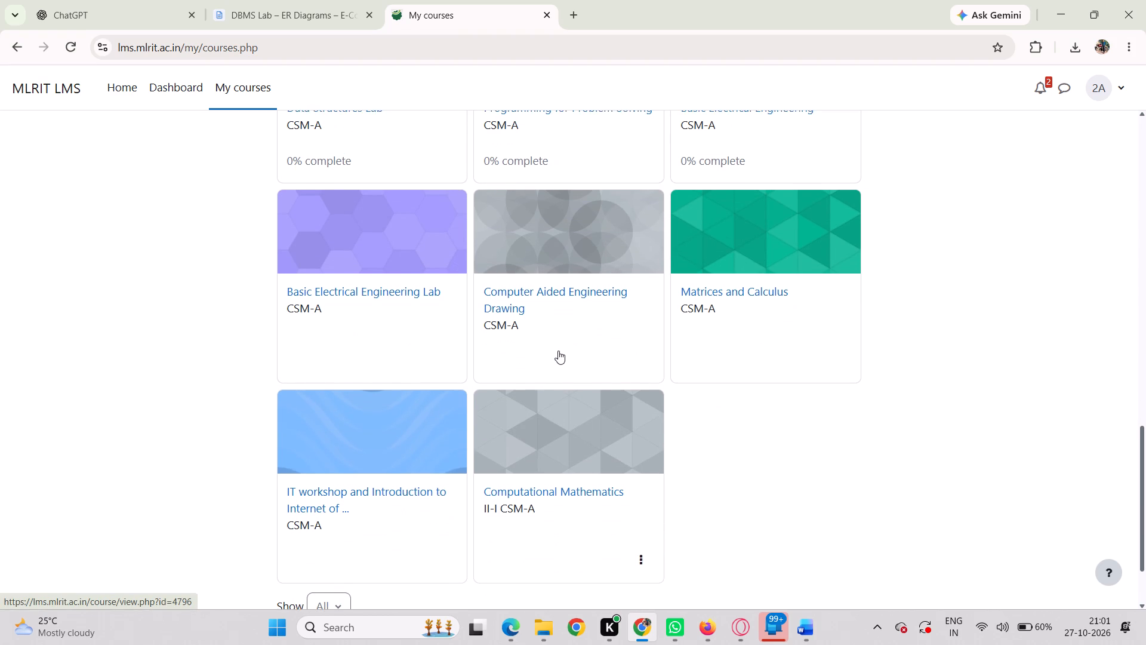
scroll(558, 351, up, 1)
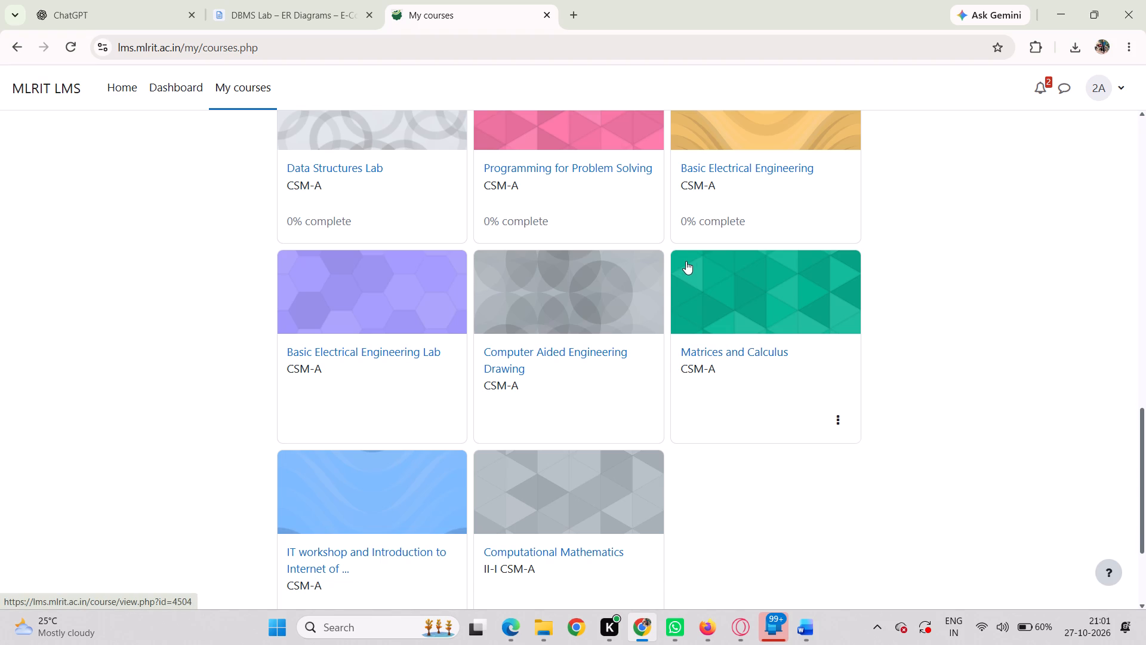
scroll(686, 261, up, 3)
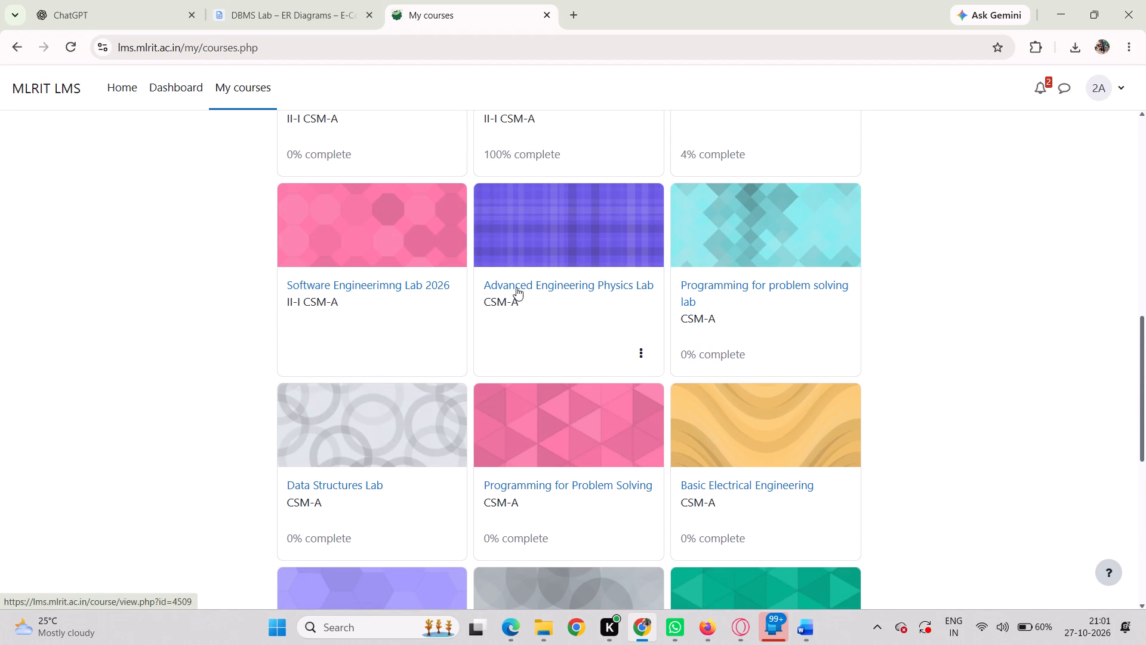
scroll(516, 287, up, 2)
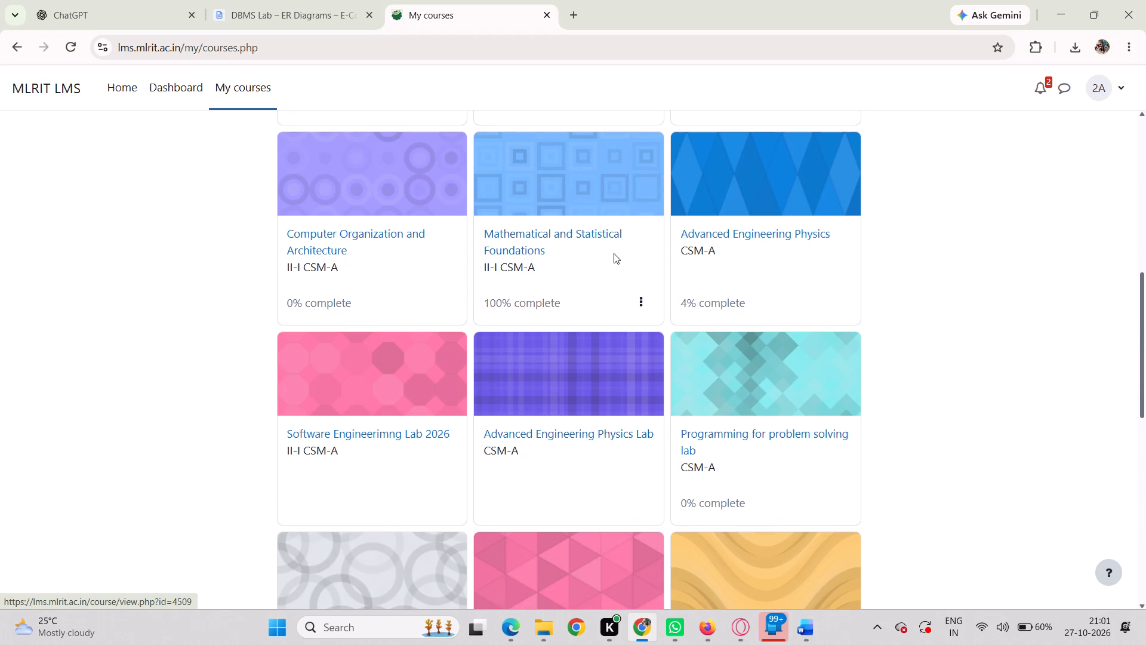
scroll(478, 321, up, 3)
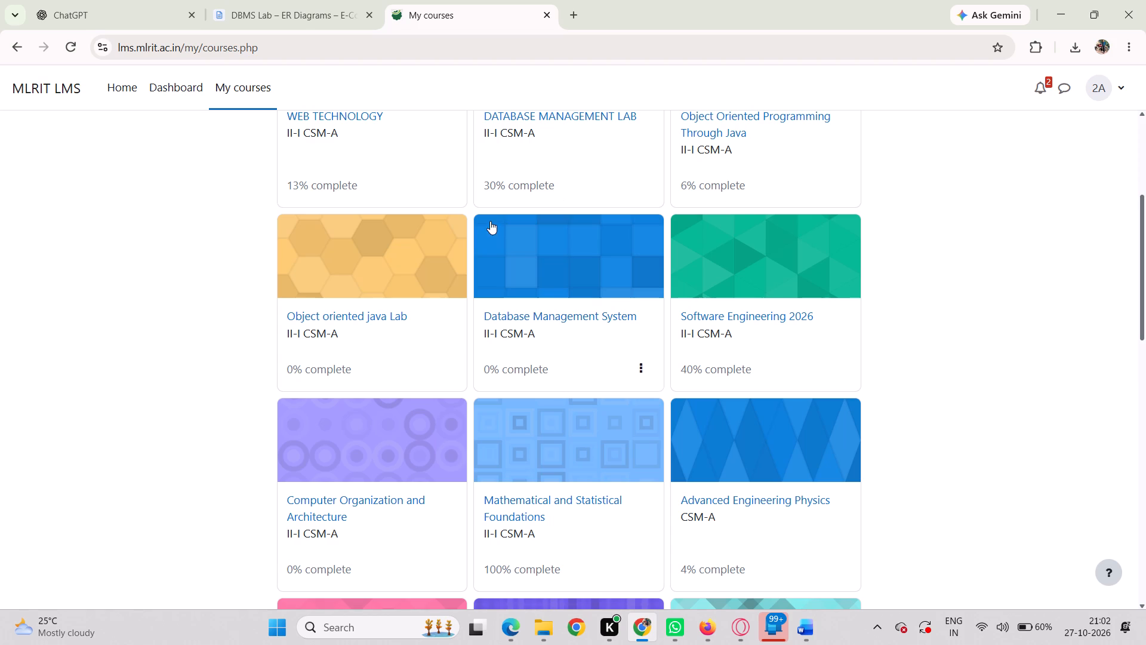
click(568, 118)
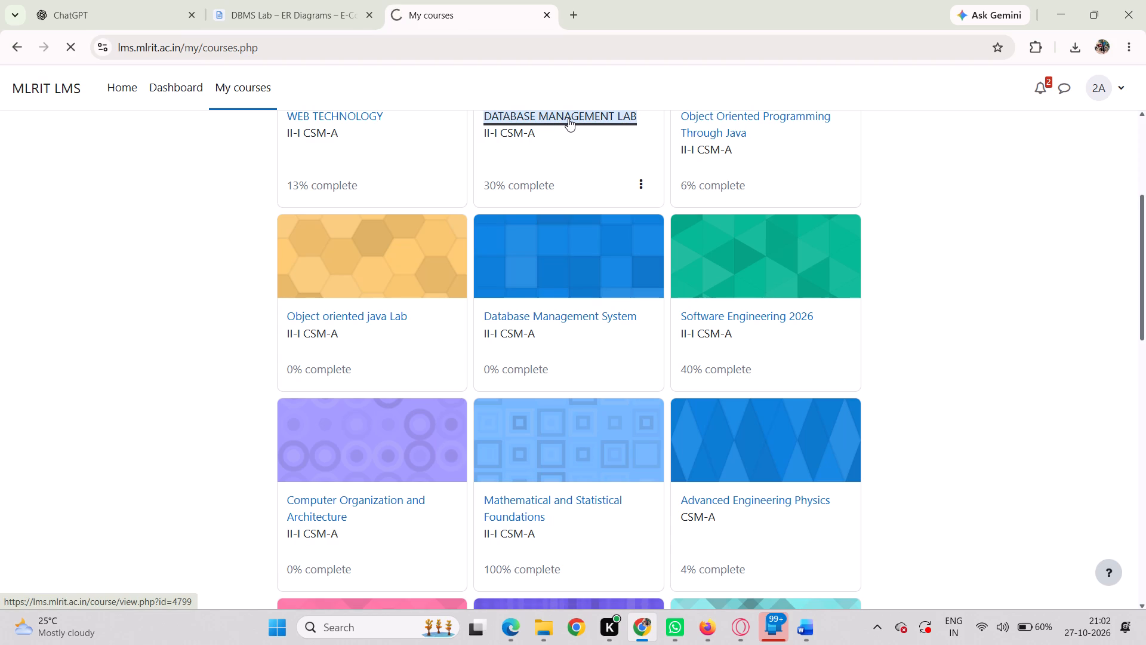
Download the DBMS LAB ACTIVITY SAMPLE DOCUMENTATION FORMAT file from the course's DBMS LAB ACTIVITY section.
scroll(530, 328, down, 8)
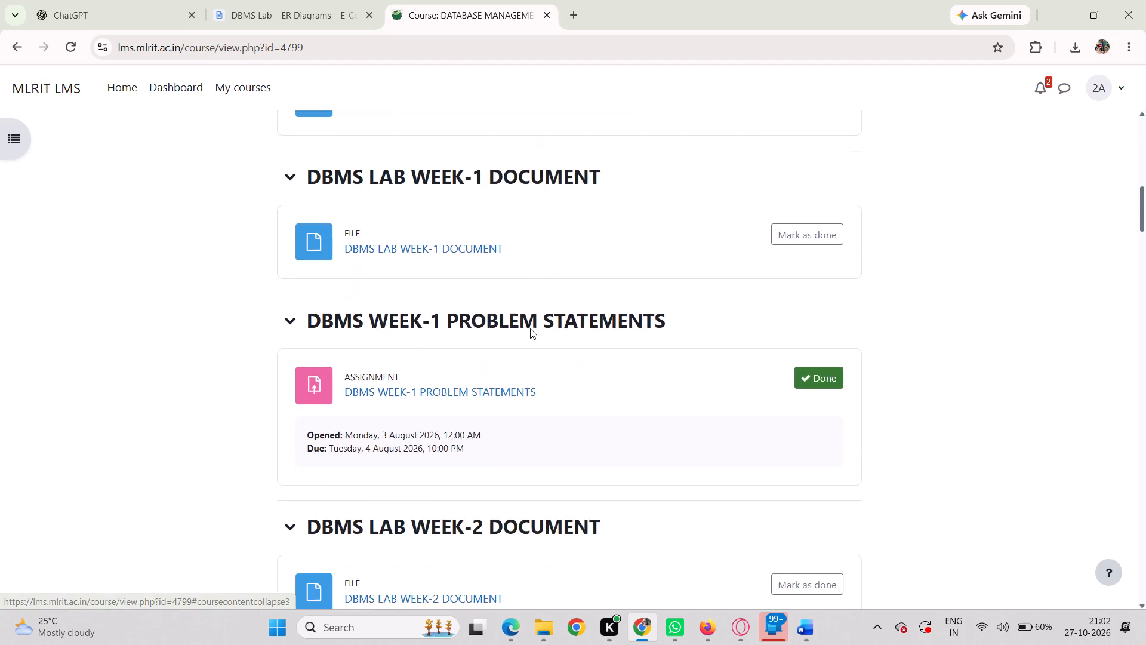
scroll(530, 328, down, 20)
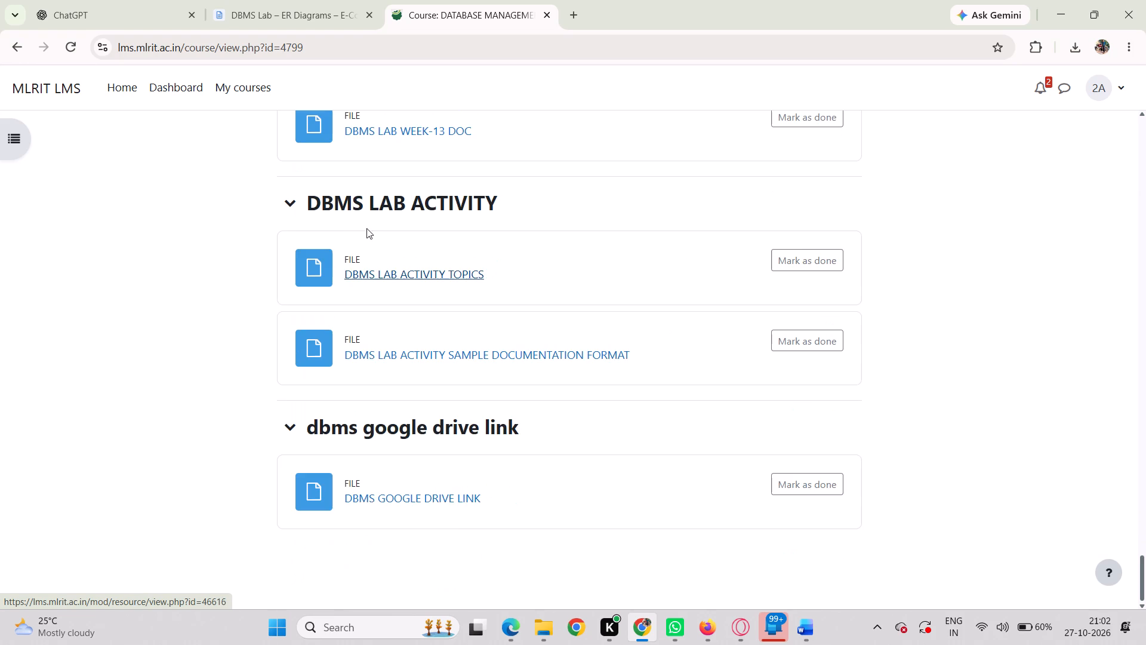
scroll(435, 159, up, 1)
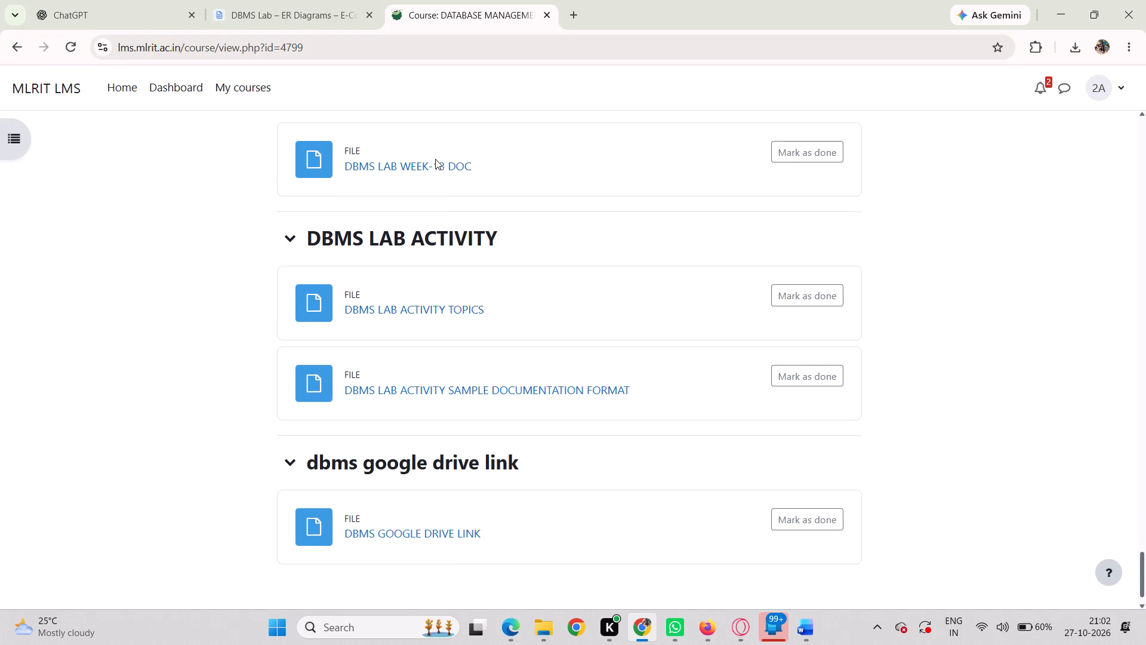
scroll(435, 159, up, 1)
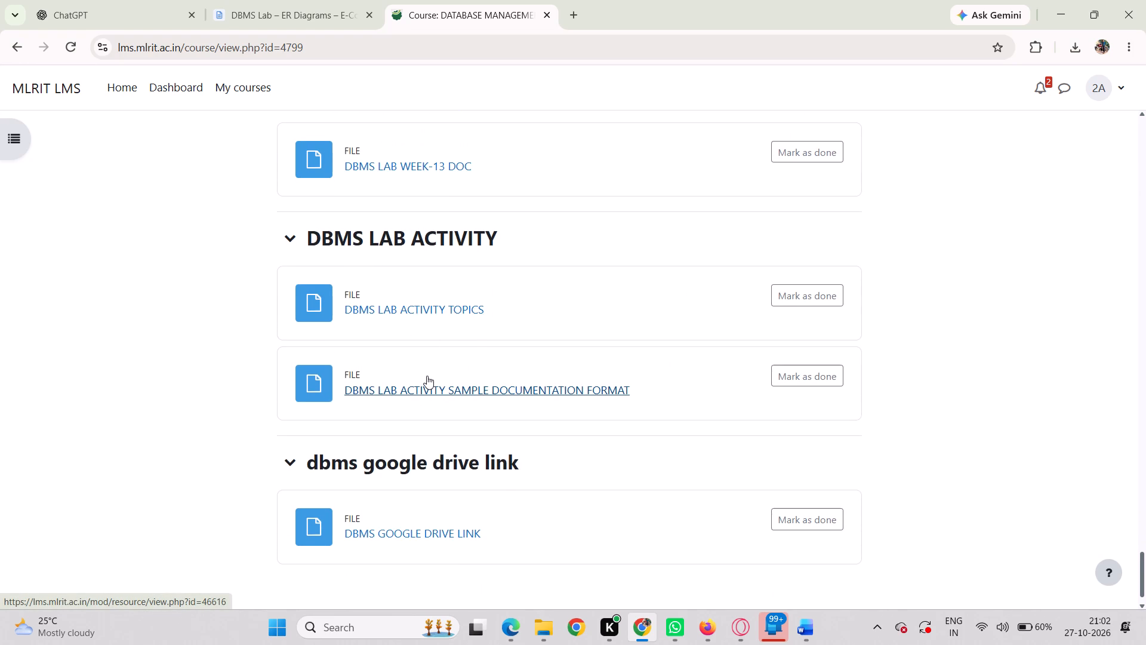
click(427, 384)
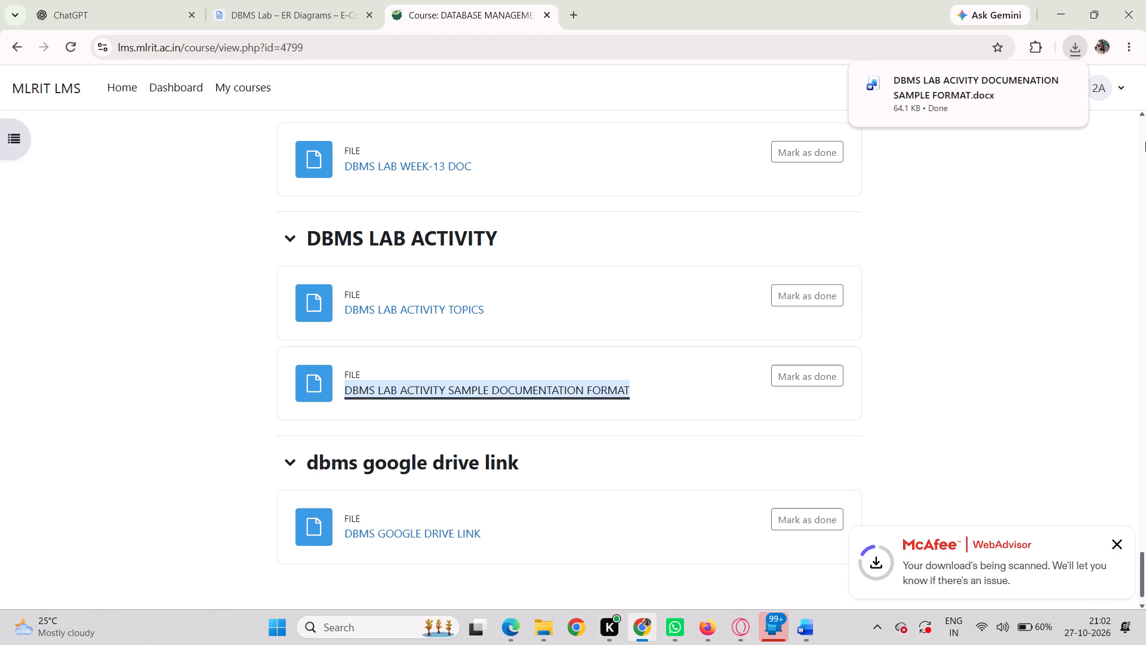
Open the downloaded sample documentation format in Word and place the cursor in the empty cell beside LAB ACTIVITY.
click(972, 109)
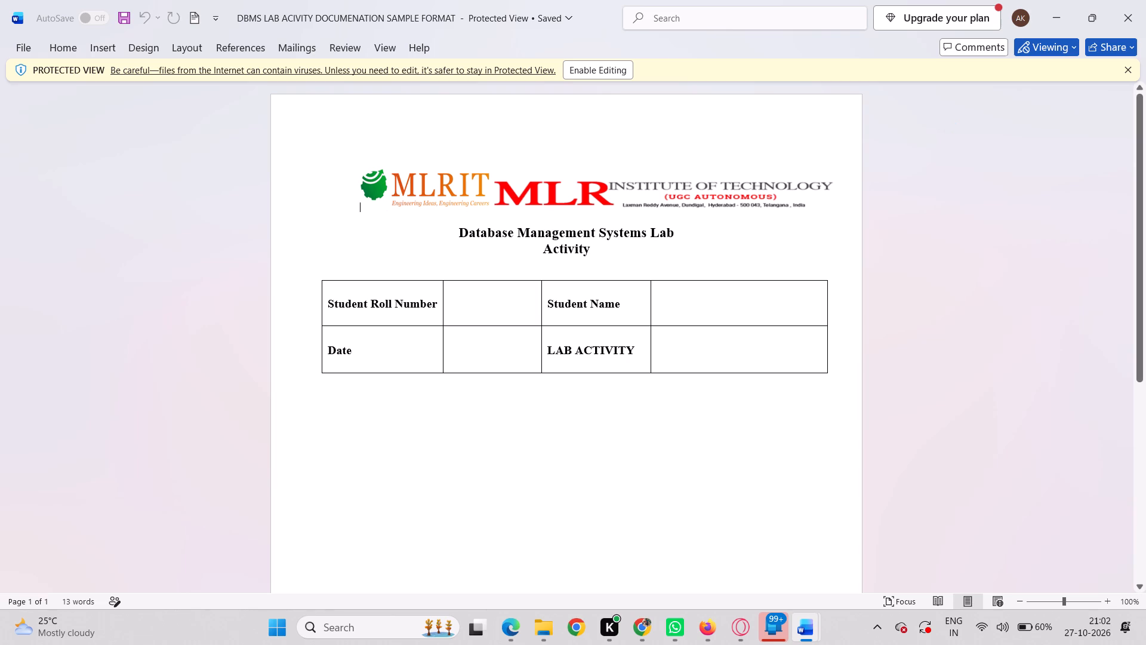
click(710, 361)
scroll(625, 435, up, 1)
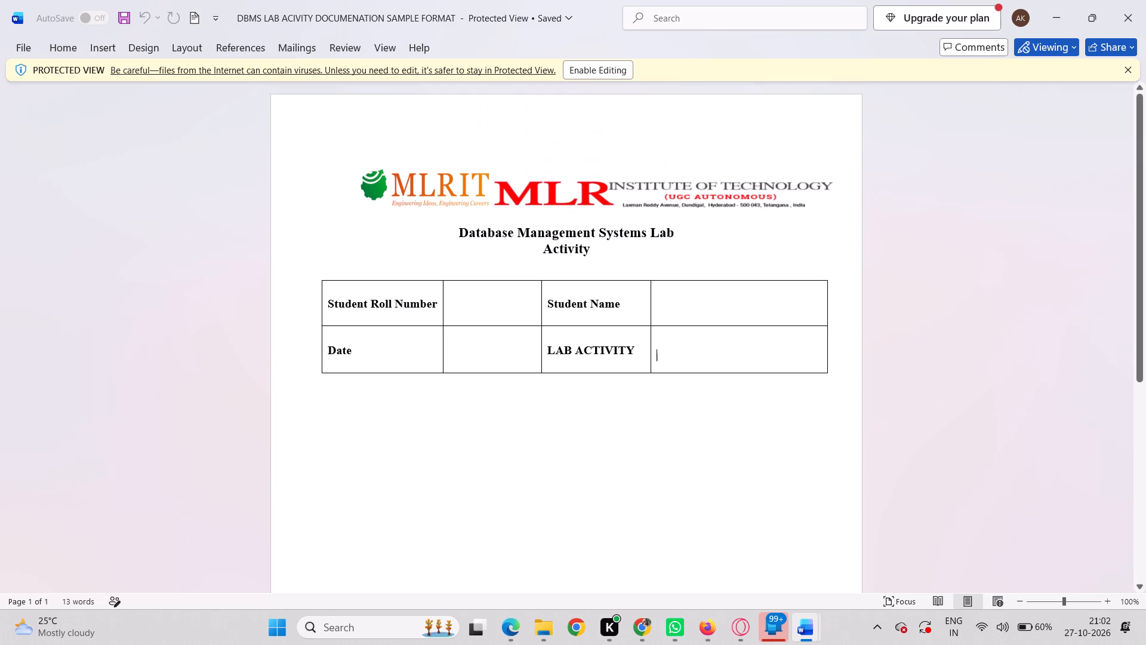
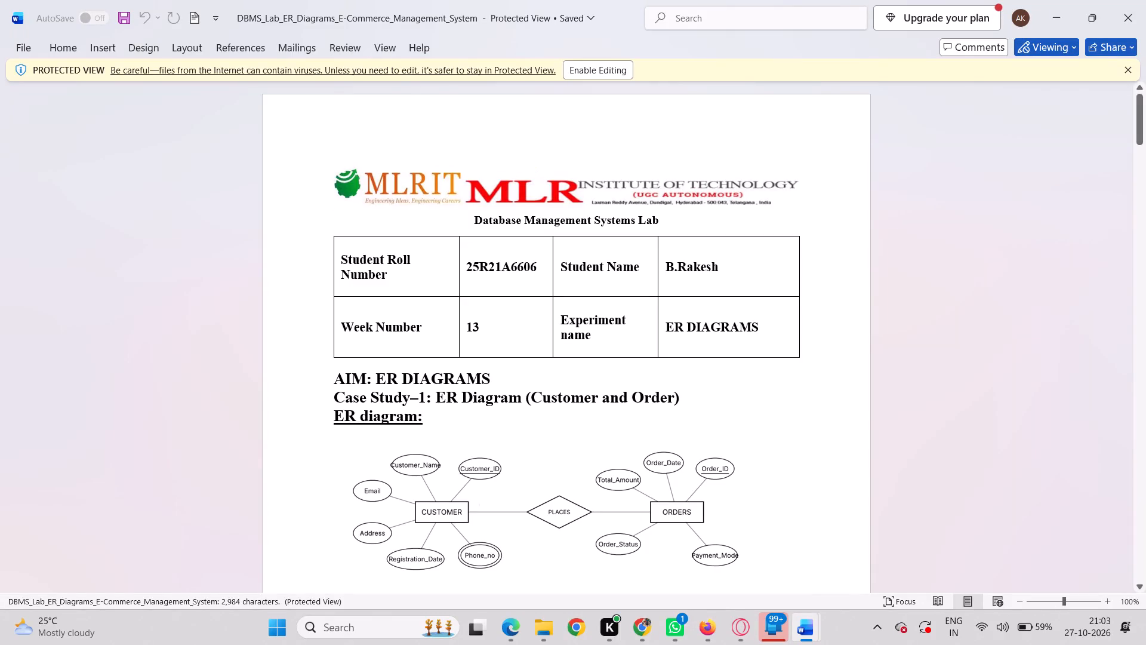
Enable editing of the ER diagrams document and add the line "Activity" below the Database Management Systems Lab heading.
click(603, 73)
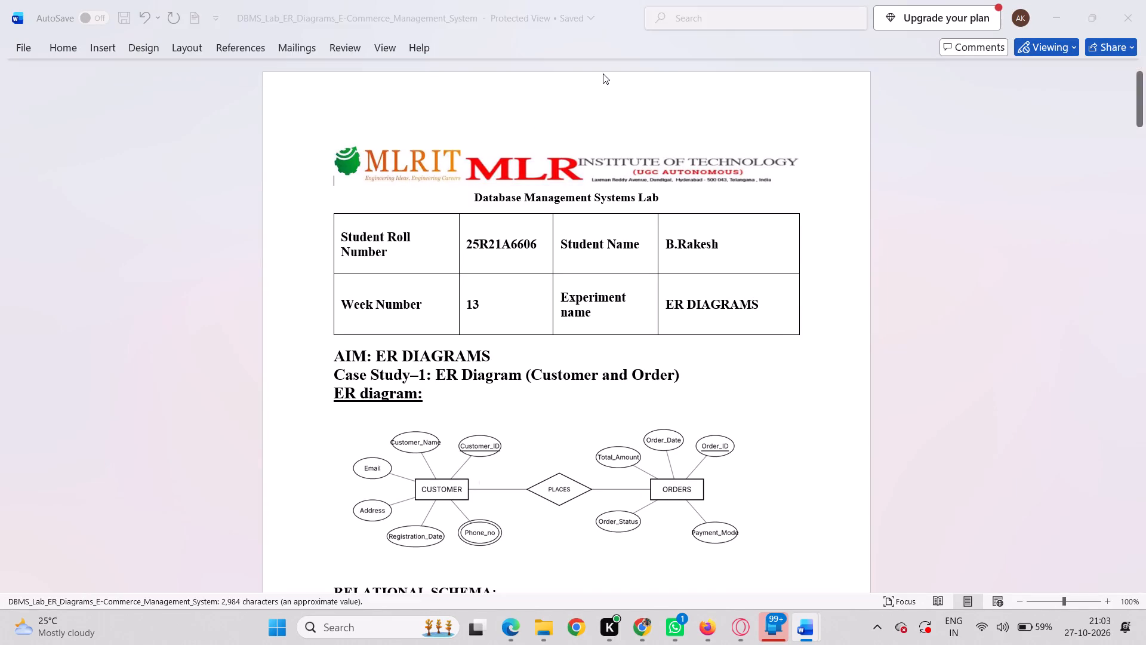
click(671, 270)
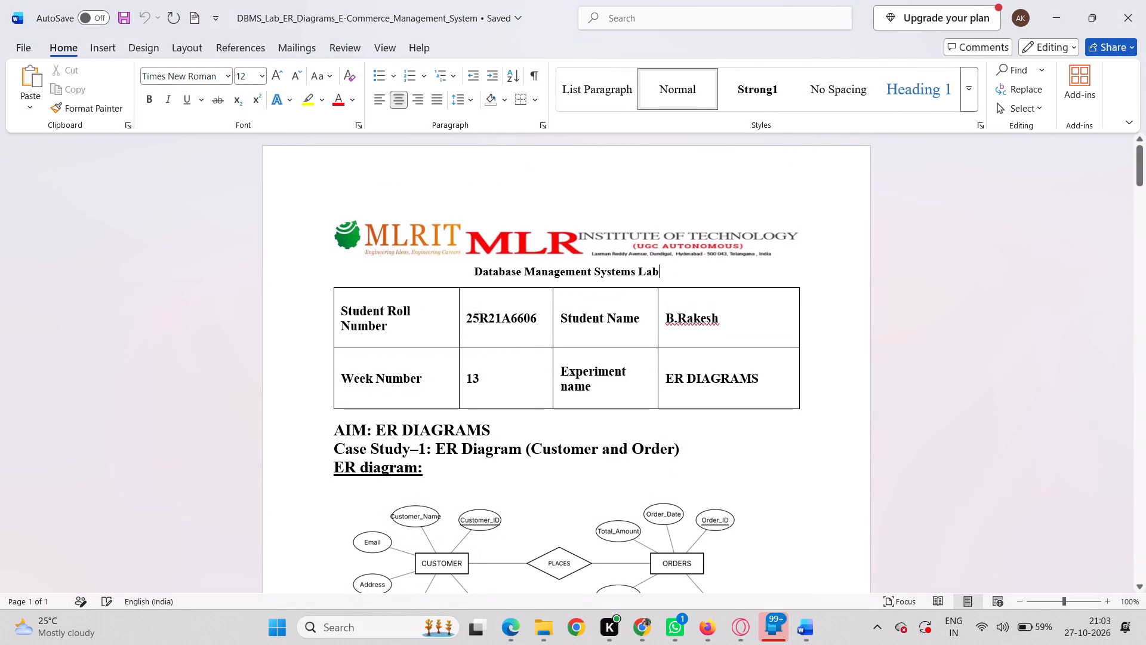
key(Return)
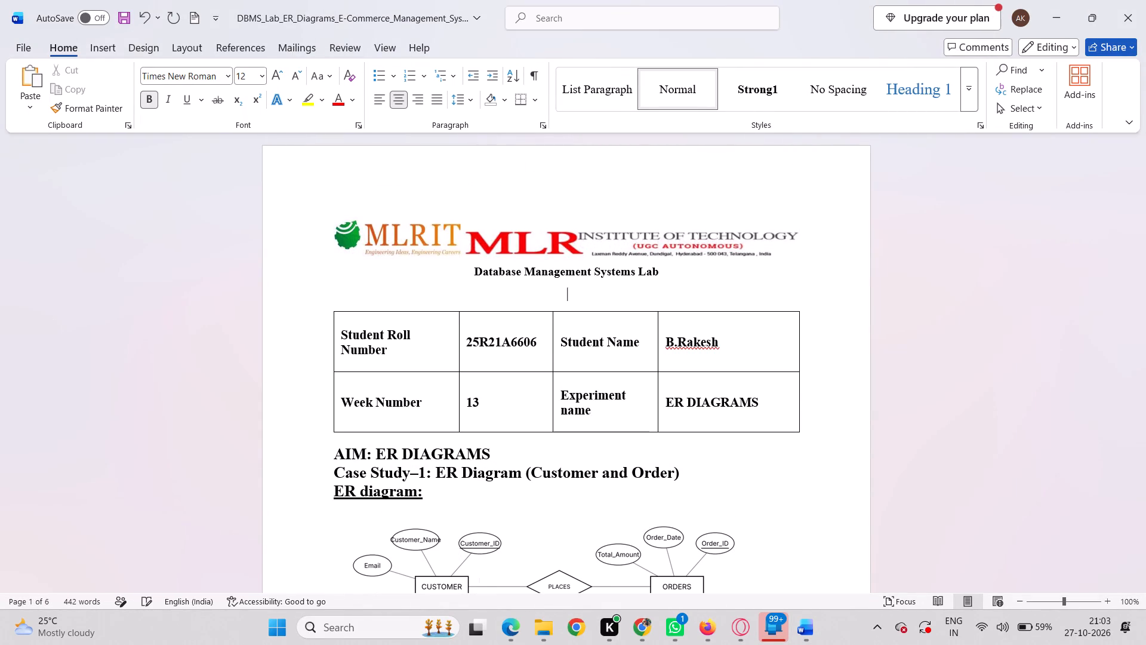
click(485, 287)
click(491, 293)
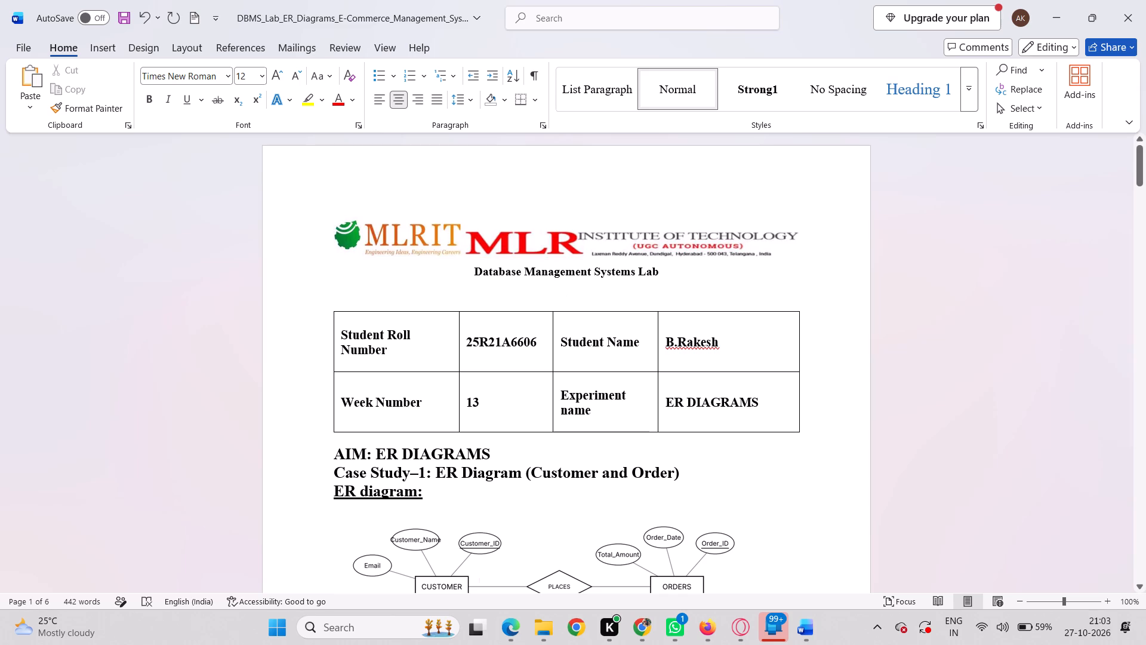
key(shift+a)
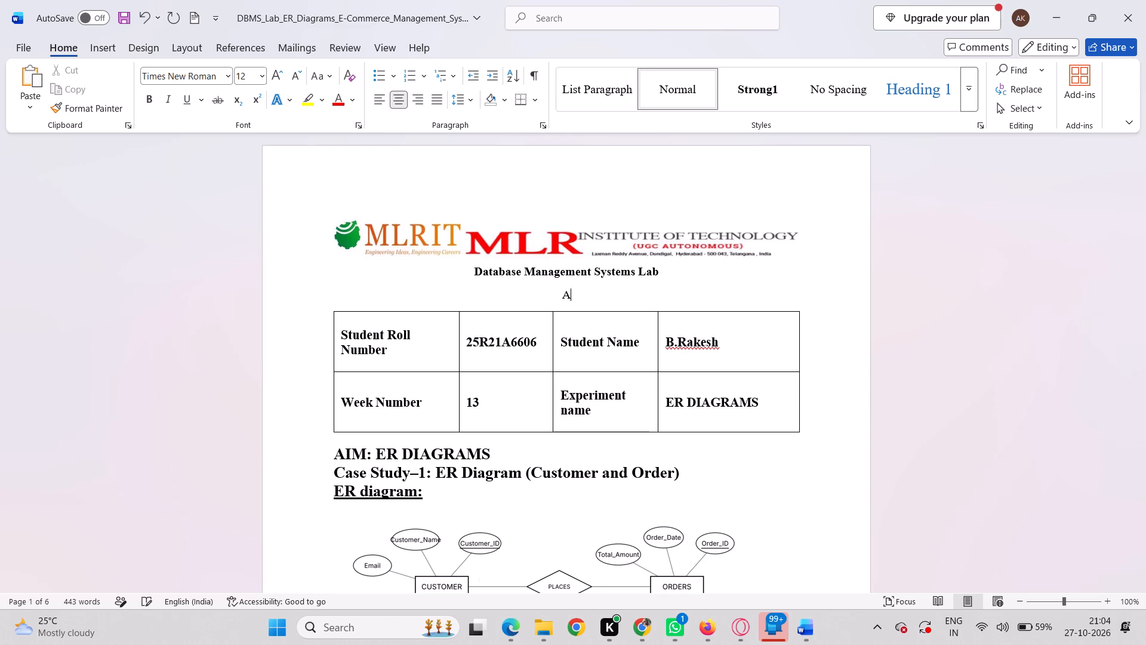
key(BackSpace)
key(BackSpace)
key(shift+a)
text(ctivity)
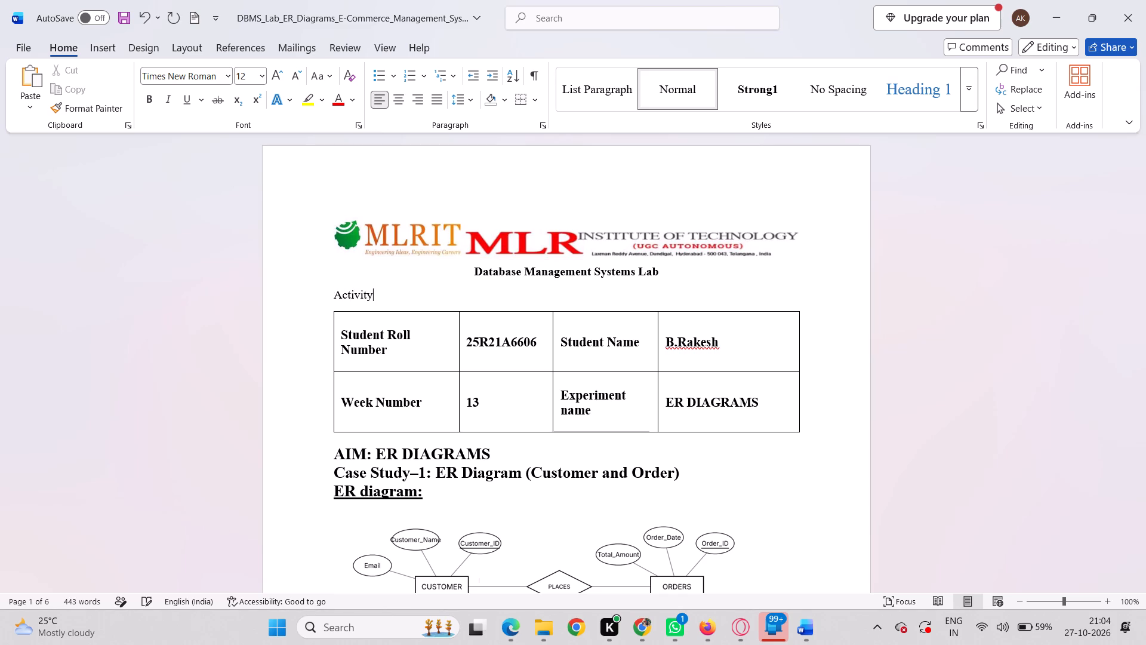
Indent the Activity line with spaces so it sits roughly centred under the Database Management Systems Lab heading.
click(334, 293)
key(space)
key(space)
key(space)
key(space)
key(space)
key(space)
key(space)
key(space)
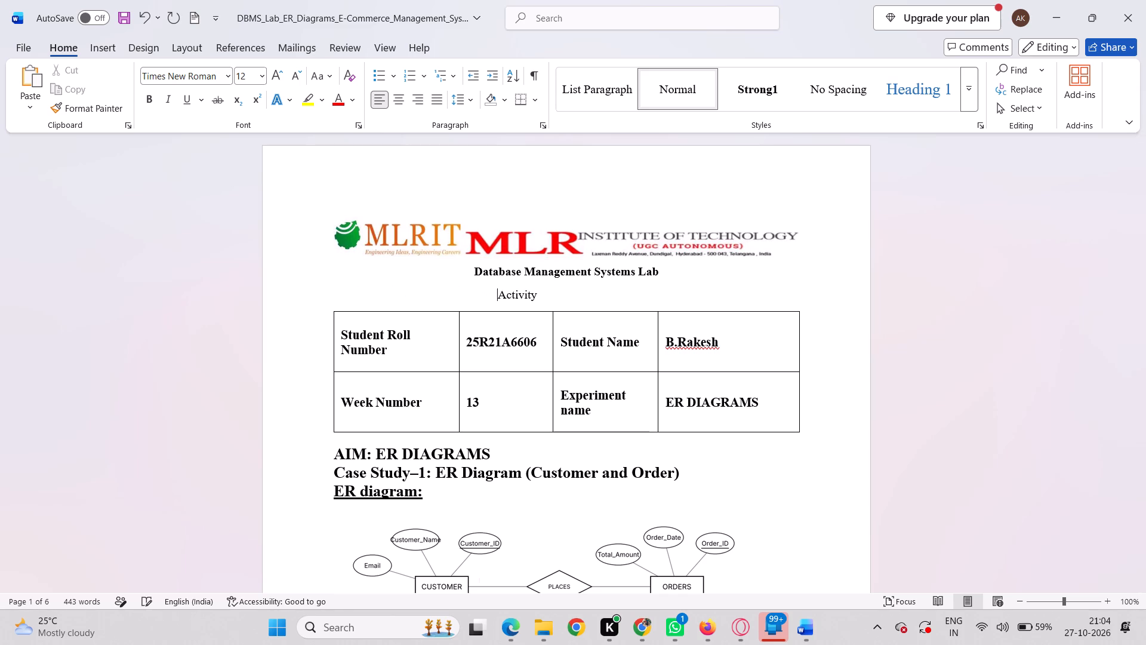
key(space)
key(space)
key(space)
key(space)
key(space)
key(space)
key(space)
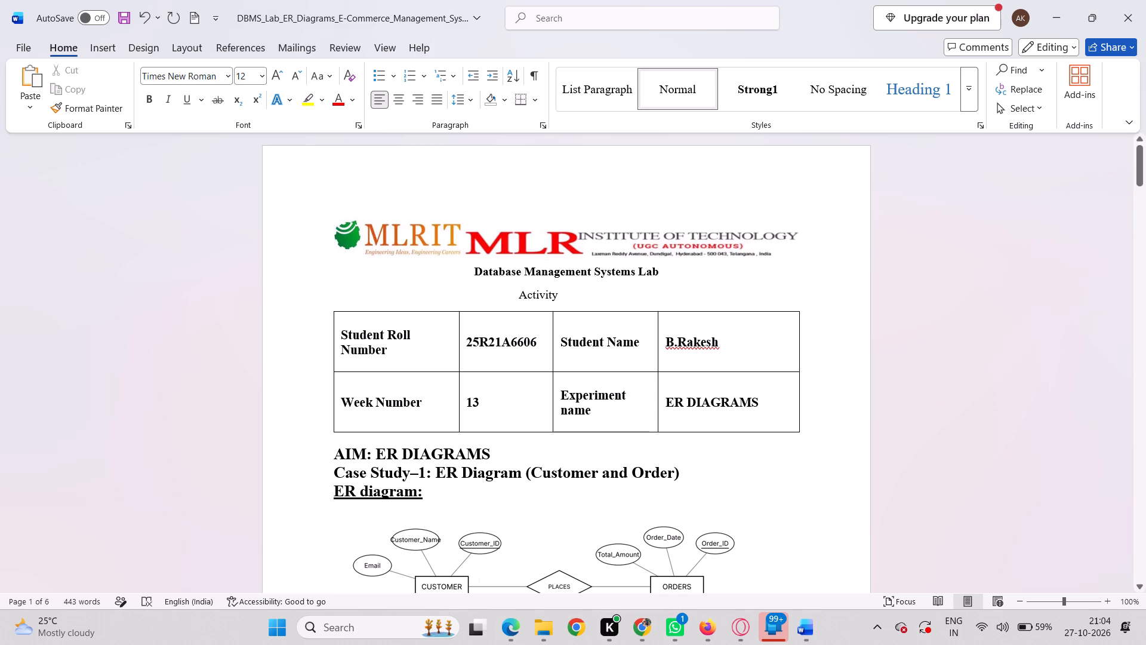
Make Activity bold and set the Database Management Systems Lab and Activity lines to font size 14.
double_click(535, 291)
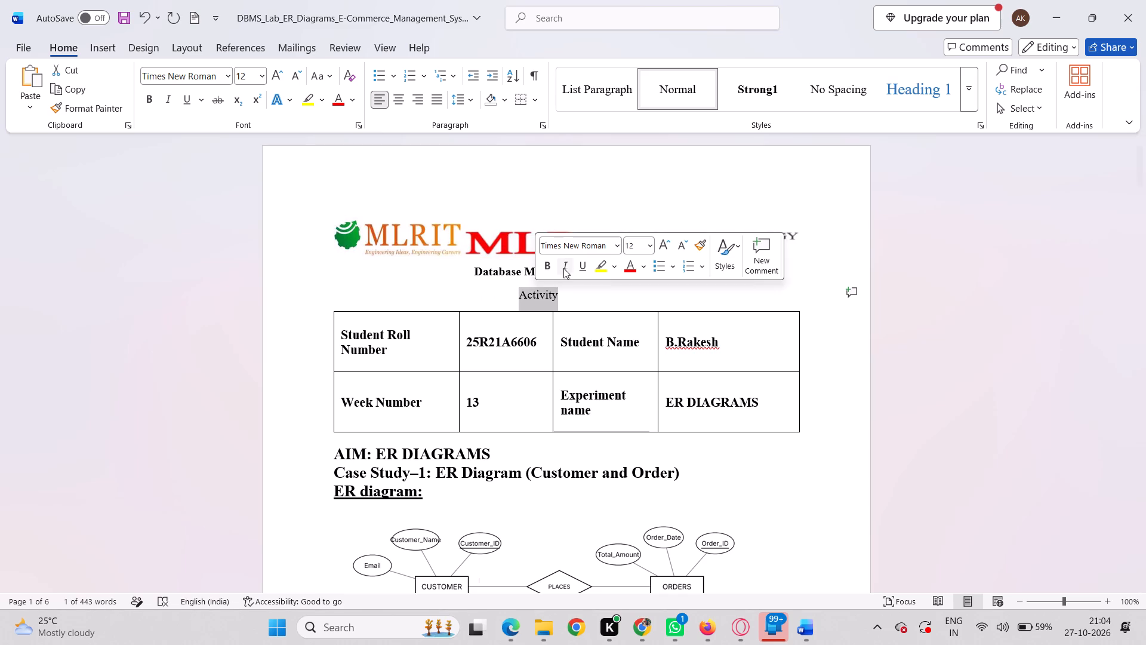
click(546, 263)
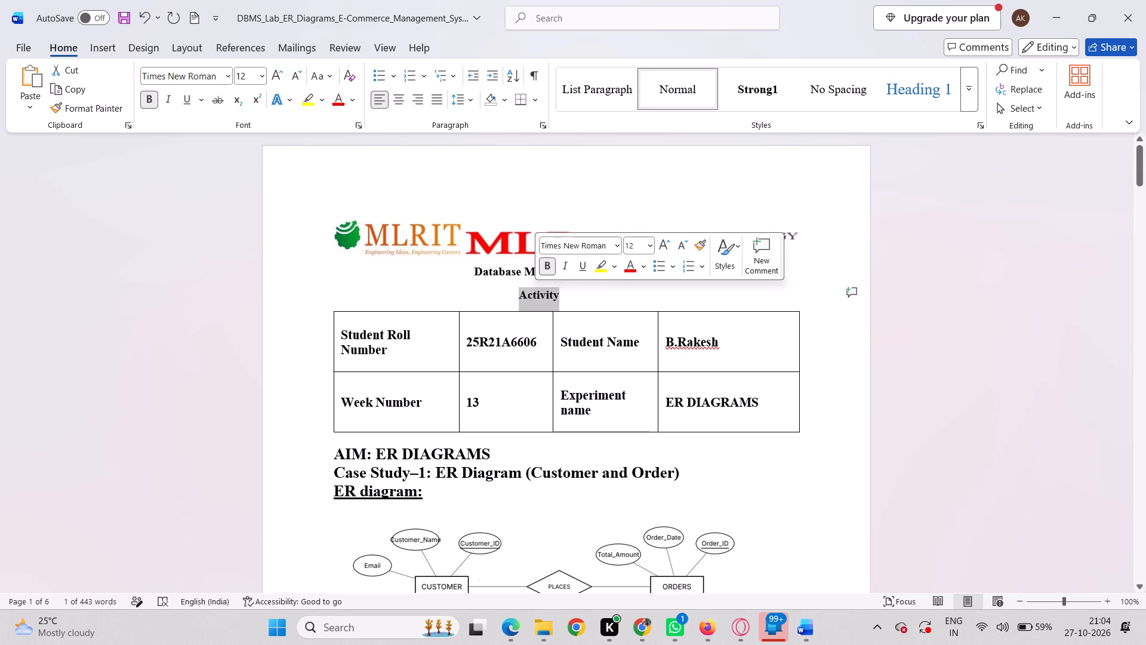
click(569, 296)
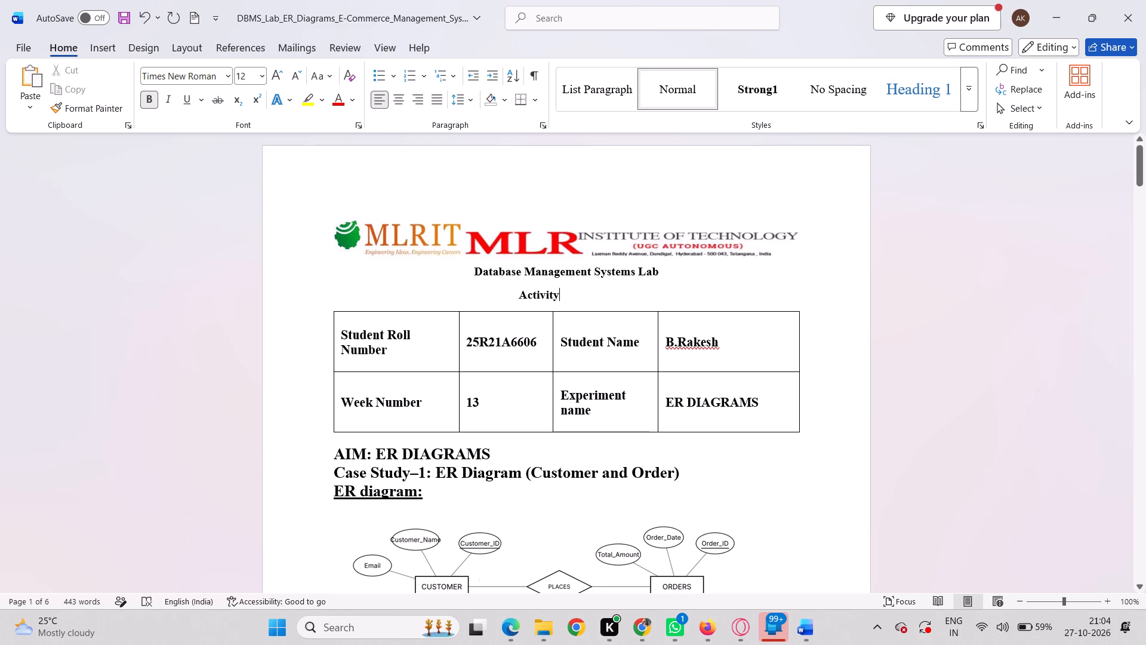
drag(560, 293, 507, 266)
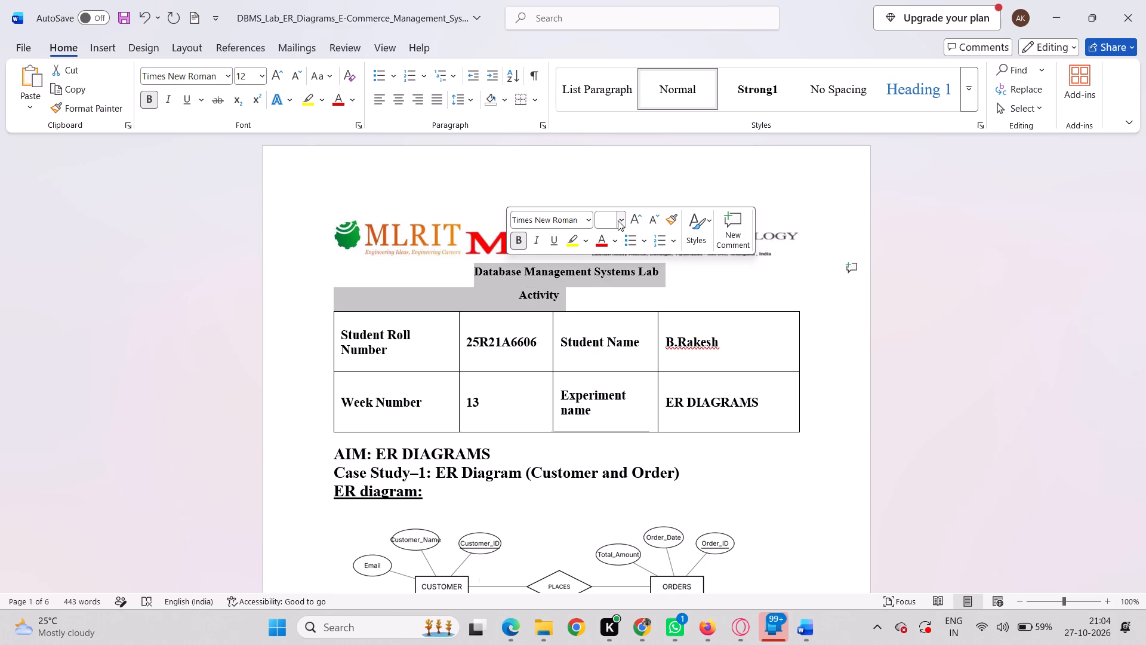
click(618, 220)
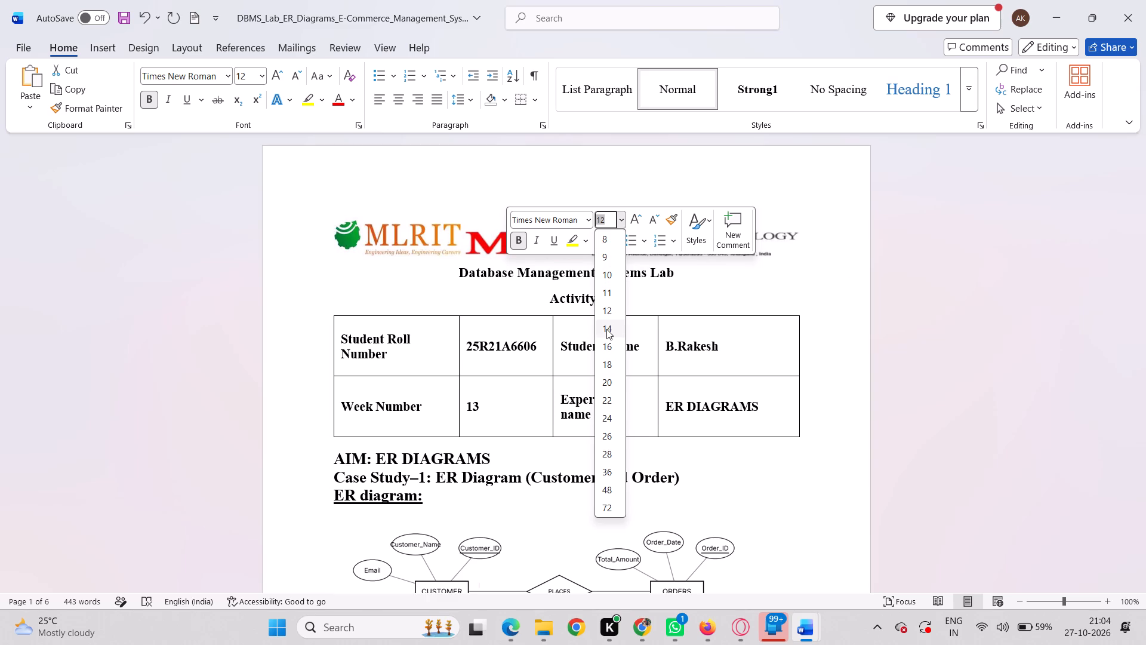
click(606, 329)
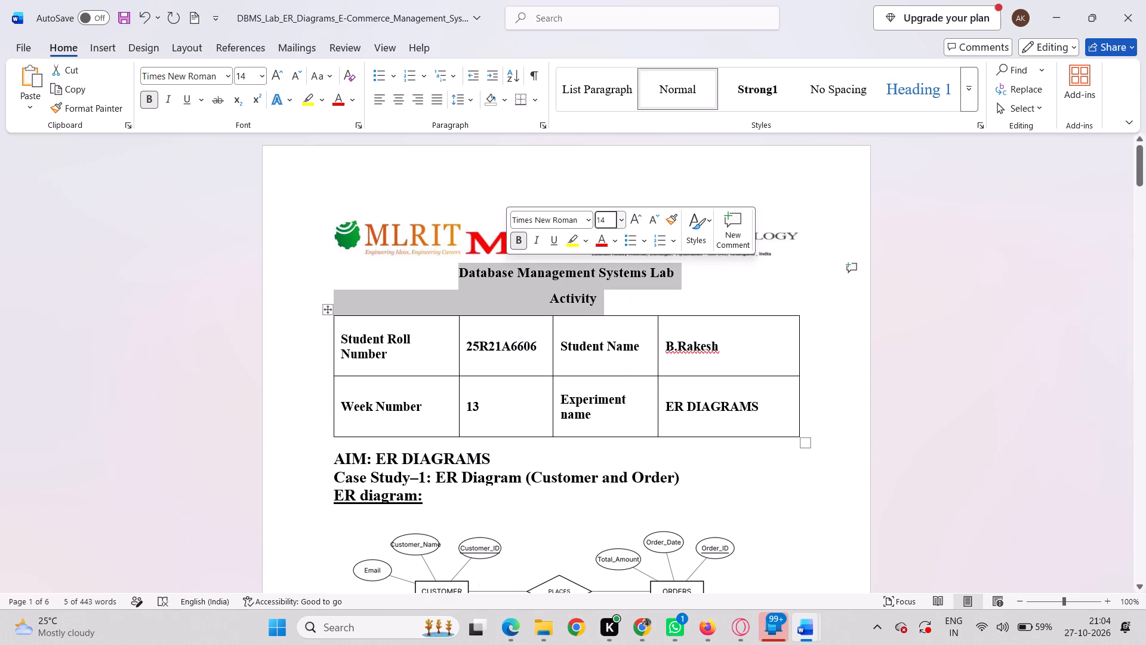
click(659, 297)
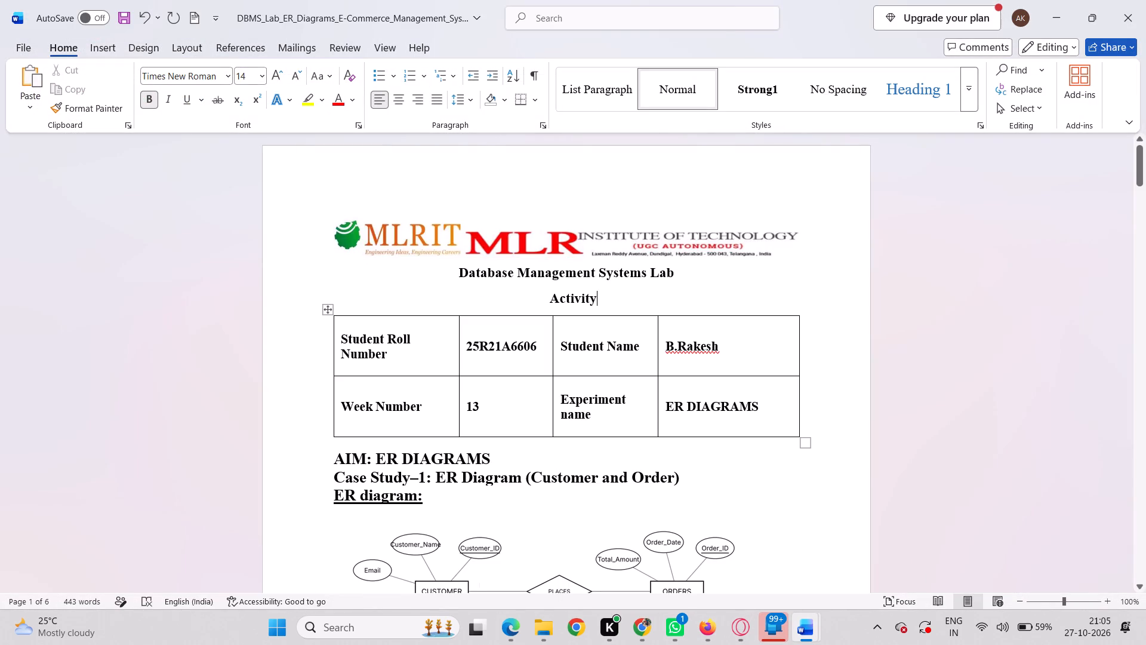
Replace the Week Number label in the student details table with "Date" in bold.
click(422, 403)
key(BackSpace)
key(BackSpace)
key(BackSpace)
key(BackSpace)
key(BackSpace)
key(BackSpace)
key(BackSpace)
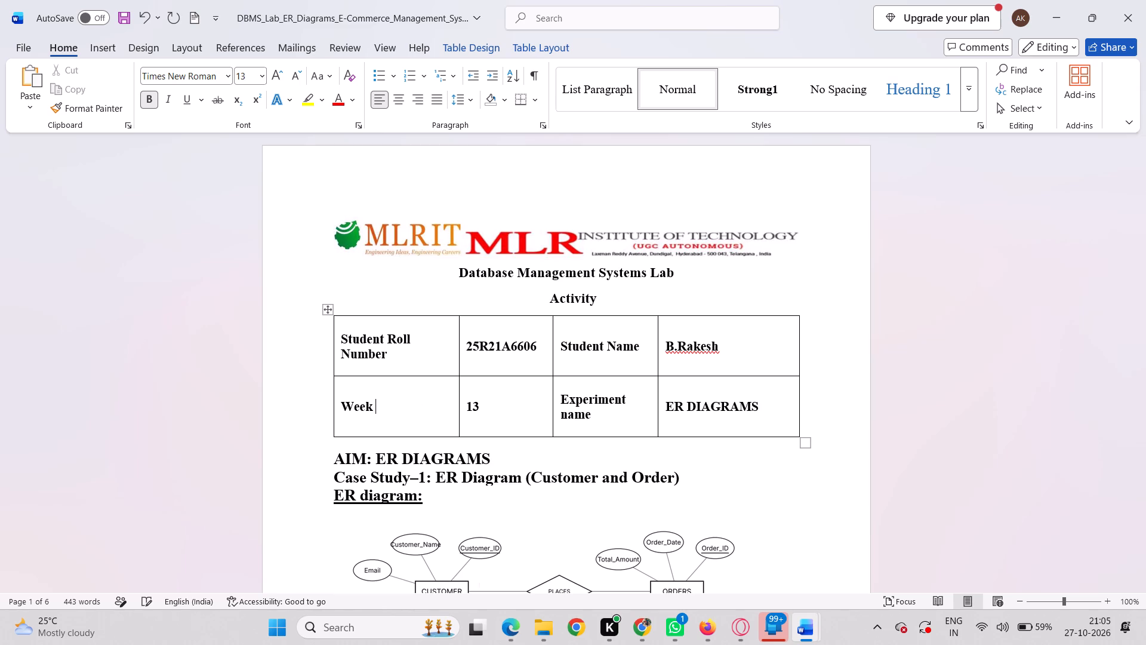
key(BackSpace)
key(BackSpace)
key(BackSpace)
key(BackSpace)
key(shift+d)
text(ate)
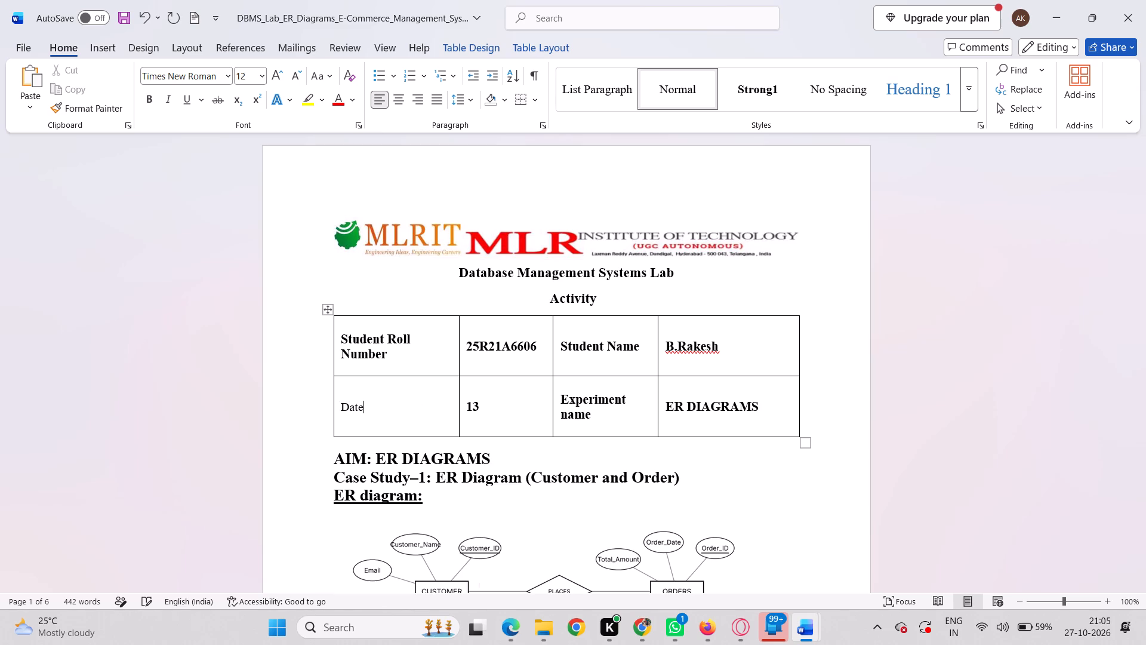
double_click(353, 410)
click(358, 383)
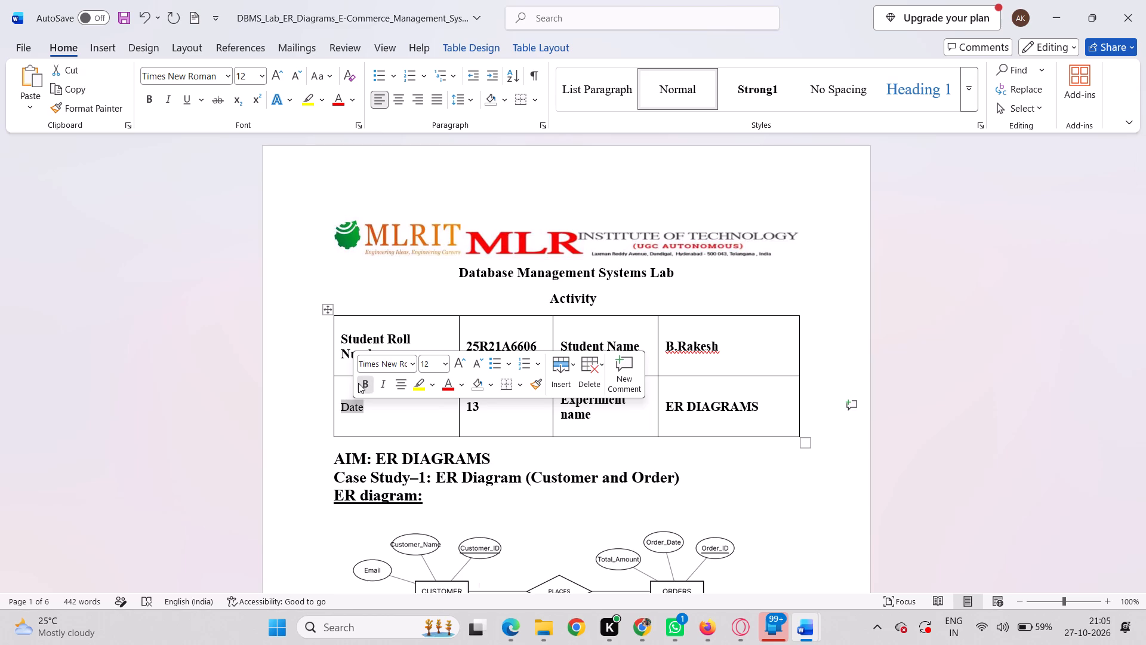
Replace the week value in the cell beside Date with 28/10/2026 and make it bold.
click(492, 413)
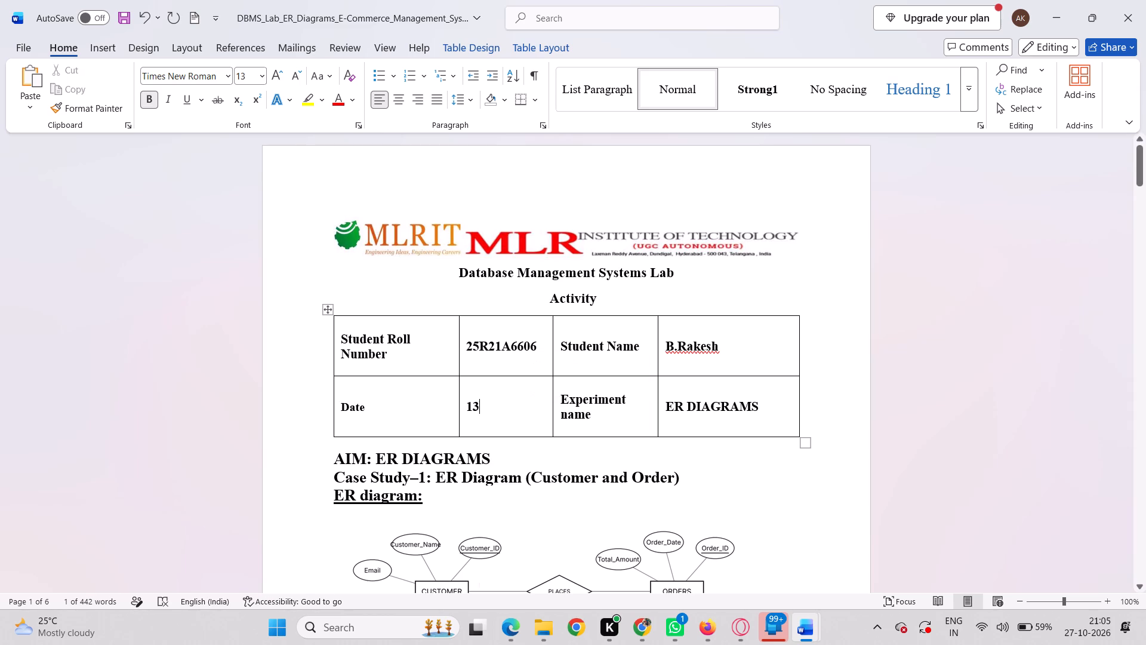
key(BackSpace)
key(BackSpace)
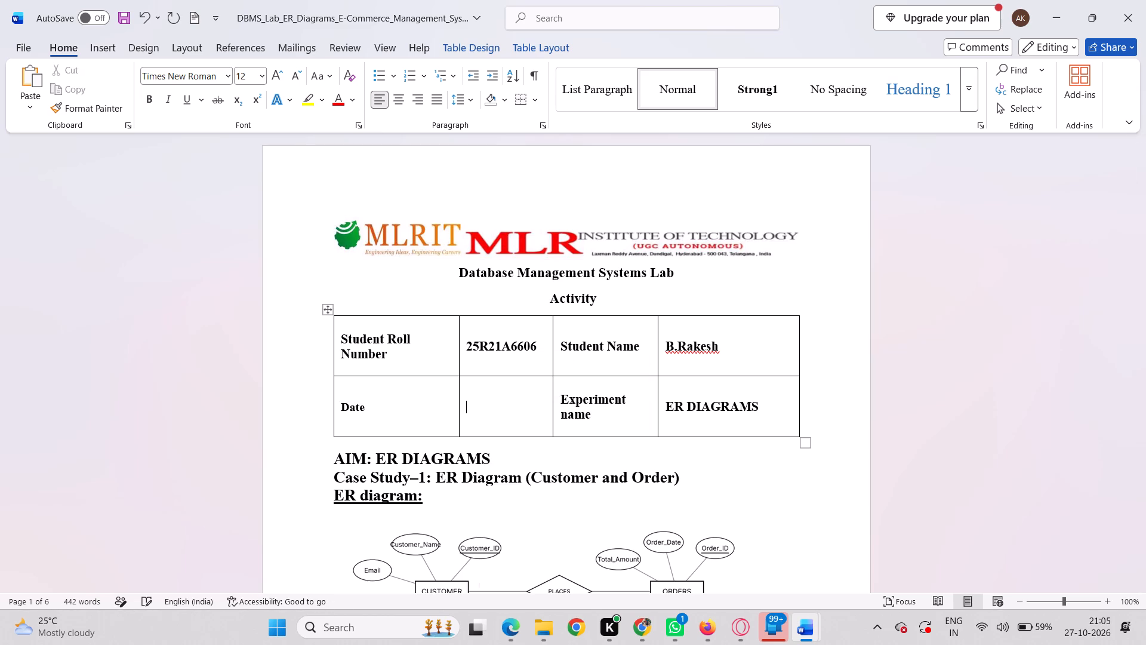
key(2)
key(8)
key(slash)
text(10)
text(/2026)
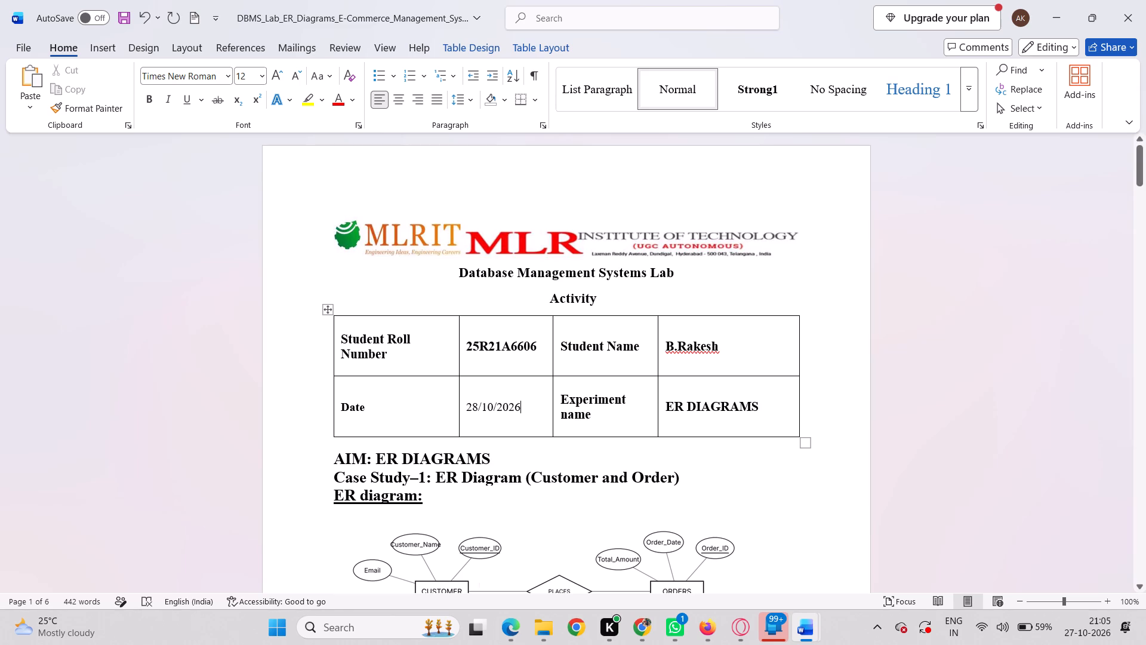
drag(523, 405, 504, 406)
double_click(504, 406)
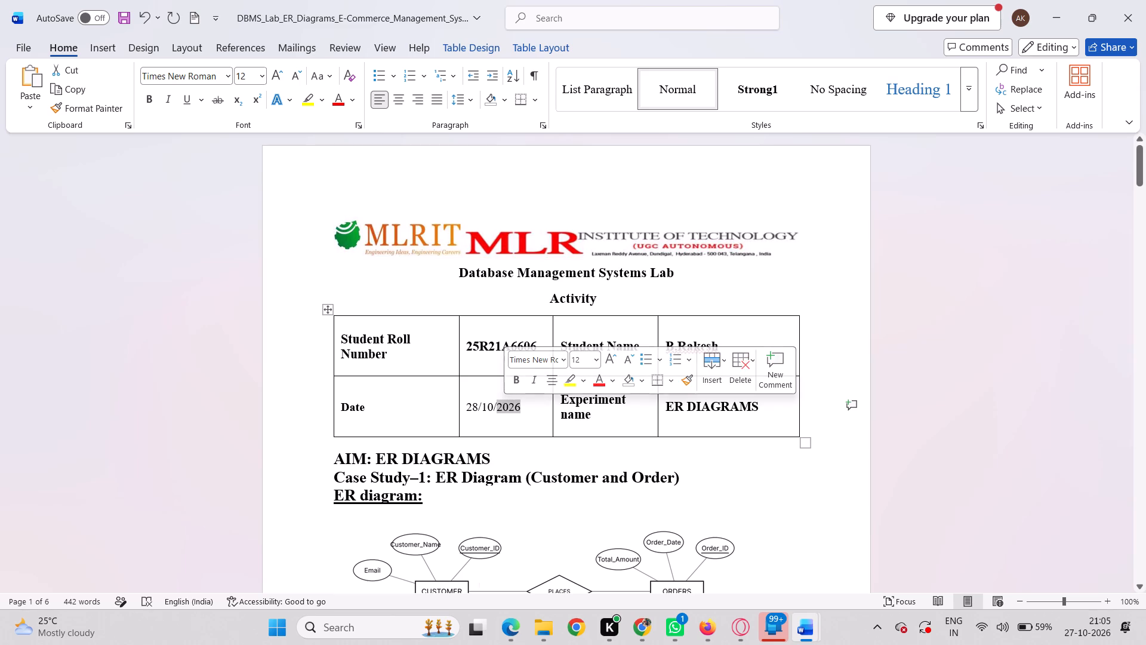
drag(528, 414, 522, 405)
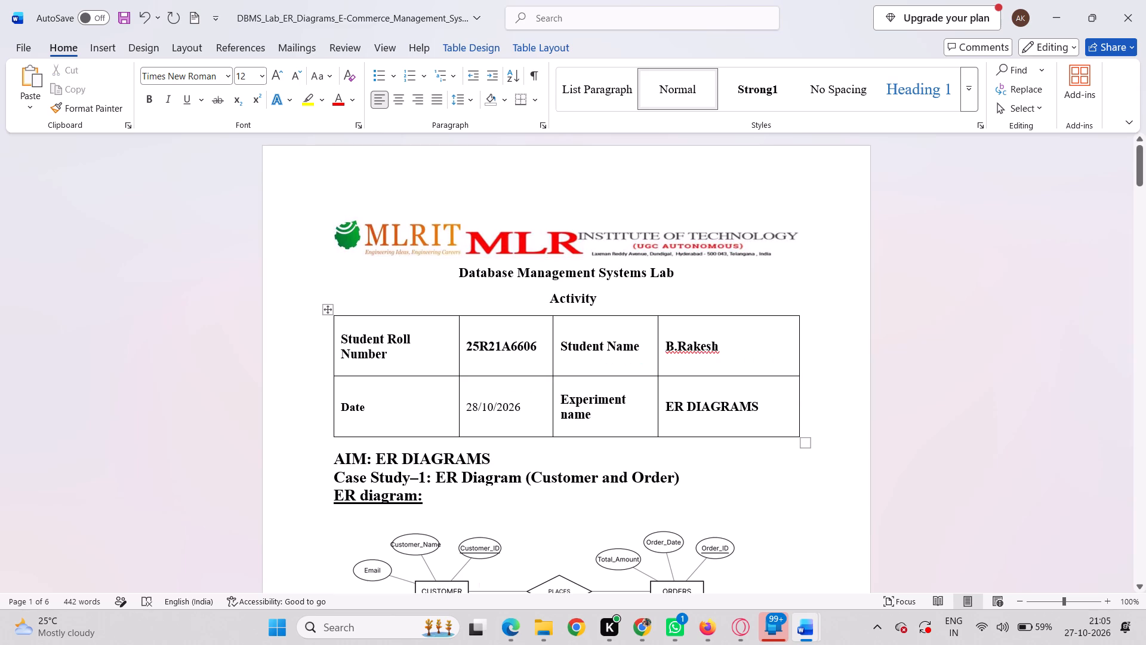
right_drag(522, 405, 467, 401)
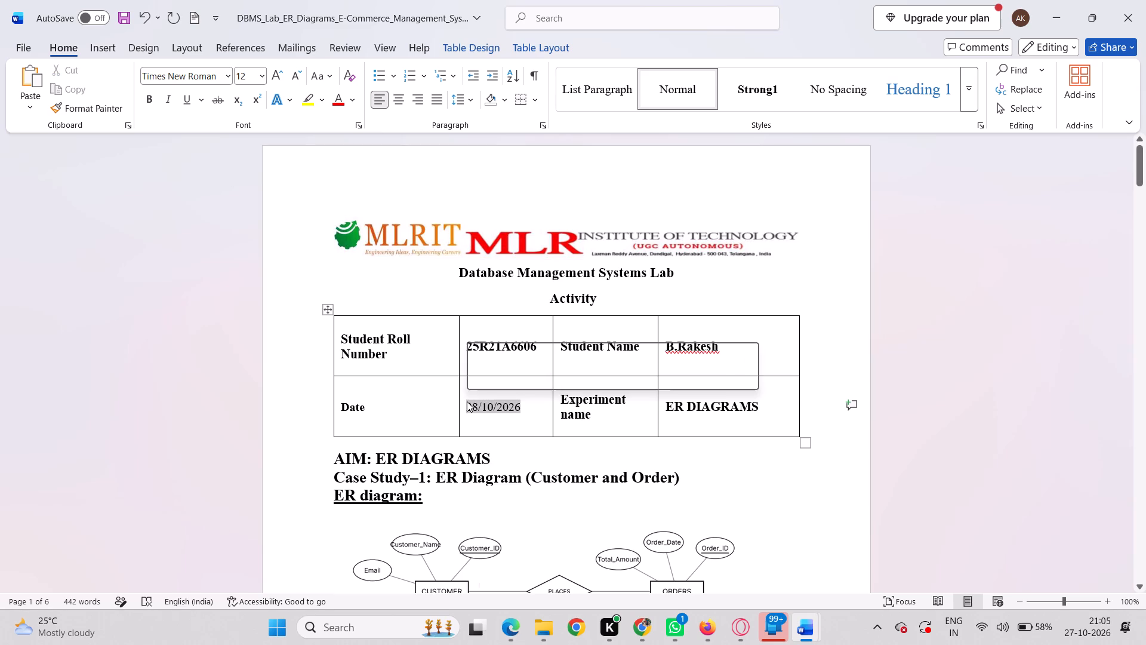
click(478, 380)
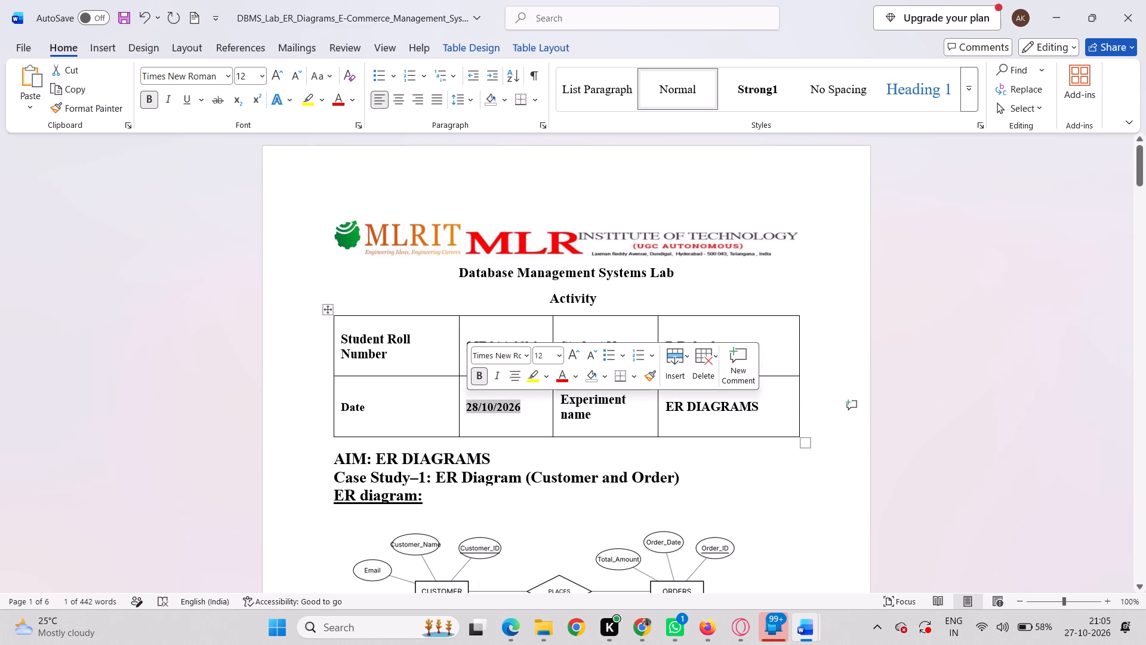
click(540, 432)
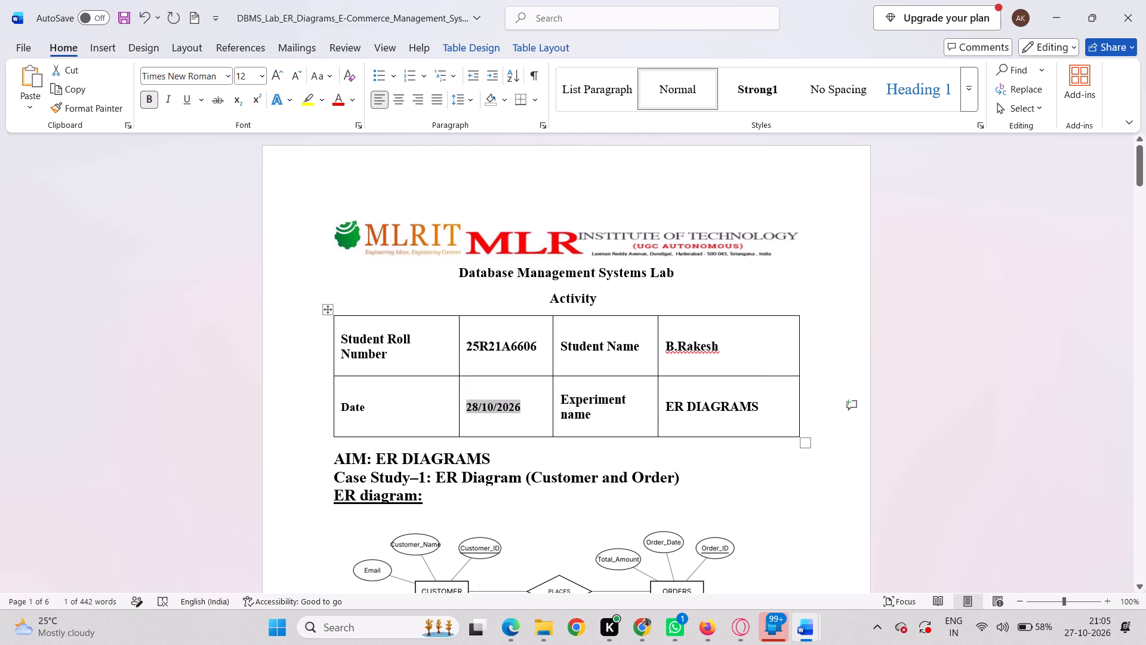
Replace the Experiment name label in the student details table with "Lab Activity".
click(630, 405)
key(BackSpace)
key(BackSpace)
key(BackSpace)
key(BackSpace)
key(BackSpace)
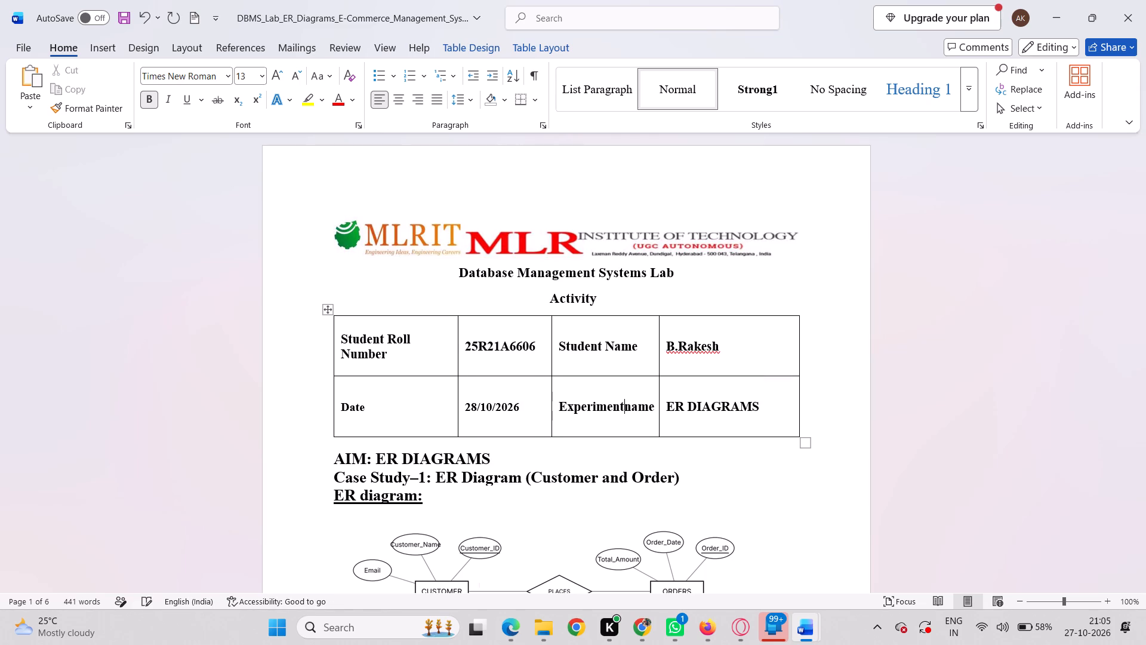
key(BackSpace)
key(BackSpace)
key(BackSpace)
key(BackSpace)
key(BackSpace)
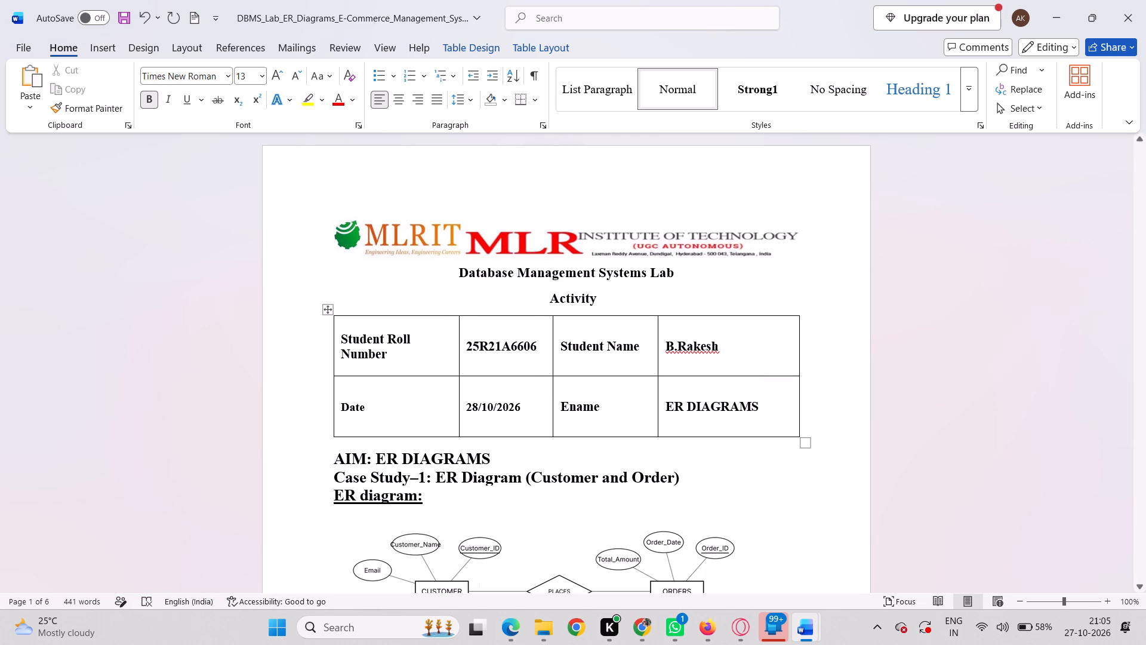
click(613, 410)
key(BackSpace)
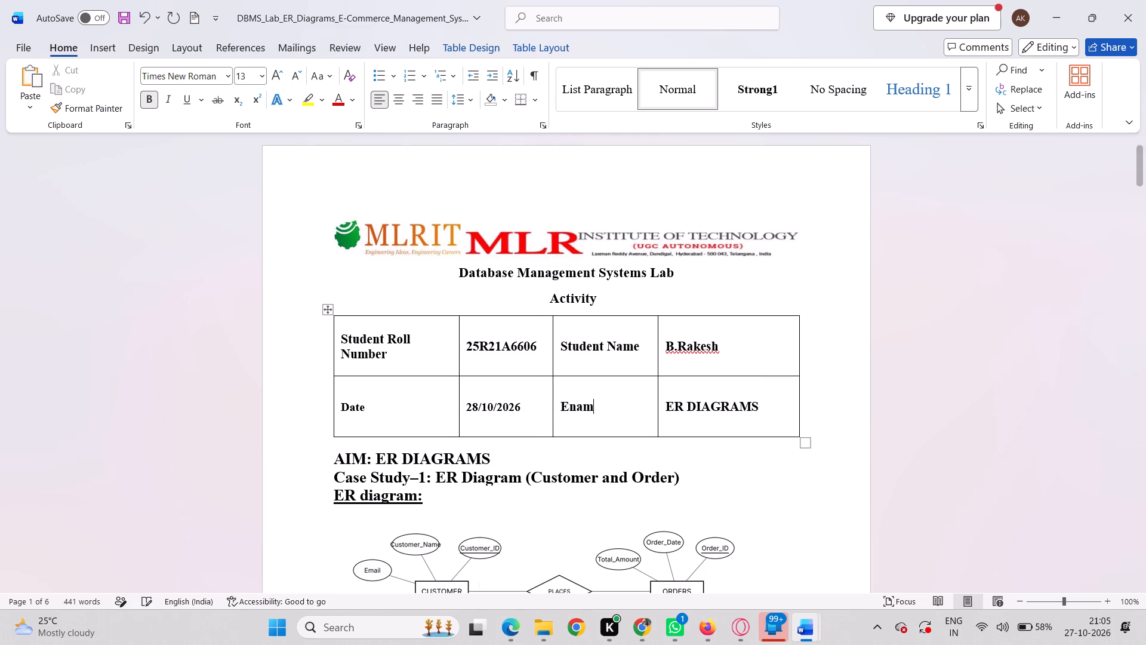
key(BackSpace)
key(BackSpace)
key(BackSpace)
key(BackSpace)
key(shift+l)
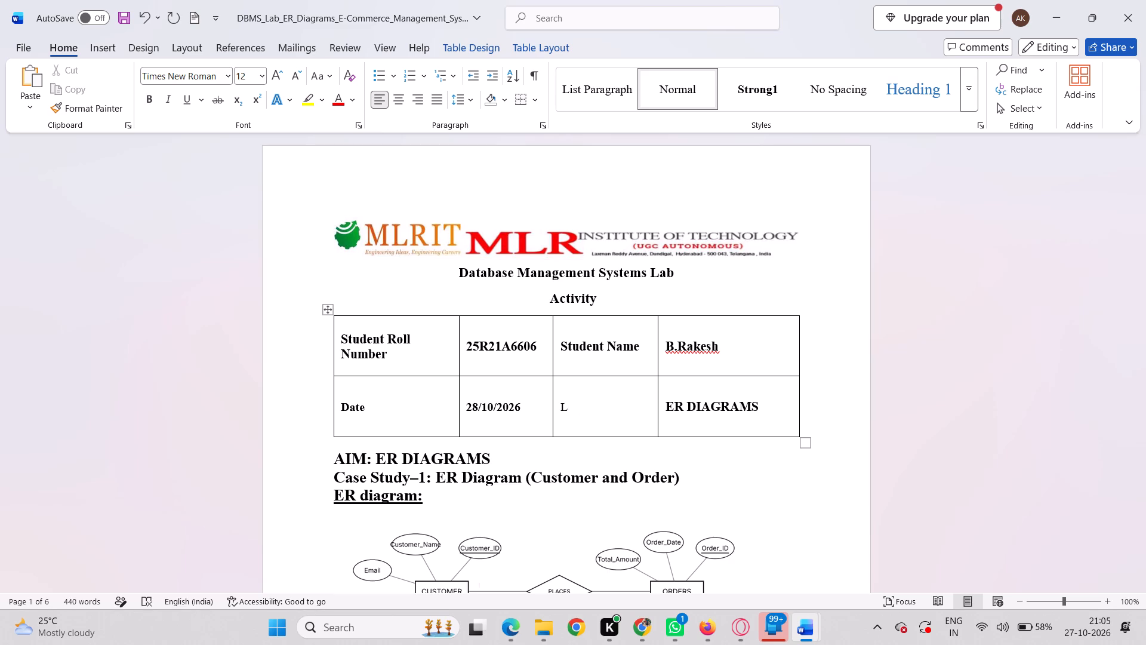
text(ab)
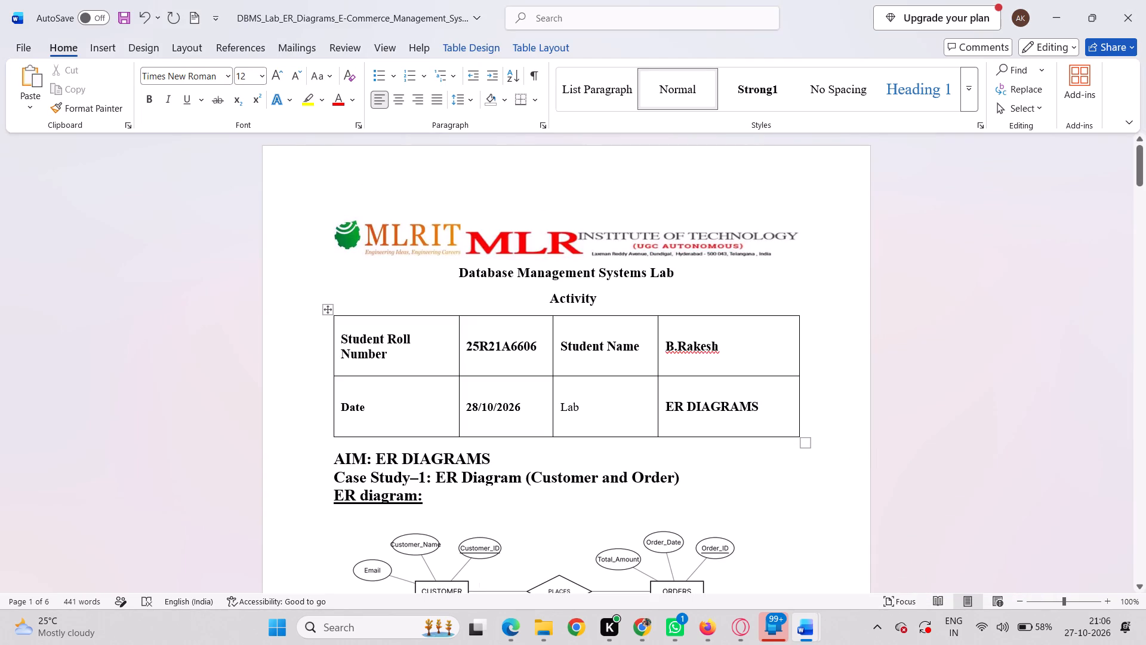
key(space)
key(shift+a)
text(ctivity)
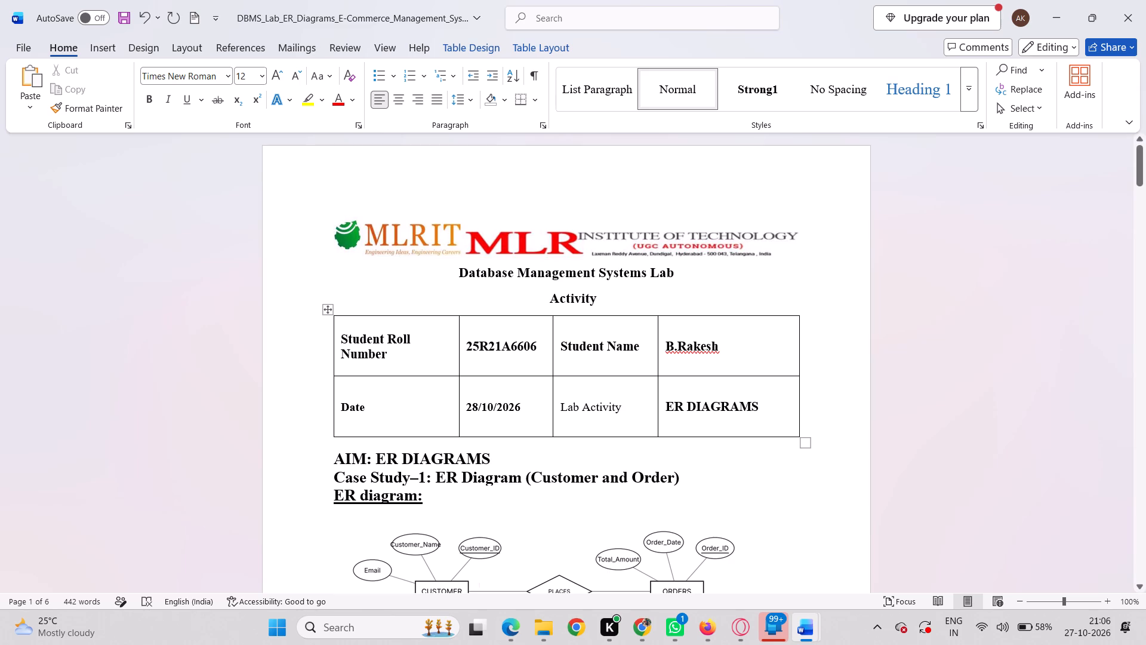
Make the Lab Activity label in the details table bold and set its font size to 14.
right_drag(631, 411, 556, 403)
click(569, 379)
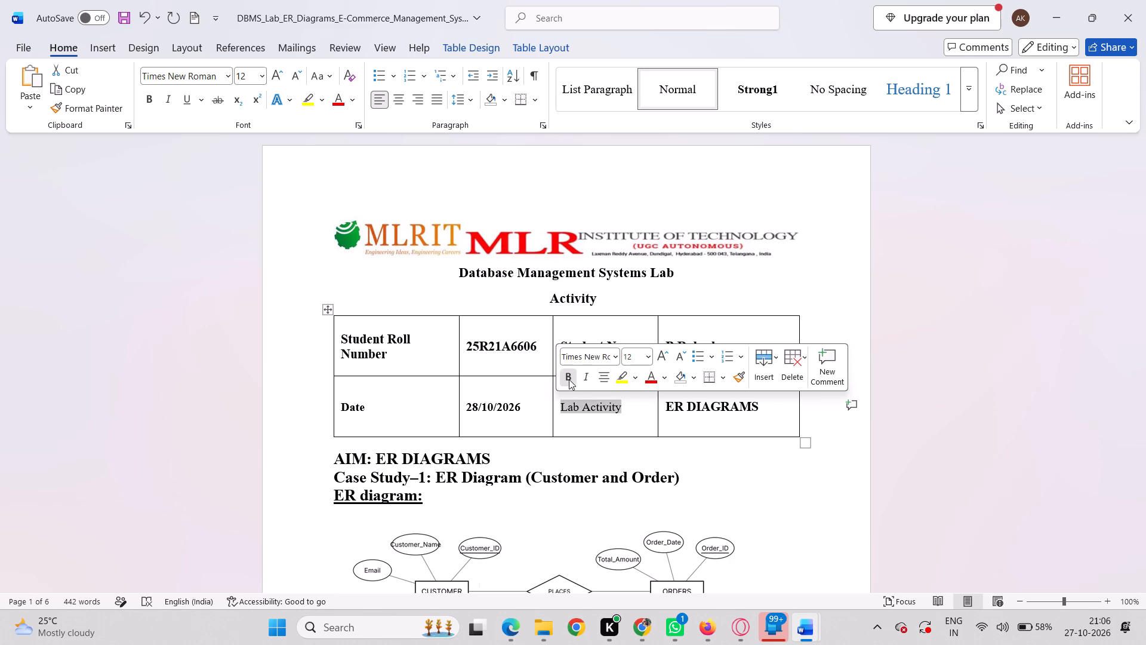
click(646, 354)
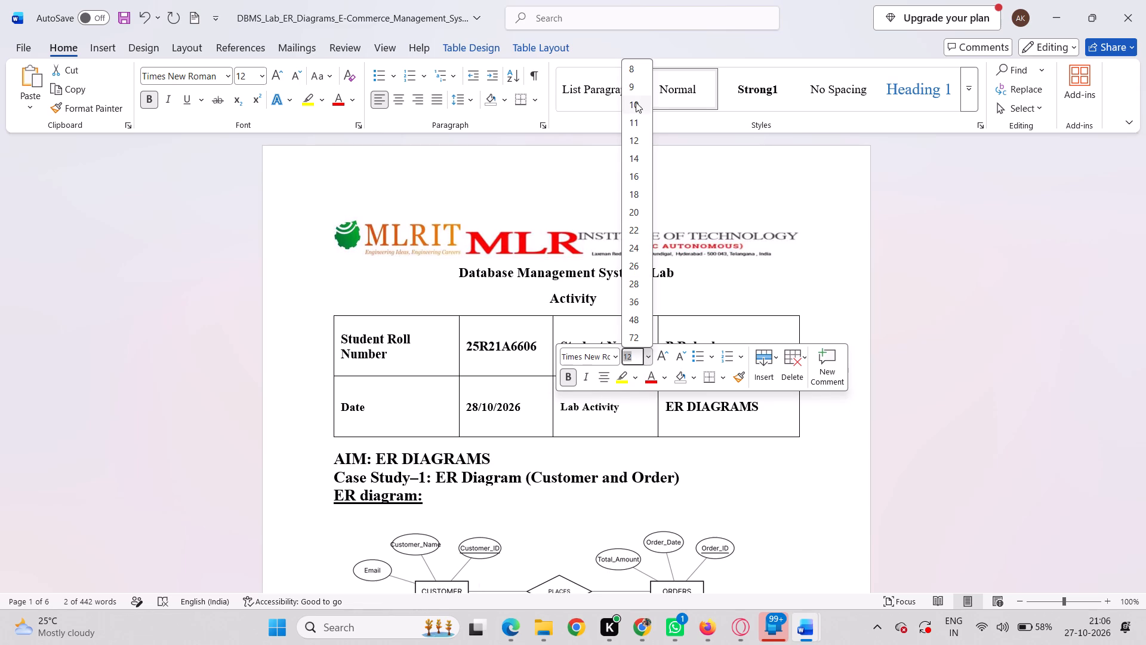
click(634, 156)
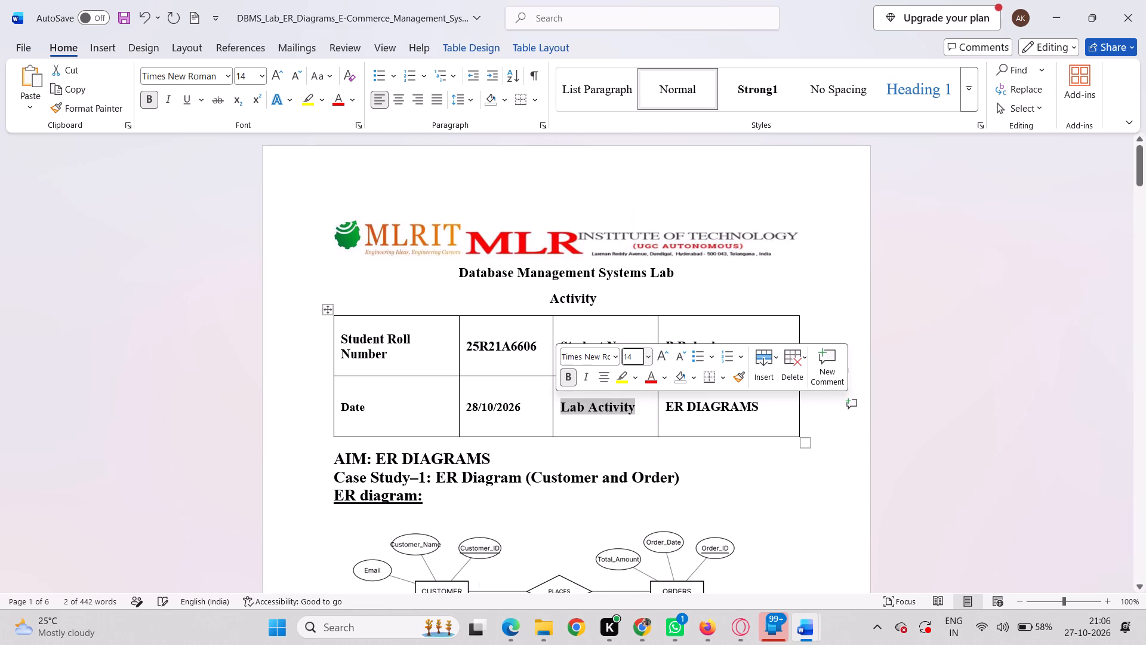
click(596, 435)
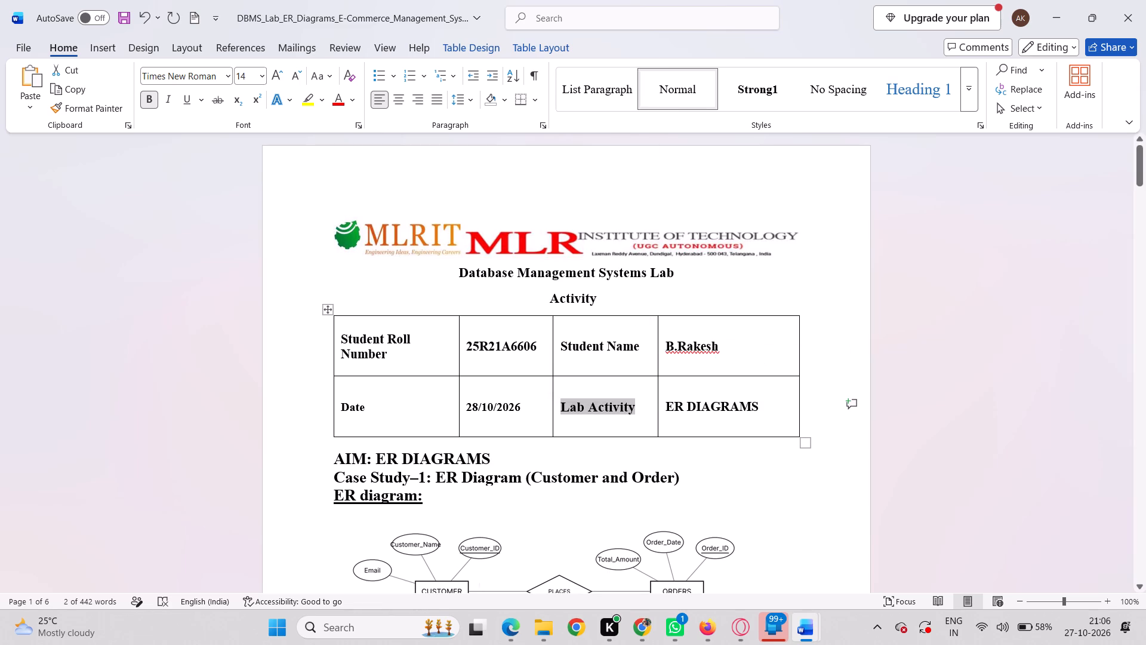
Replace the ER DIAGRAMS value beside Lab Activity with the copied text "E-COMMERCE MANAGEMENT SYSTEM".
click(763, 401)
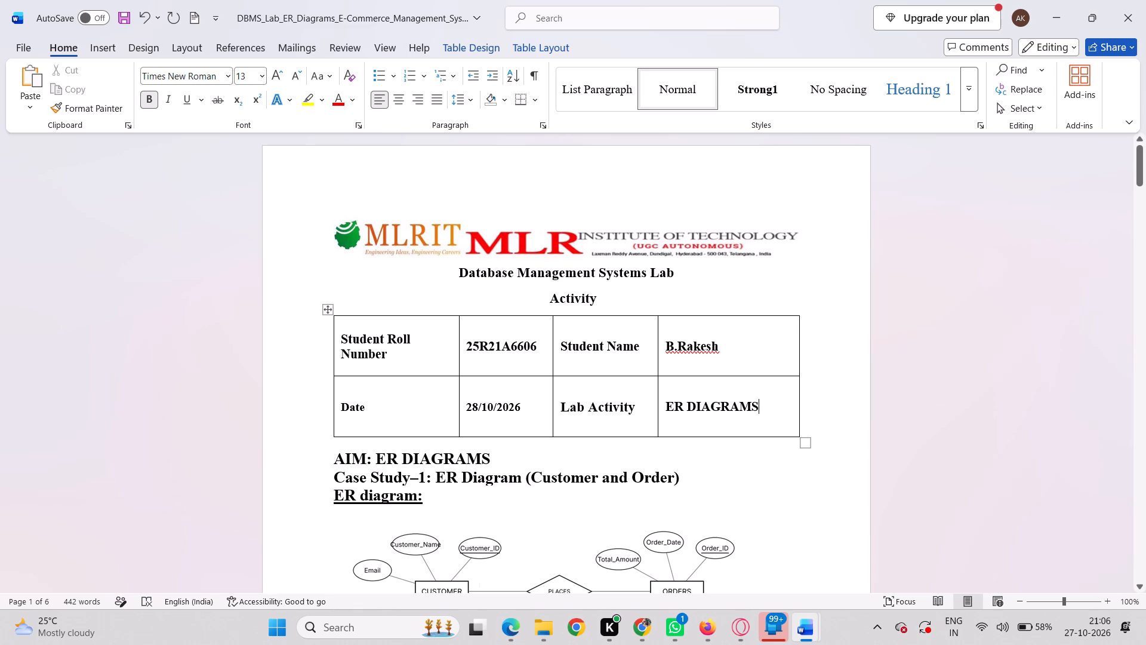
key(BackSpace)
key(BackSpace)
key(BackSpace)
key(BackSpace)
key(BackSpace)
key(BackSpace)
key(BackSpace)
key(BackSpace)
key(BackSpace)
key(BackSpace)
key(BackSpace)
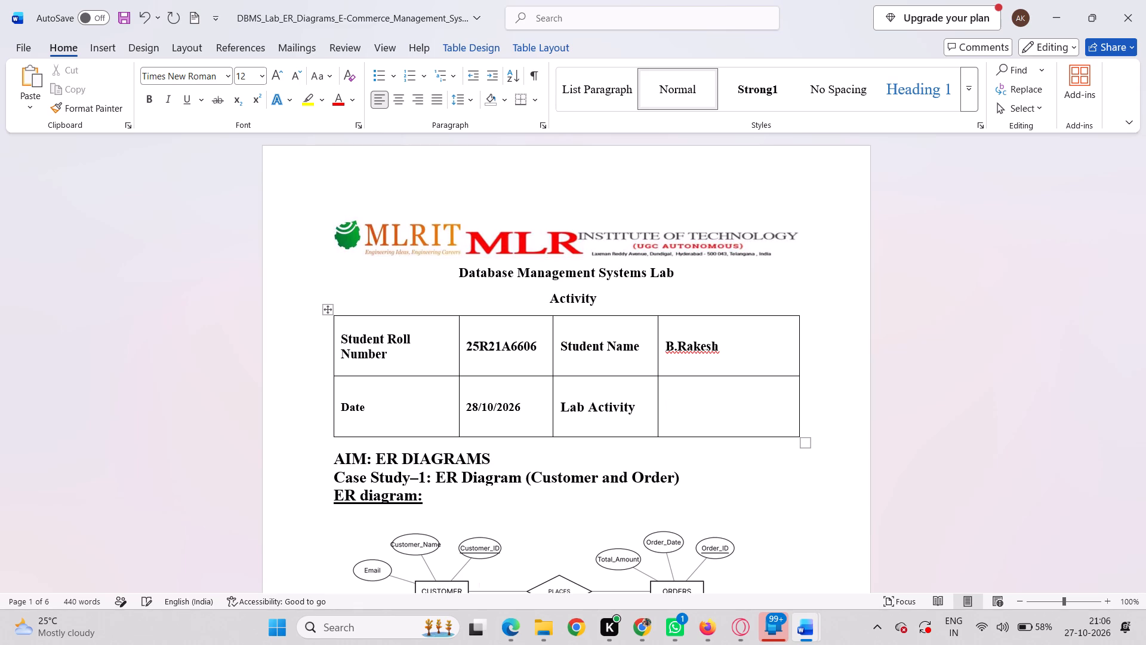
key(ctrl+v)
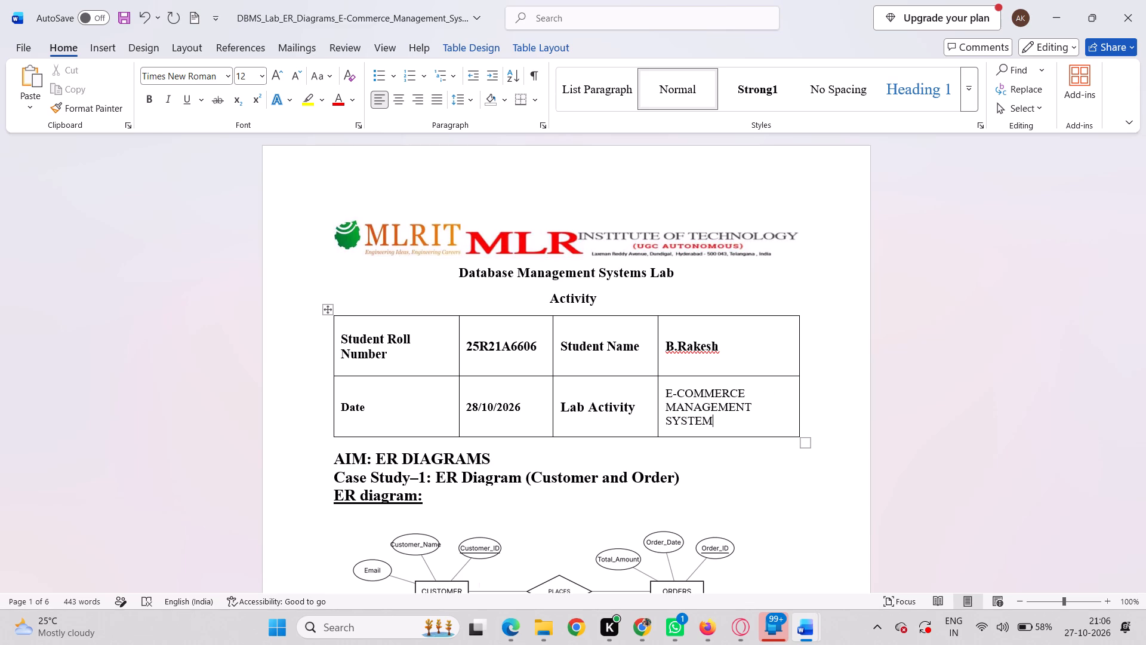
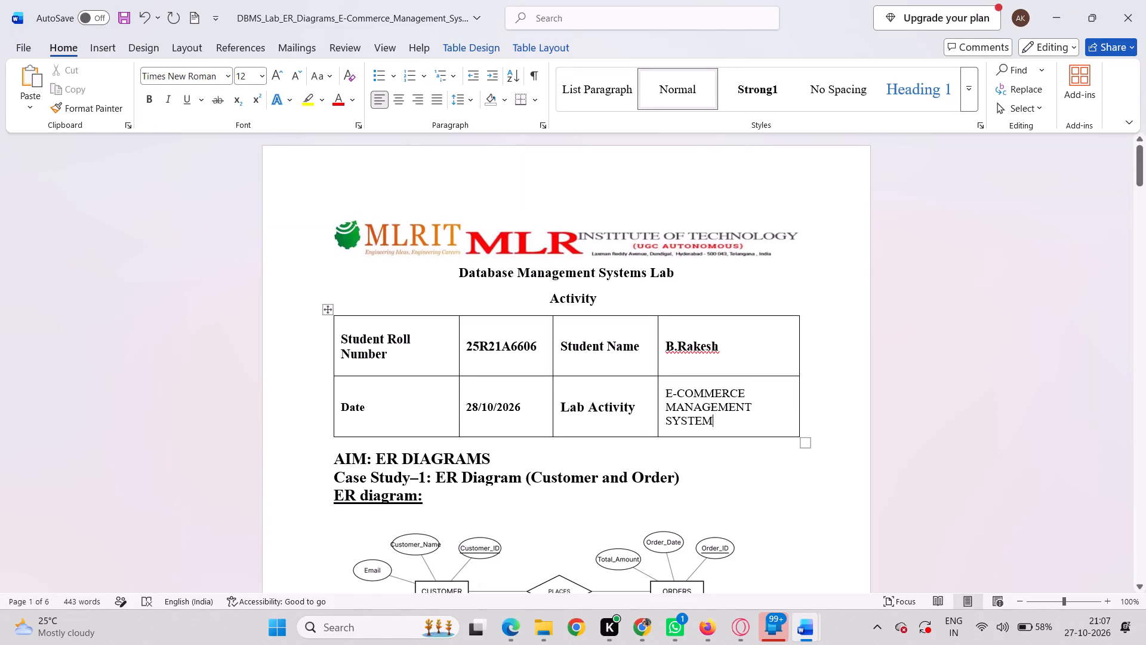
Make the E-COMMERCE MANAGEMENT SYSTEM value beside Lab Activity in the details table bold.
drag(666, 392, 711, 426)
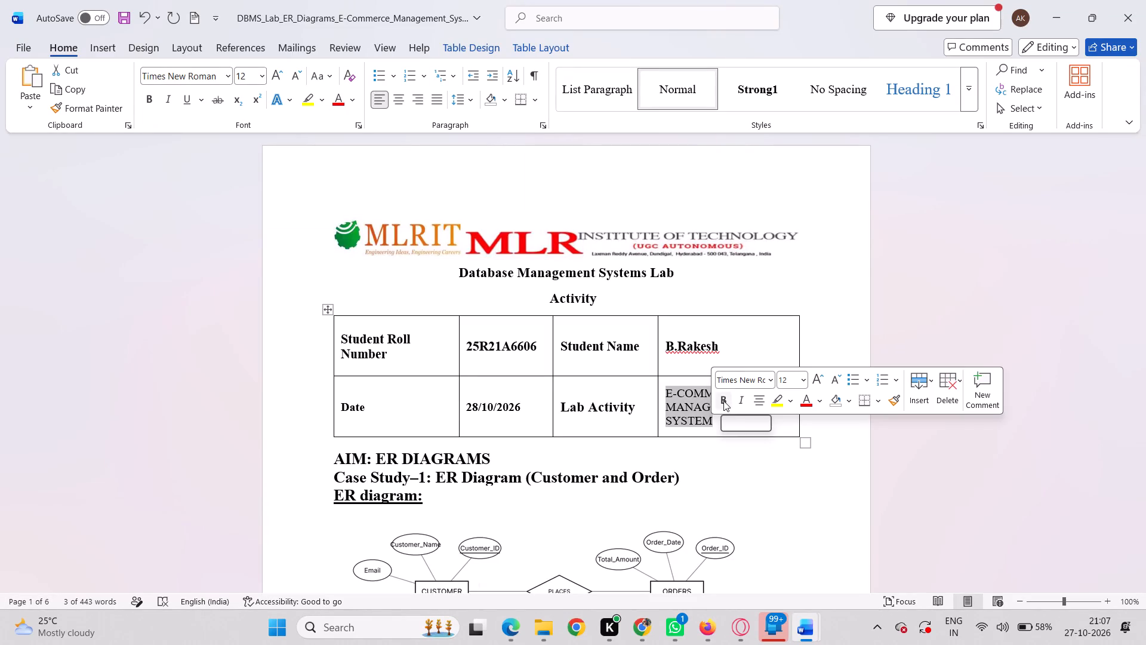
click(723, 401)
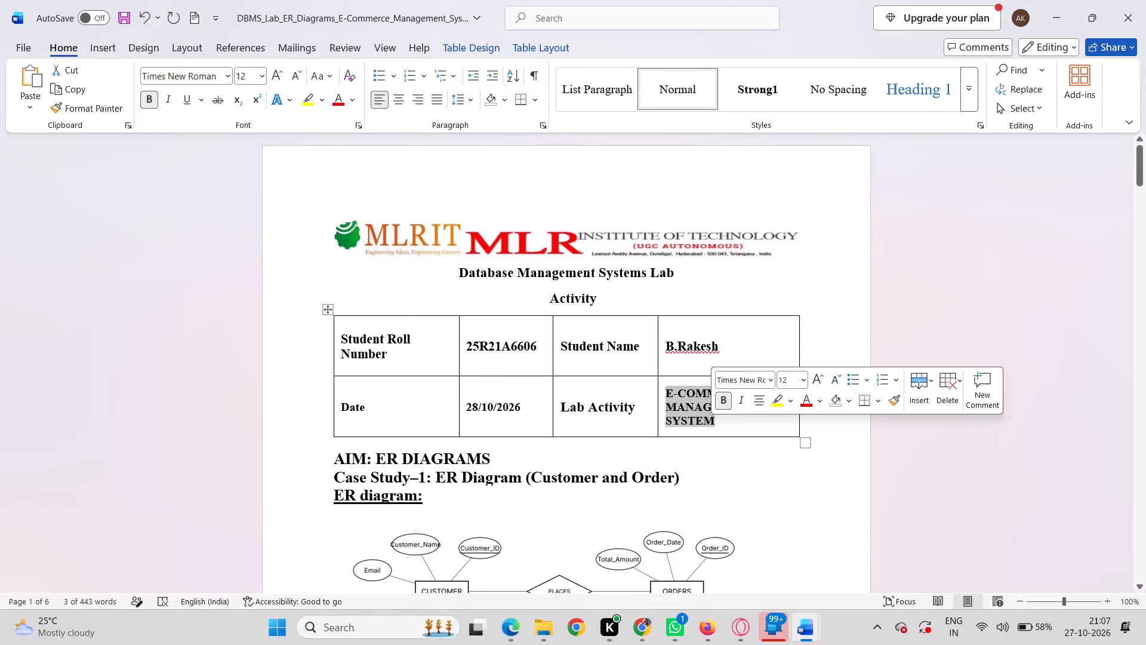
click(722, 478)
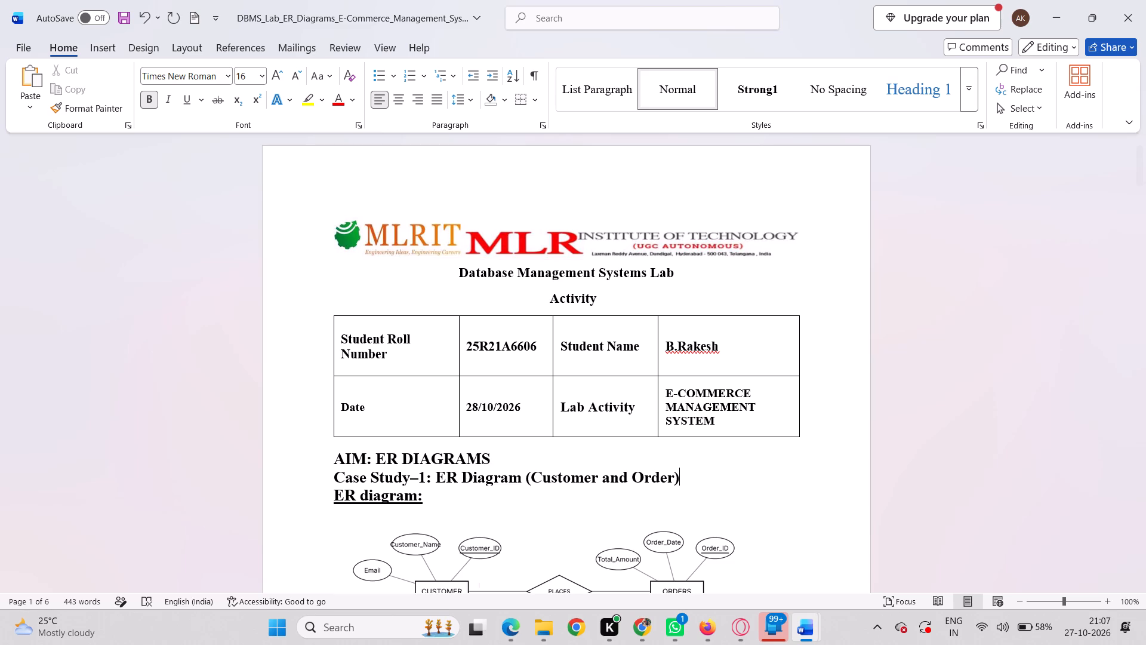
Review the ER diagrams, relational schema and SQL sections of Case Study–1 and the start of Case Study–2.
scroll(723, 529, down, 2)
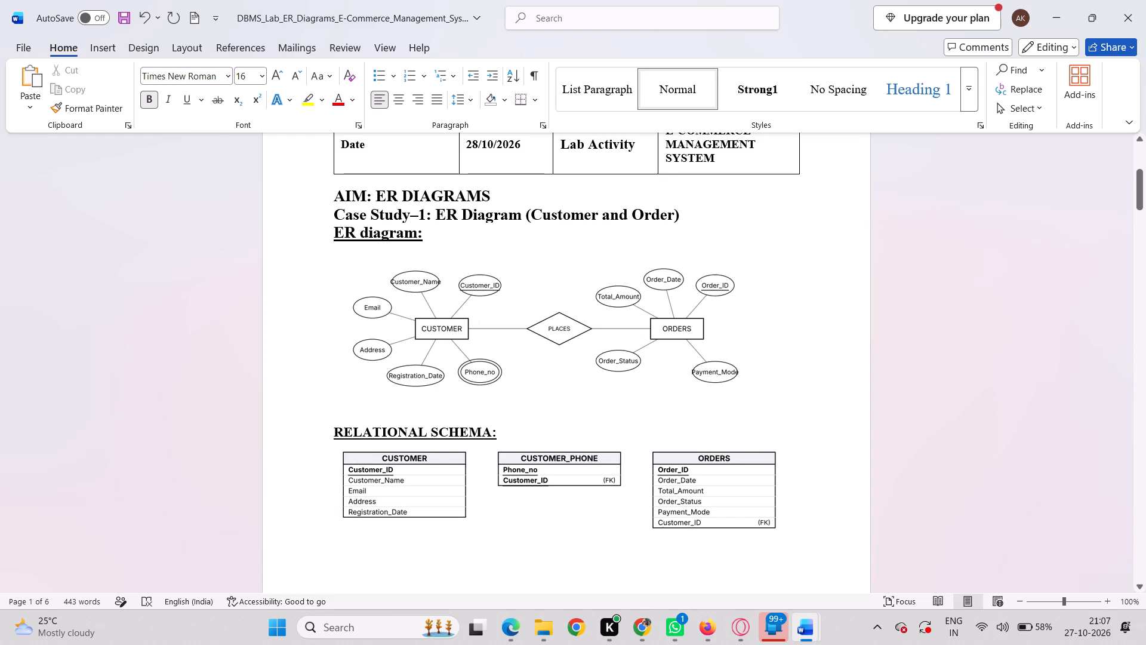
scroll(630, 508, down, 5)
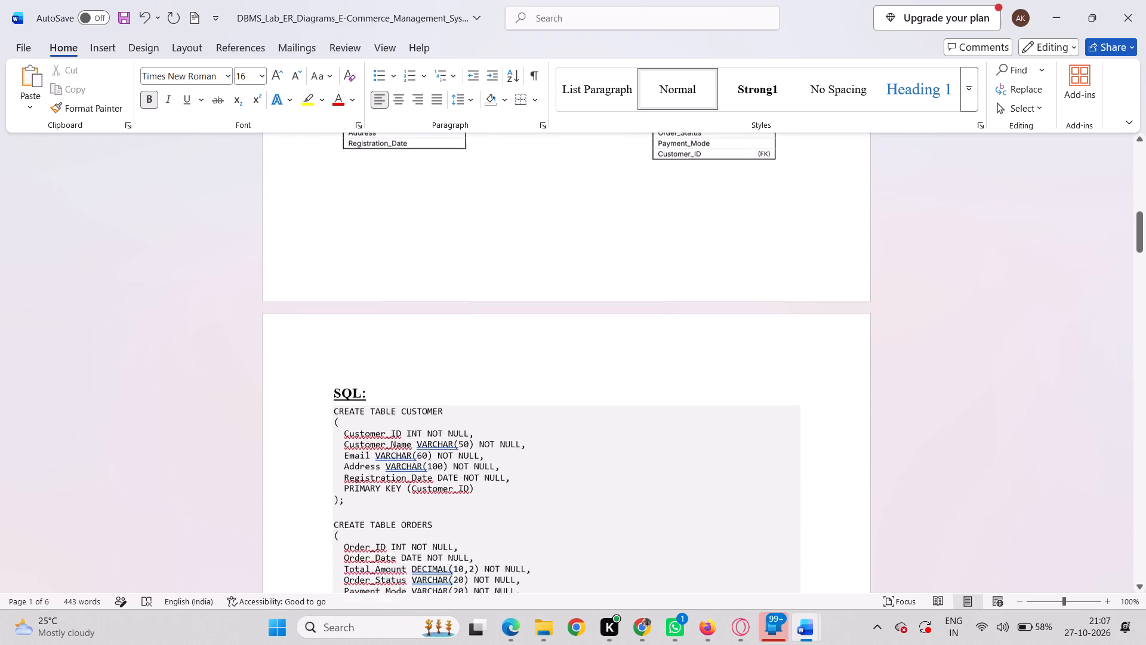
scroll(630, 508, down, 3)
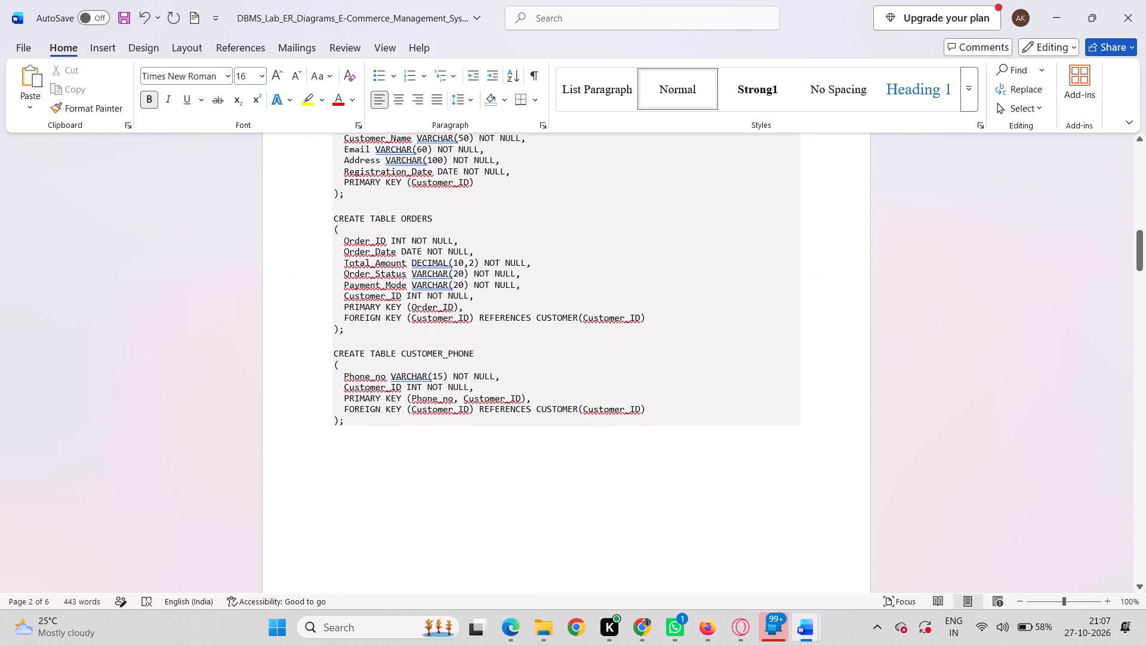
scroll(630, 508, down, 7)
scroll(630, 508, up, 1)
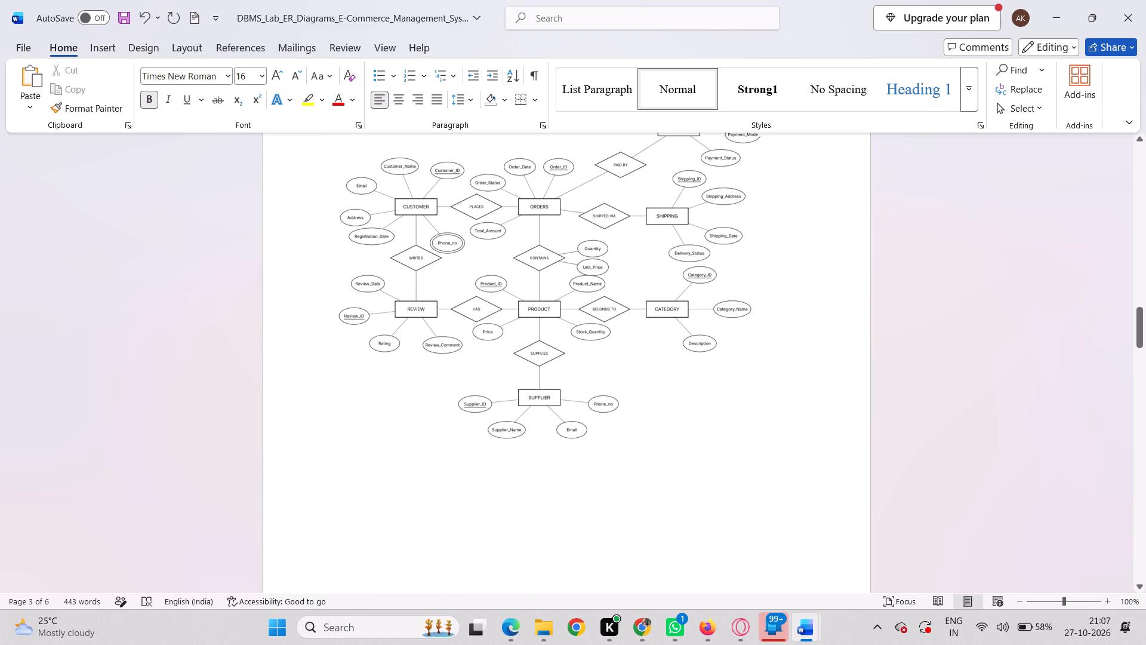
scroll(630, 508, up, 1)
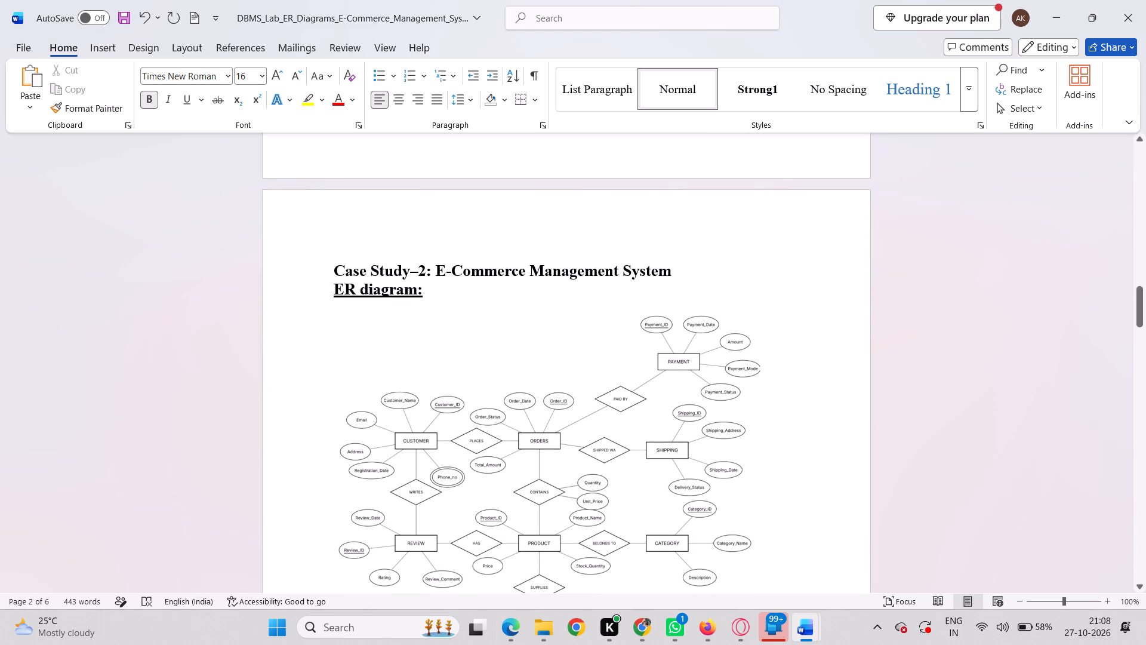
scroll(544, 343, up, 3)
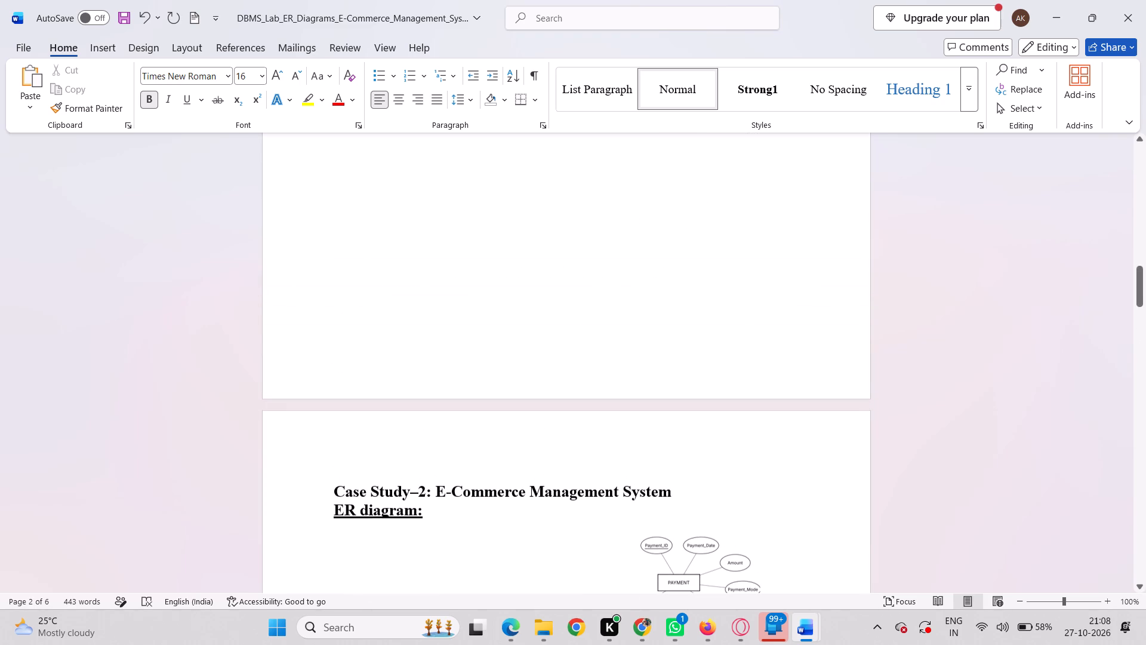
scroll(544, 343, up, 5)
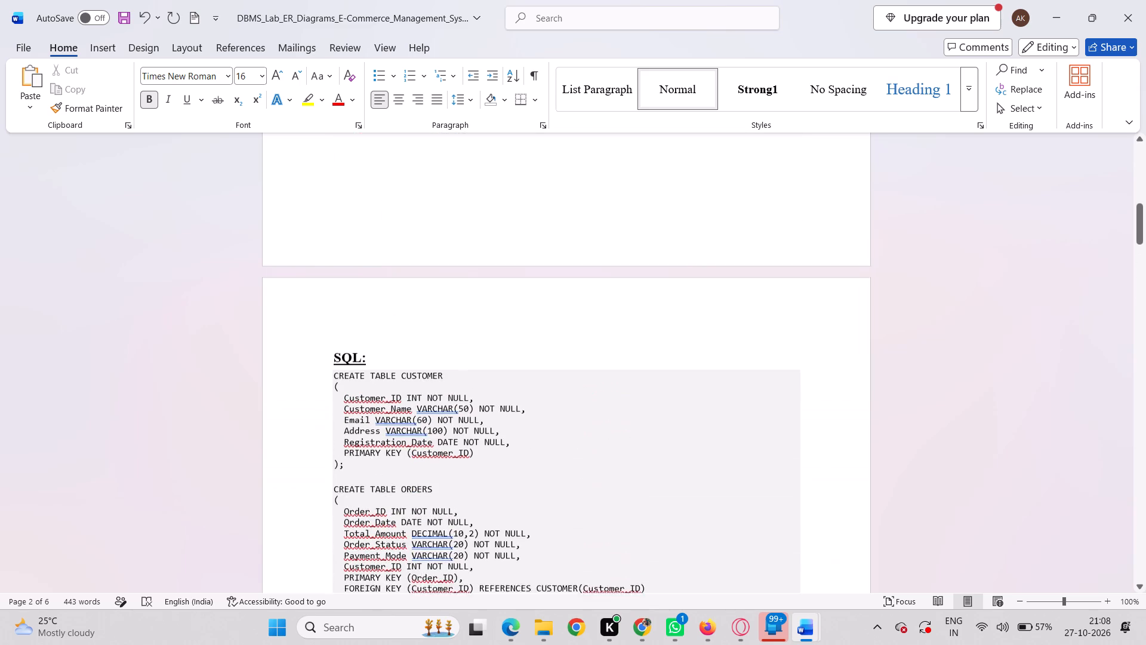
scroll(544, 343, up, 1)
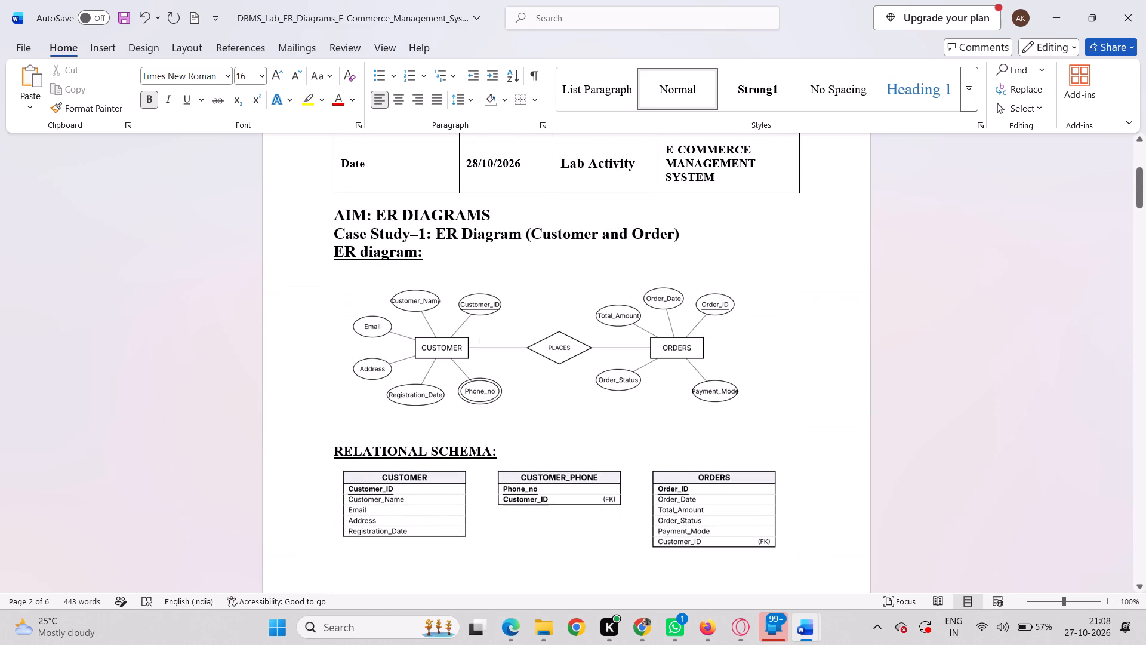
scroll(544, 343, up, 1)
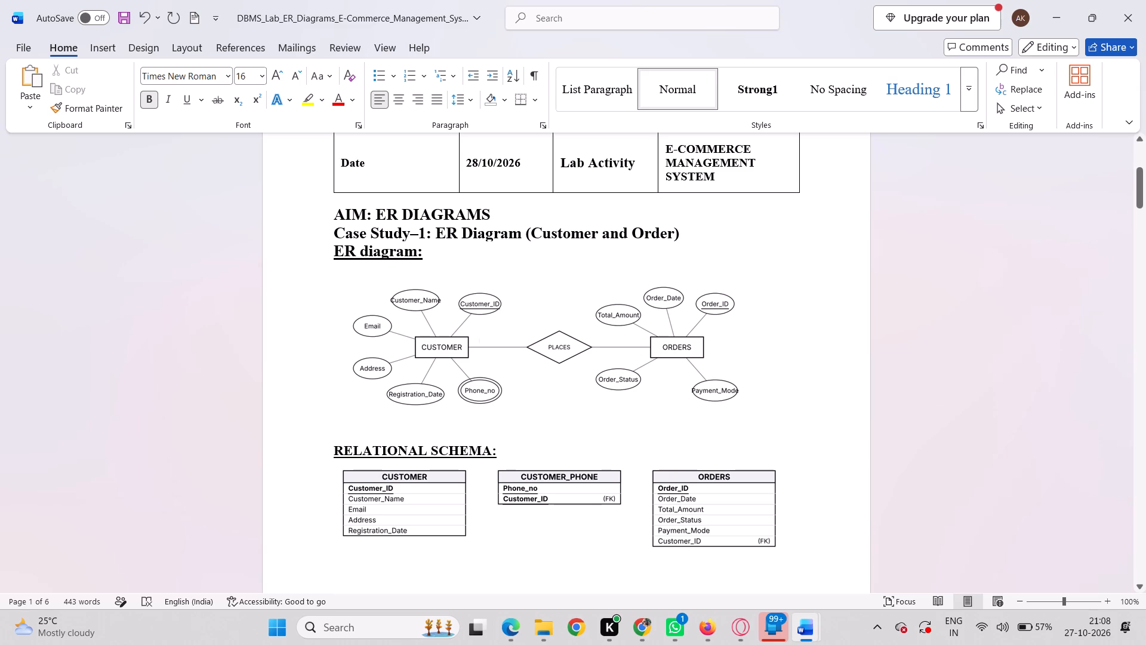
scroll(595, 346, down, 9)
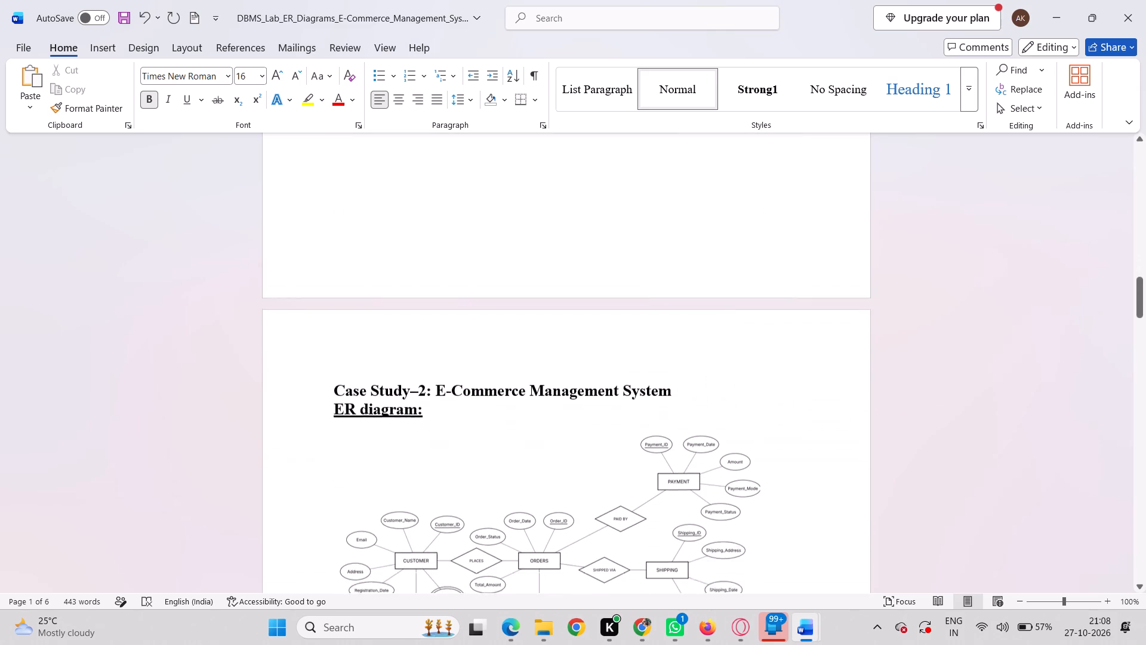
scroll(595, 346, up, 2)
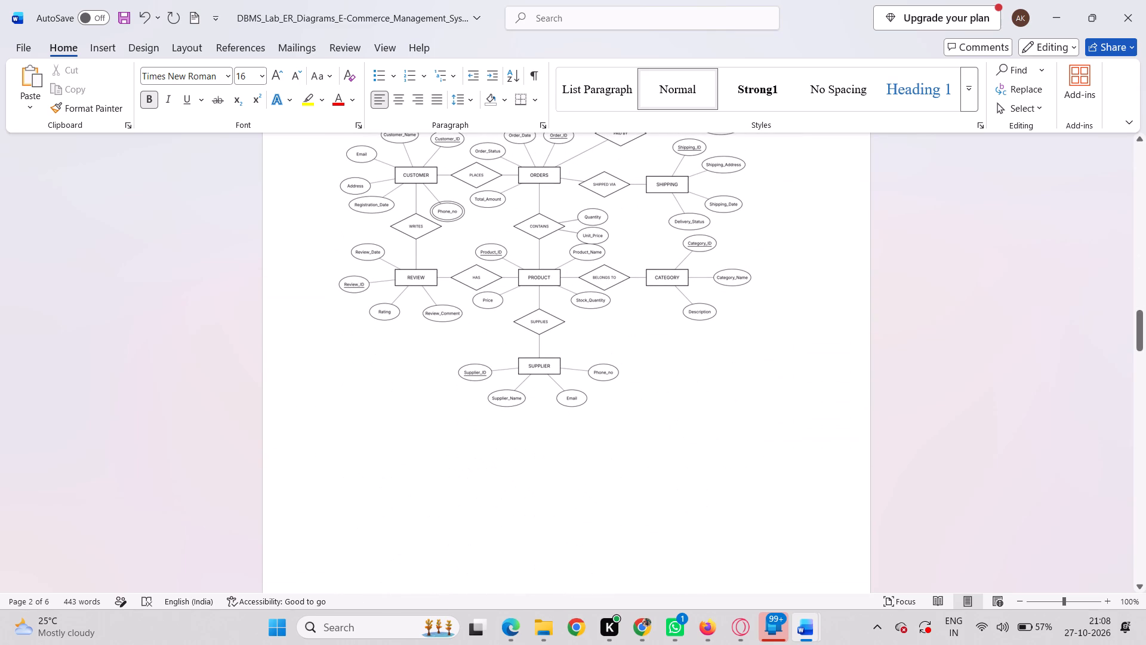
scroll(595, 346, up, 5)
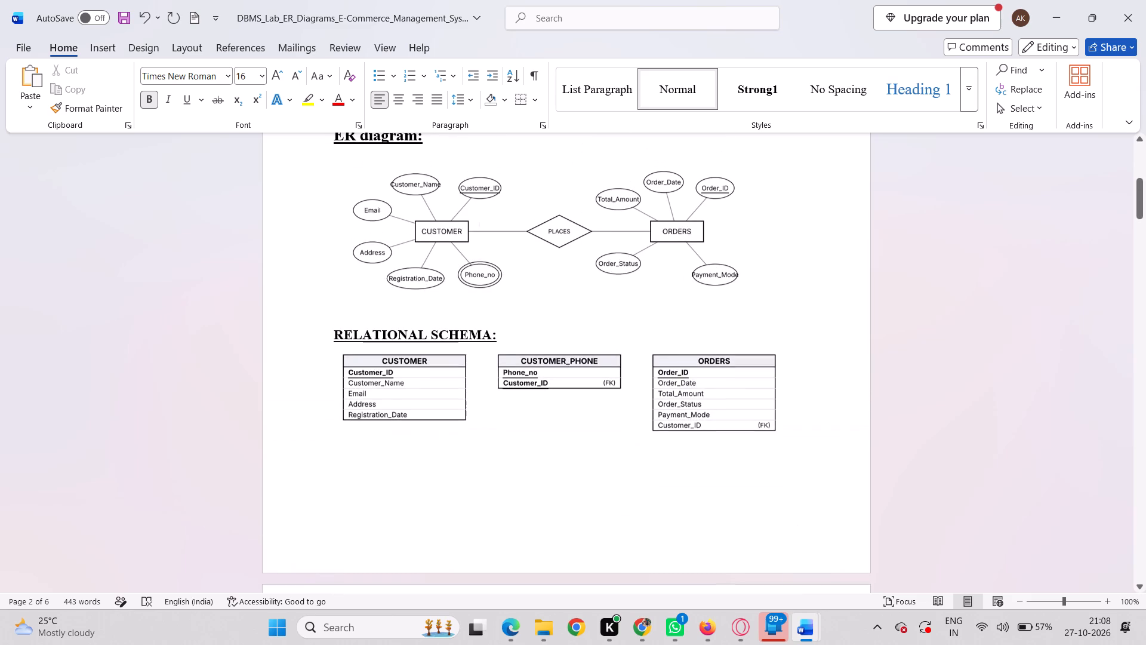
Delete the ER diagram picture and the relational schema picture from Case Study–1.
click(574, 290)
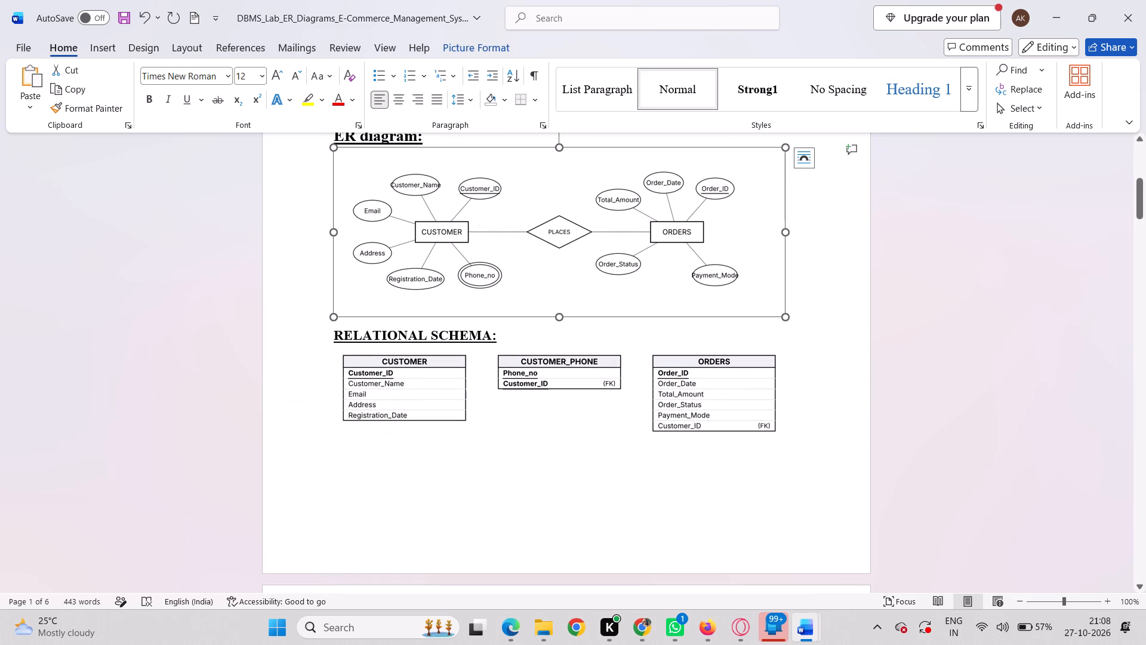
key(Delete)
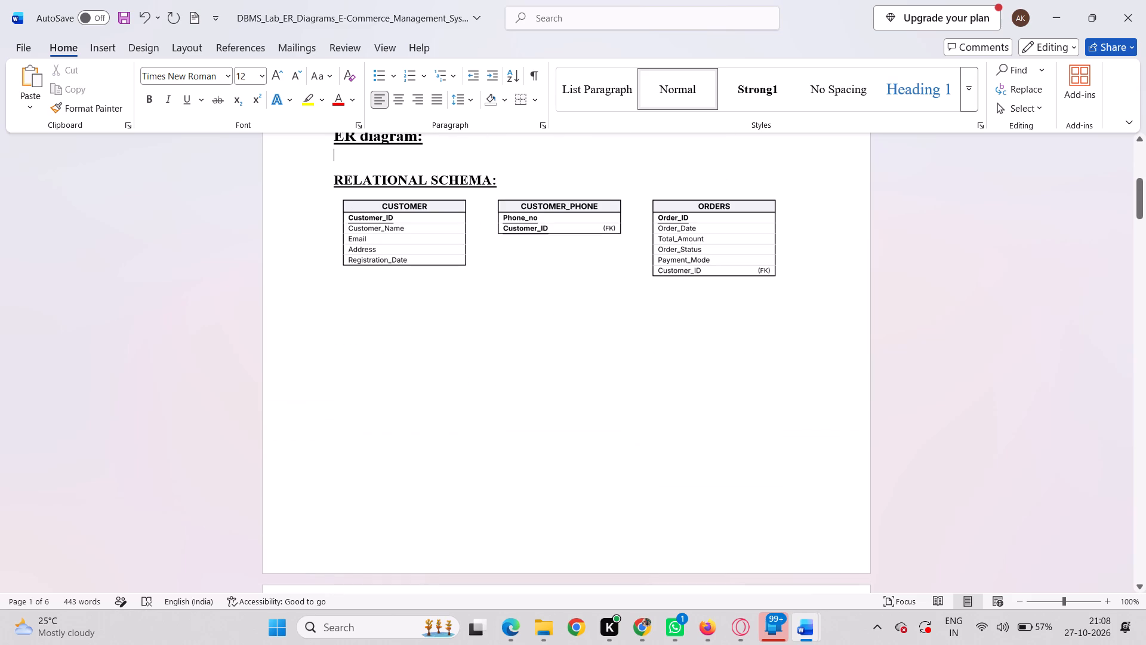
click(562, 221)
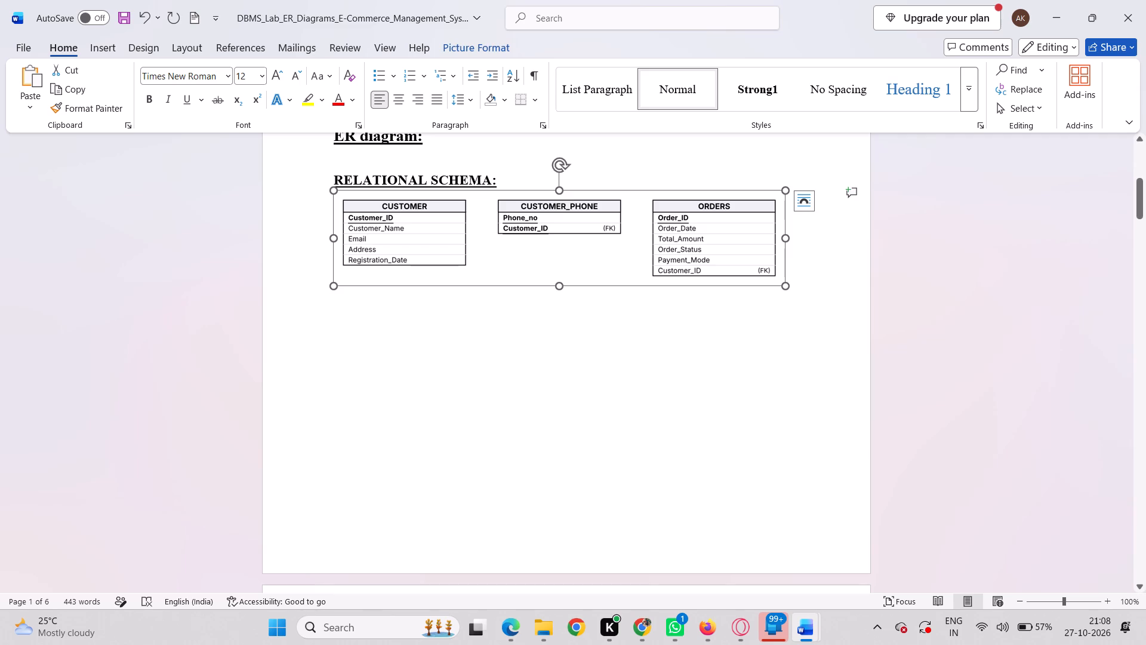
key(Delete)
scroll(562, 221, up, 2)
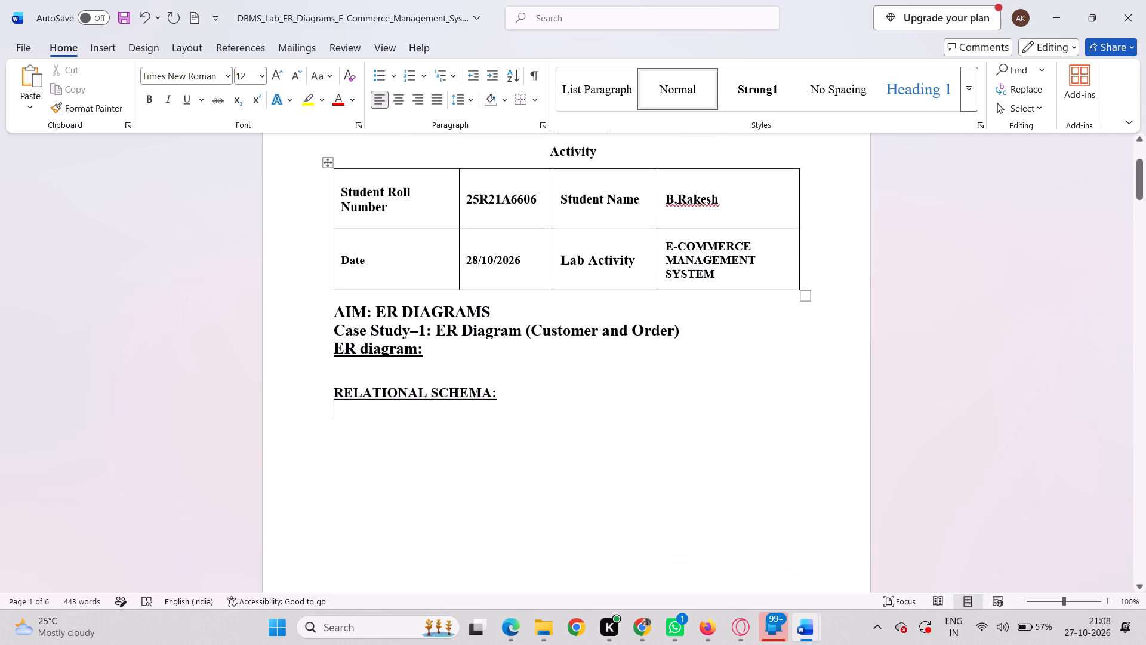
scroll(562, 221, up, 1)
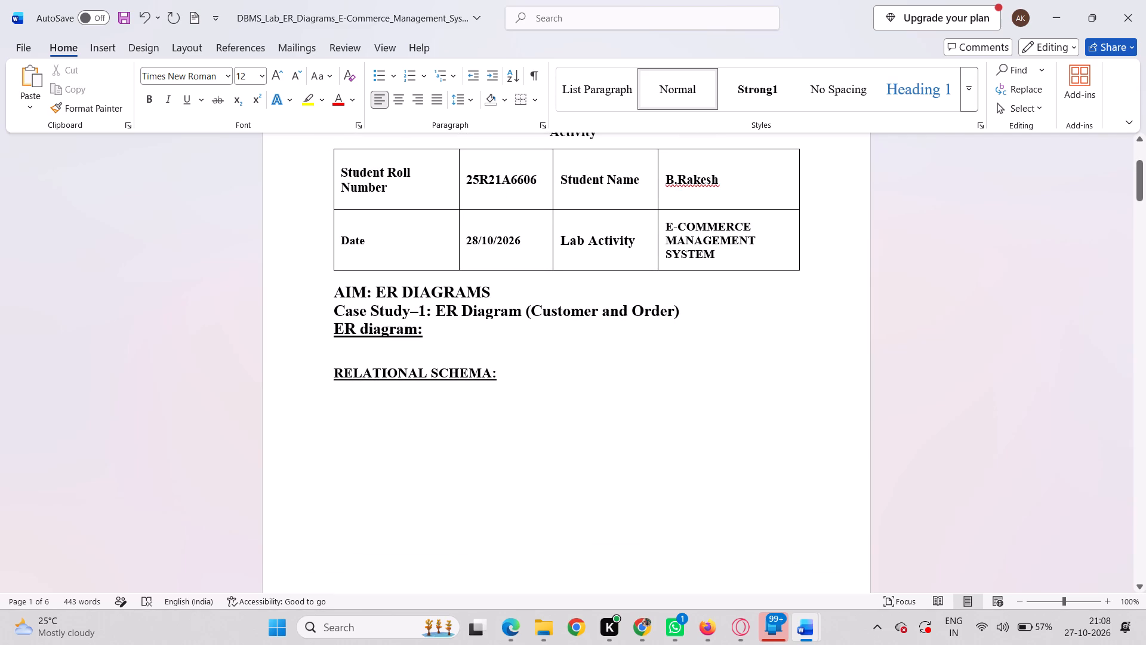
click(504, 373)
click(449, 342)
Delete Case Study–1's SQL heading together with its CUSTOMER, ORDERS and CUSTOMER_PHONE table creation statements.
scroll(450, 438, down, 2)
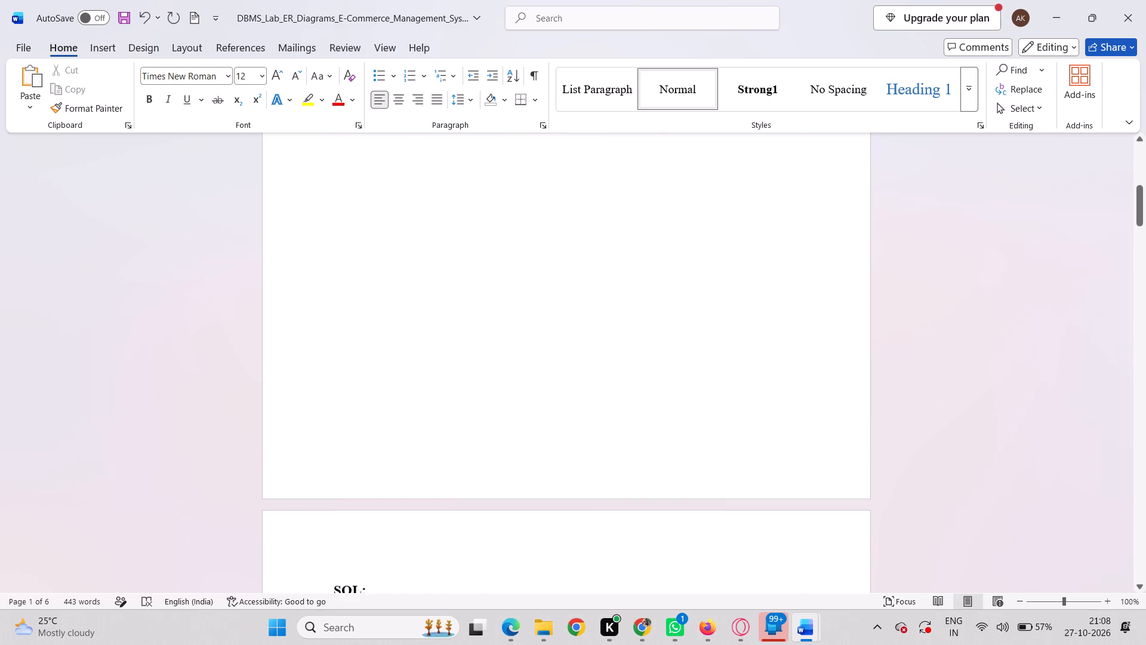
scroll(450, 438, down, 1)
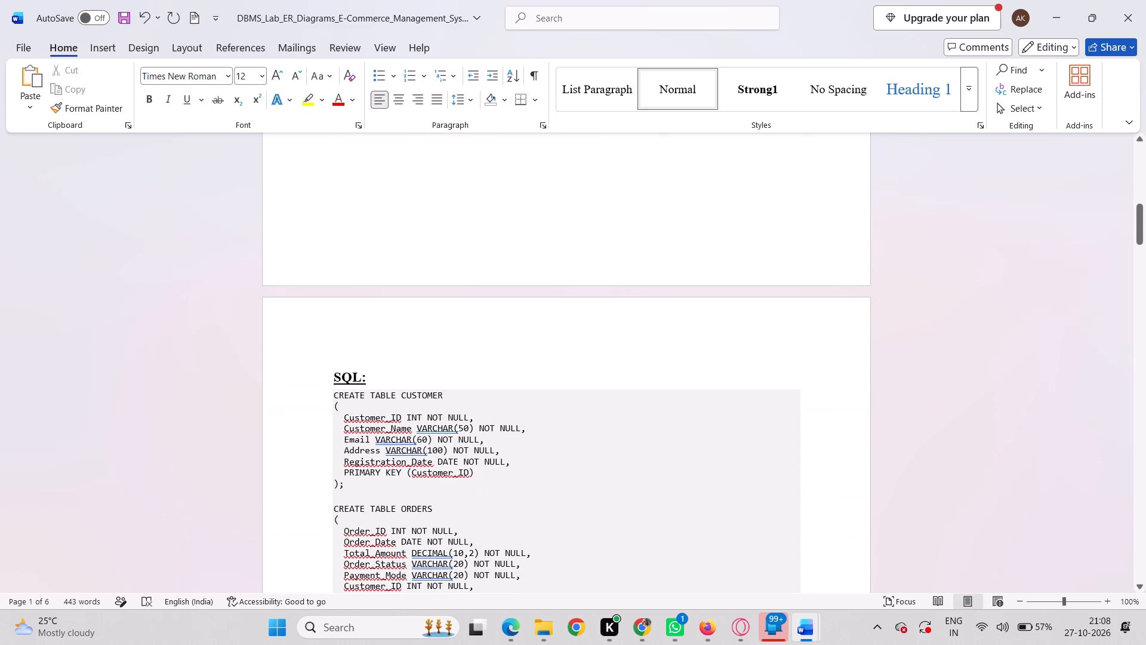
scroll(488, 469, down, 1)
click(541, 411)
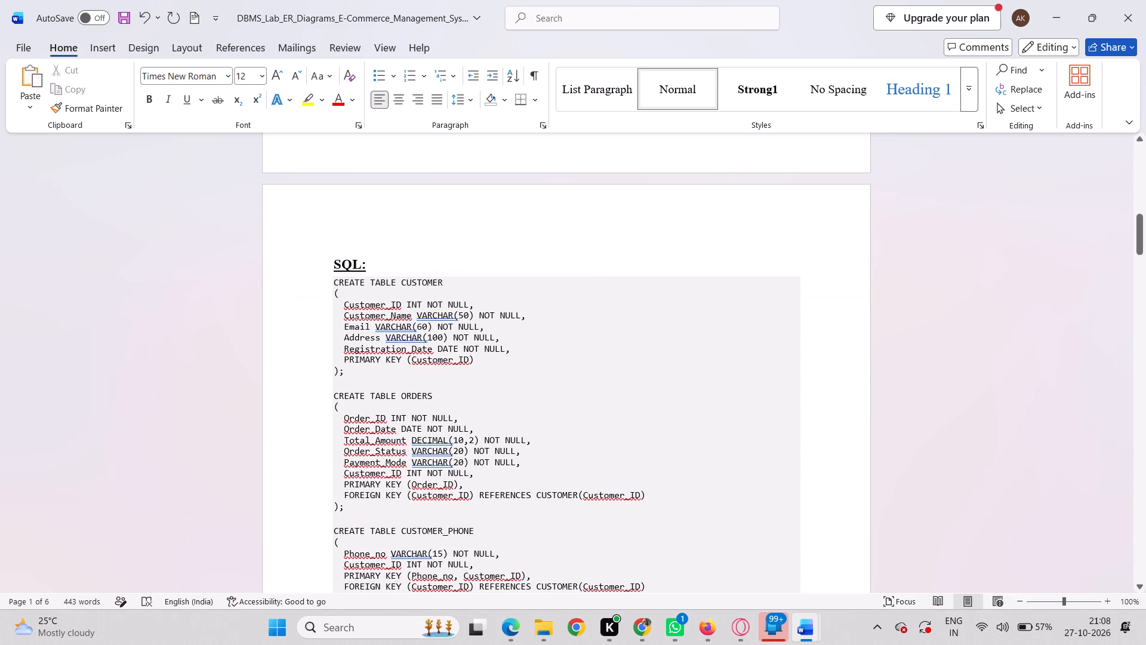
click(531, 288)
scroll(378, 256, up, 1)
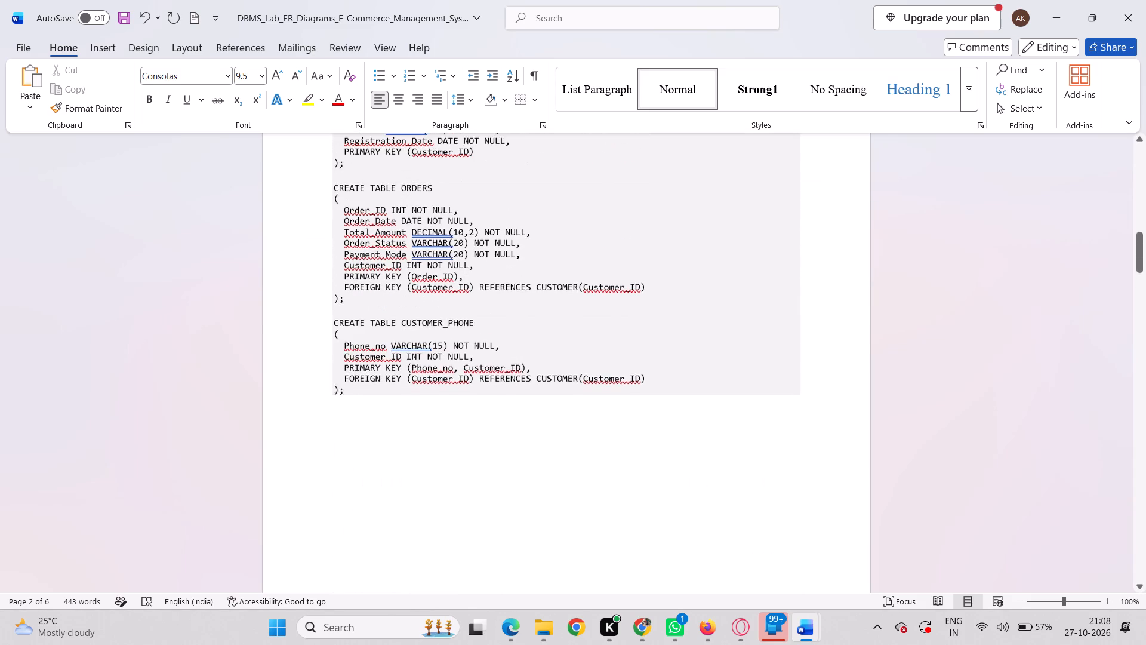
scroll(378, 256, up, 1)
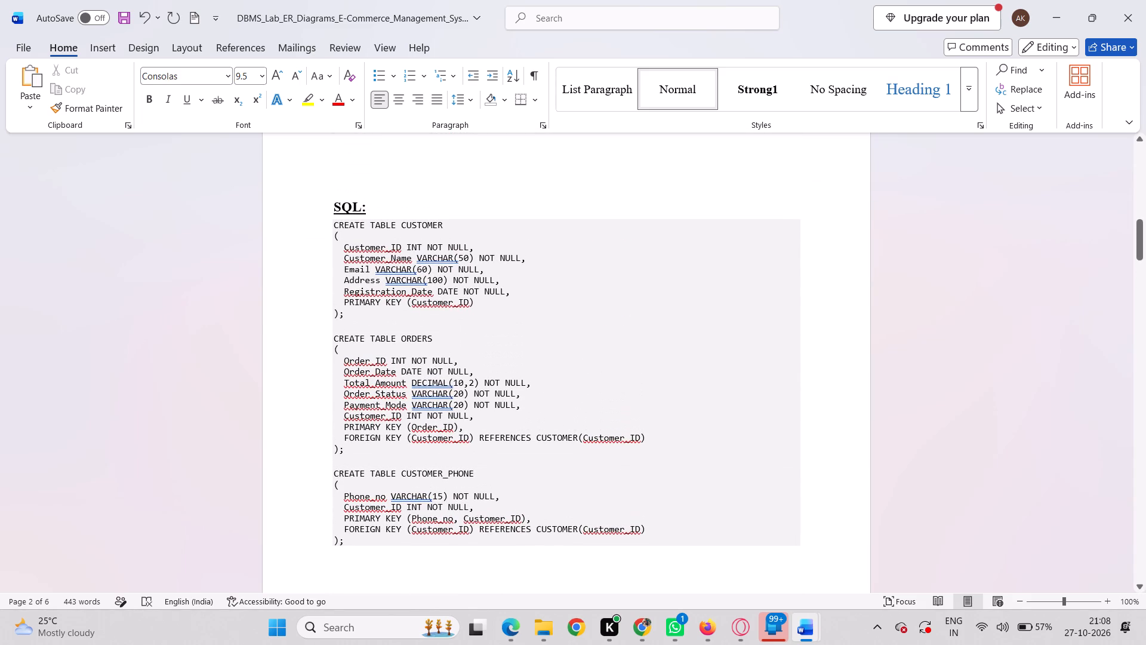
drag(331, 205, 591, 615)
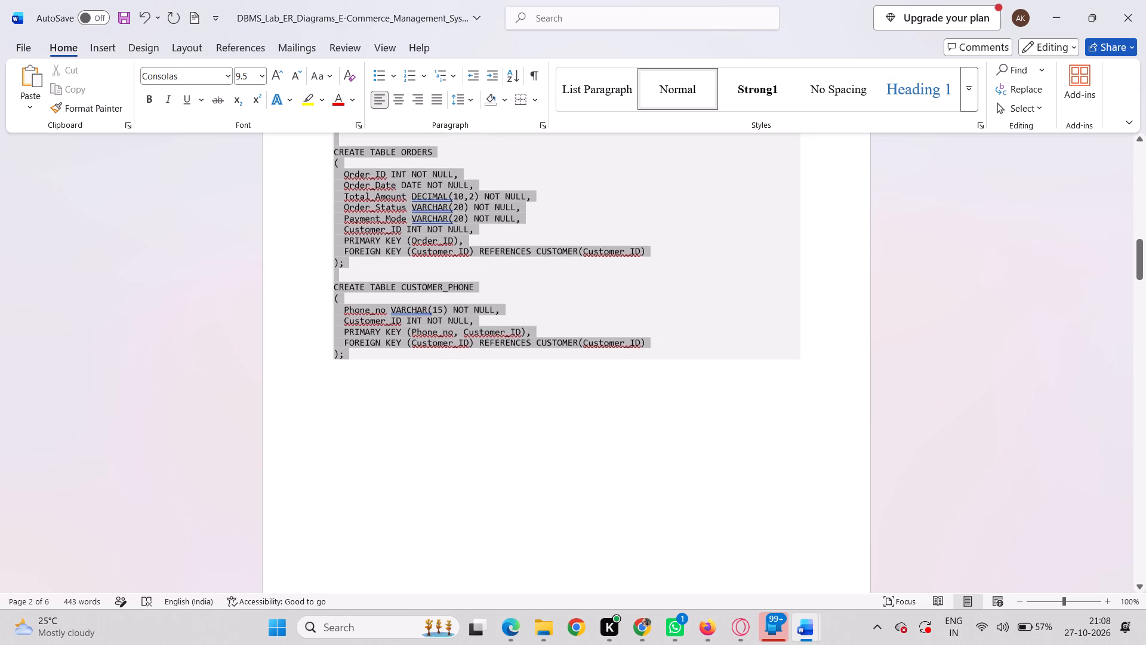
drag(591, 615, 520, 454)
key(BackSpace)
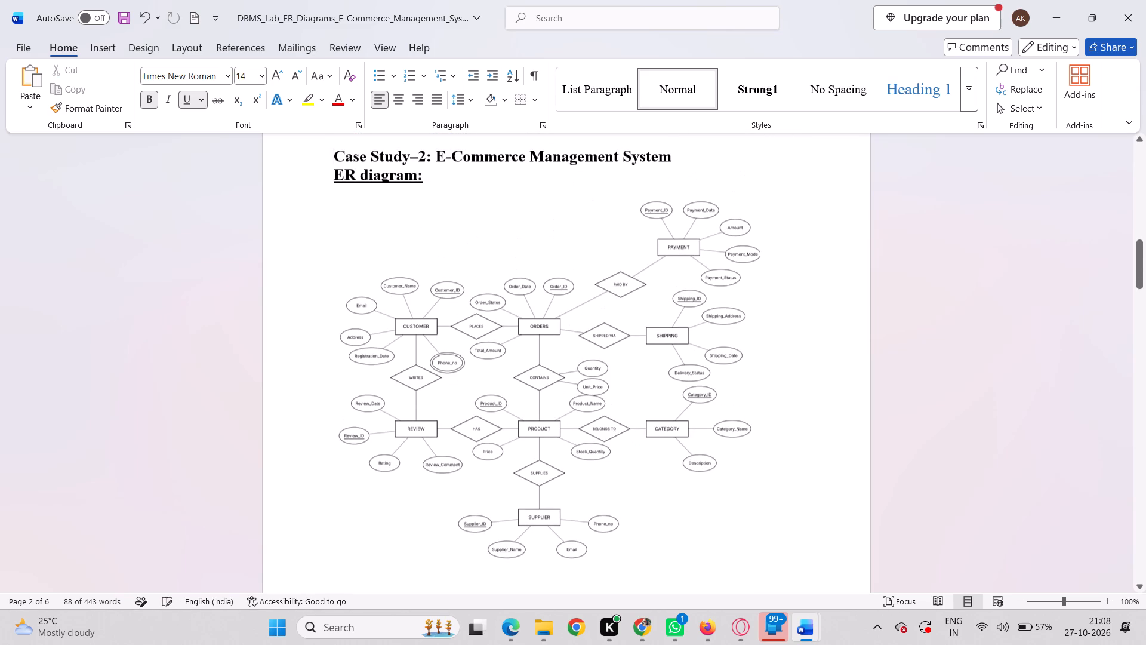
Check the remaining Case Study–1 headings against the start of the Case Study–2 section.
scroll(520, 454, up, 2)
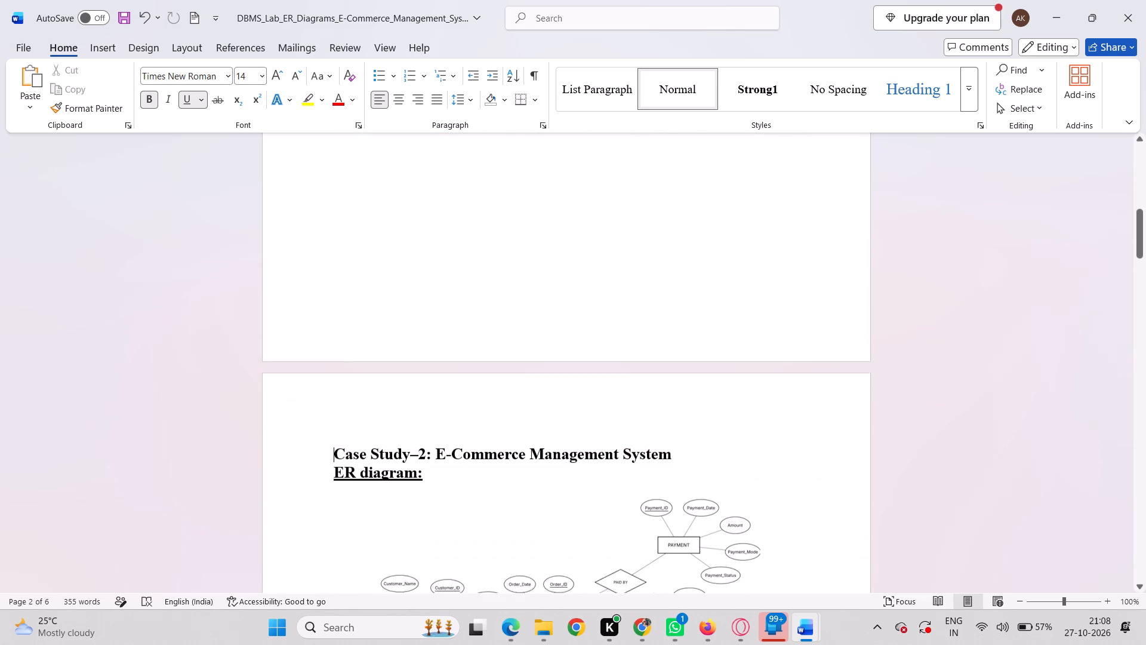
scroll(520, 454, up, 3)
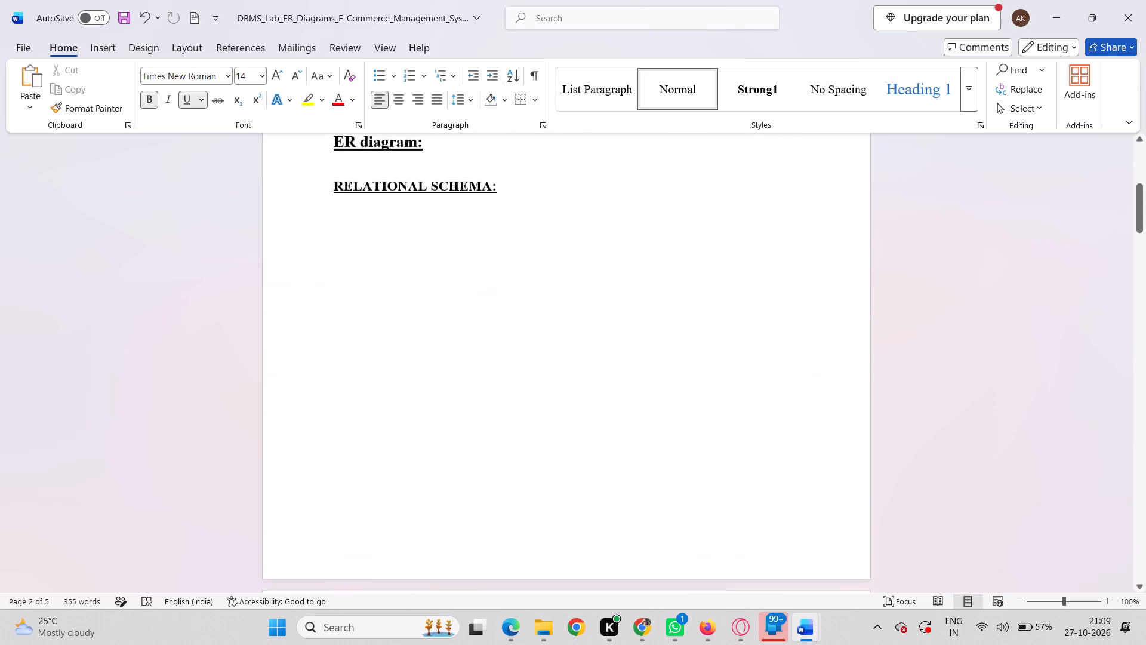
scroll(520, 454, down, 1)
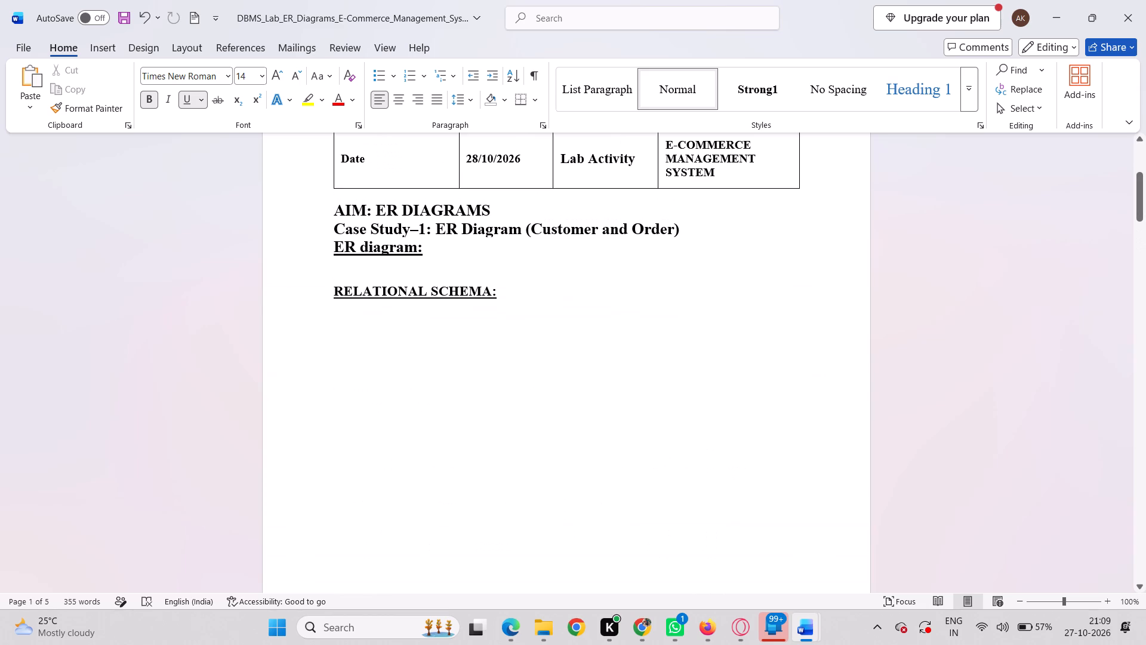
scroll(520, 454, down, 1)
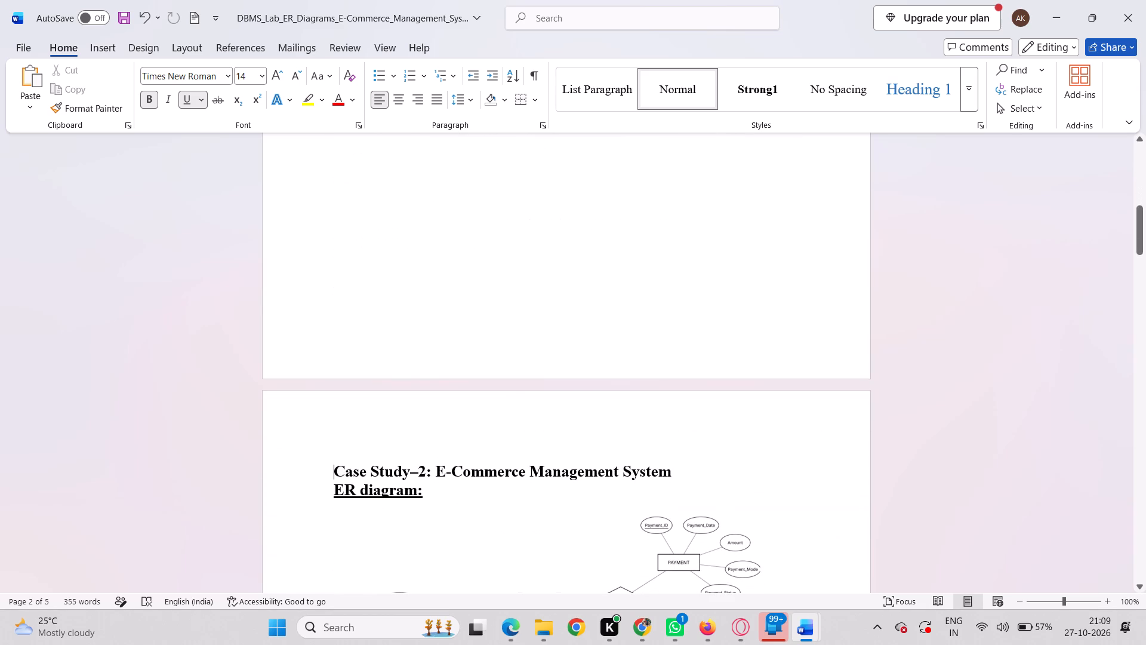
scroll(520, 454, down, 1)
scroll(509, 364, up, 3)
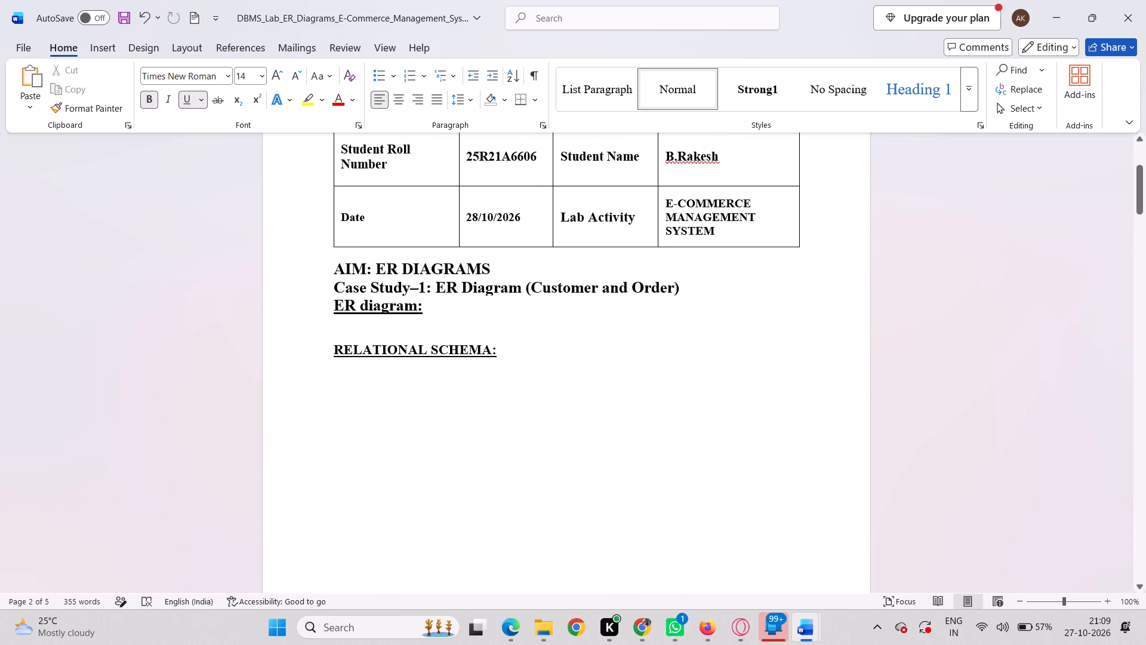
Delete the leftover RELATIONAL SCHEMA, ER diagram and "Case Study–1: ER Diagram (Customer and Order)" headings beneath the AIM line.
click(502, 365)
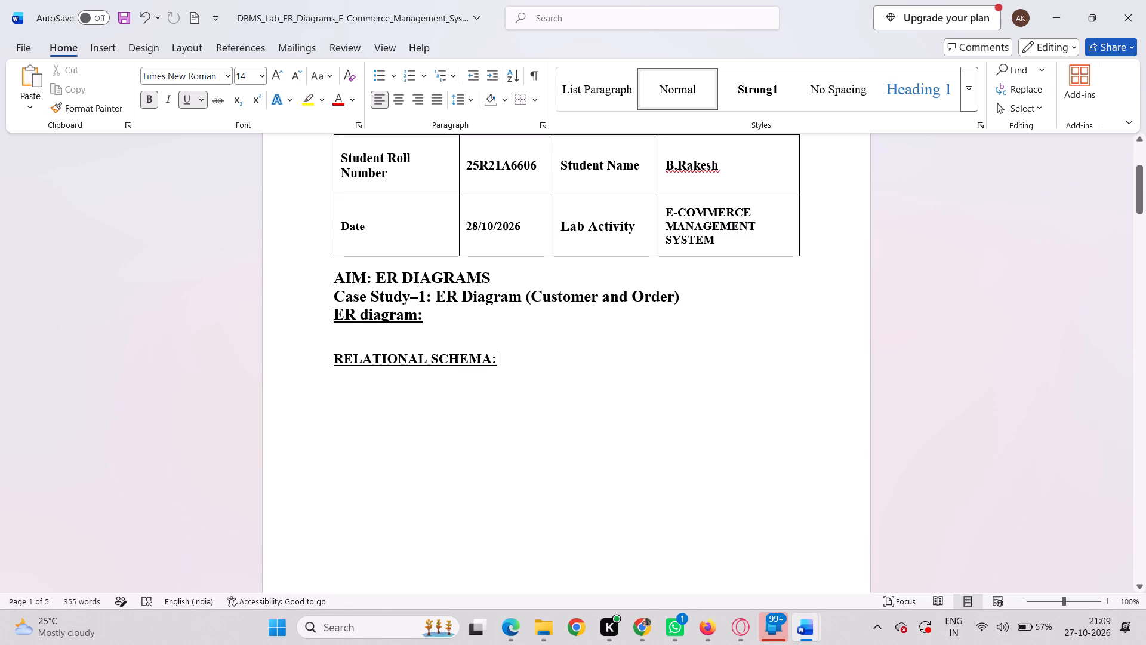
key(BackSpace)
key(BackSpace)
key(BackSpace)
key(BackSpace)
key(BackSpace)
key(BackSpace)
key(BackSpace)
key(BackSpace)
key(BackSpace)
key(BackSpace)
key(BackSpace)
key(BackSpace)
key(BackSpace)
key(BackSpace)
key(BackSpace)
key(BackSpace)
key(BackSpace)
key(BackSpace)
key(BackSpace)
key(BackSpace)
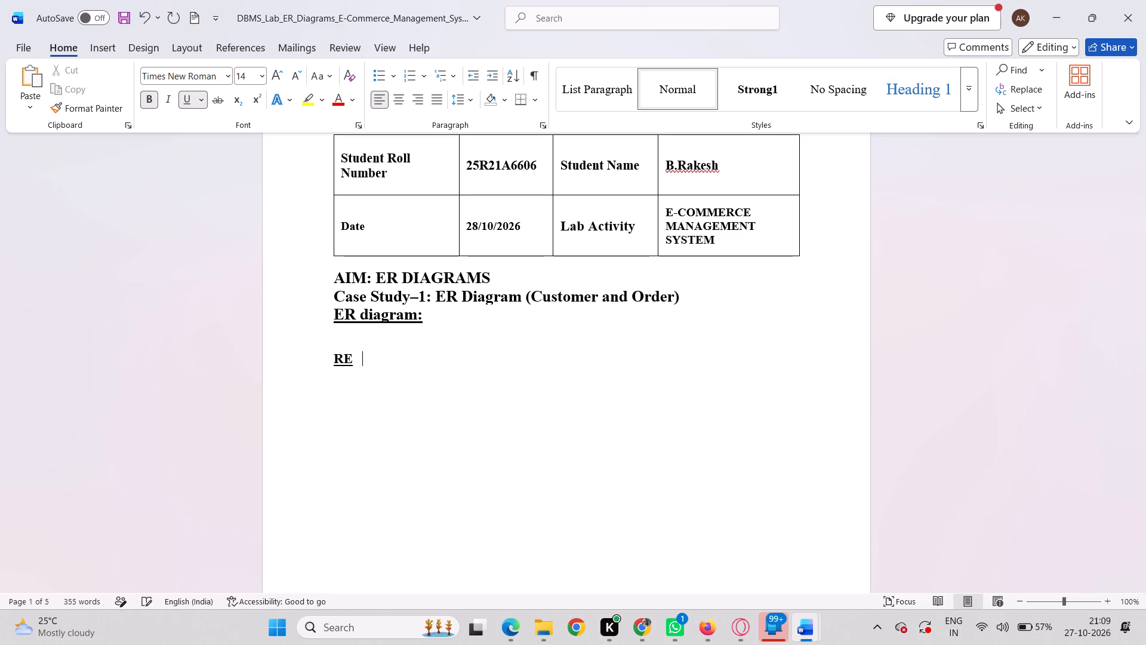
key(BackSpace)
key(BackSpace)
key(BackSpace)
key(BackSpace)
key(BackSpace)
key(BackSpace)
key(BackSpace)
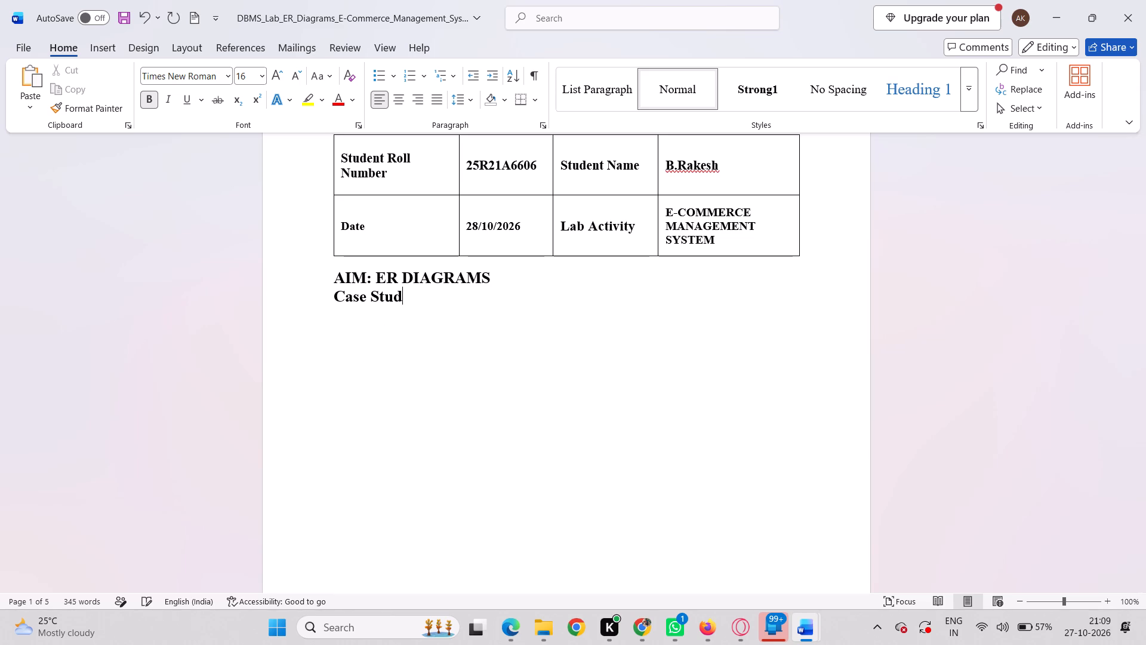
key(BackSpace)
key(BackSpace)
key(BackSpace)
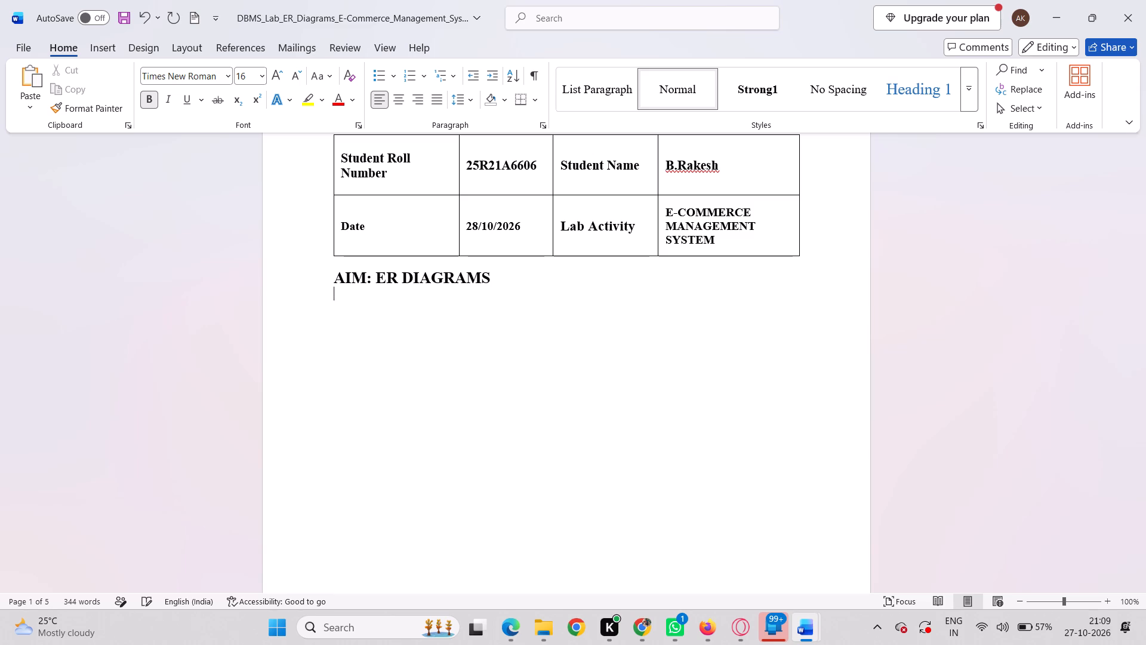
Renumber the E-Commerce Management System heading from Case Study–2 to Case Study–1.
scroll(502, 365, down, 4)
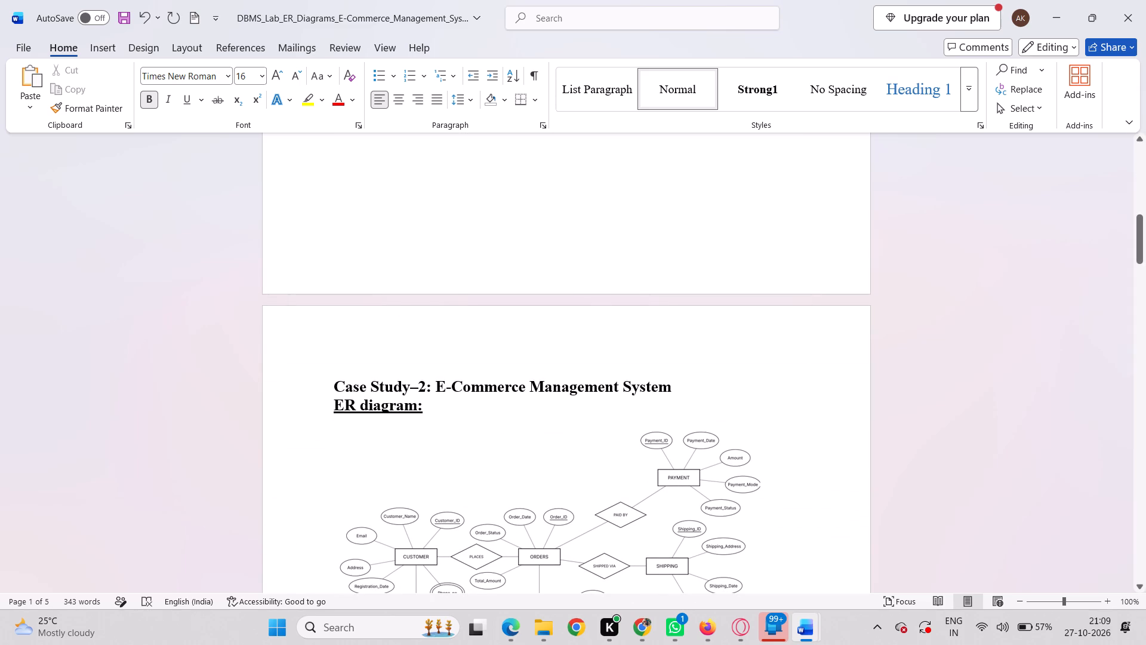
click(424, 386)
key(BackSpace)
key(1)
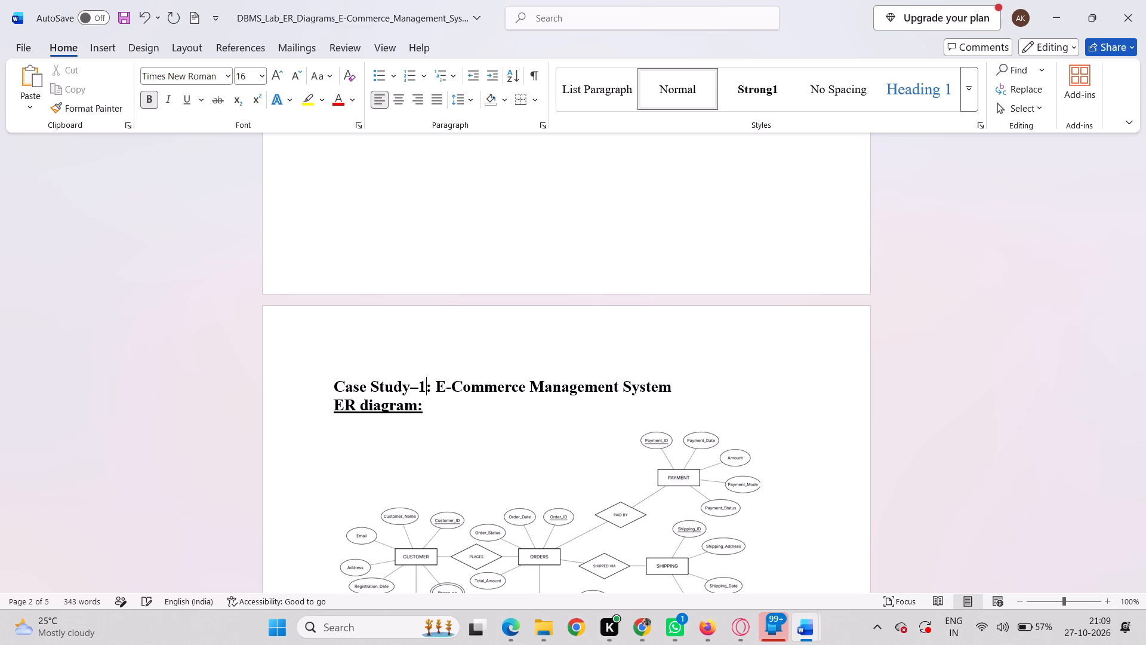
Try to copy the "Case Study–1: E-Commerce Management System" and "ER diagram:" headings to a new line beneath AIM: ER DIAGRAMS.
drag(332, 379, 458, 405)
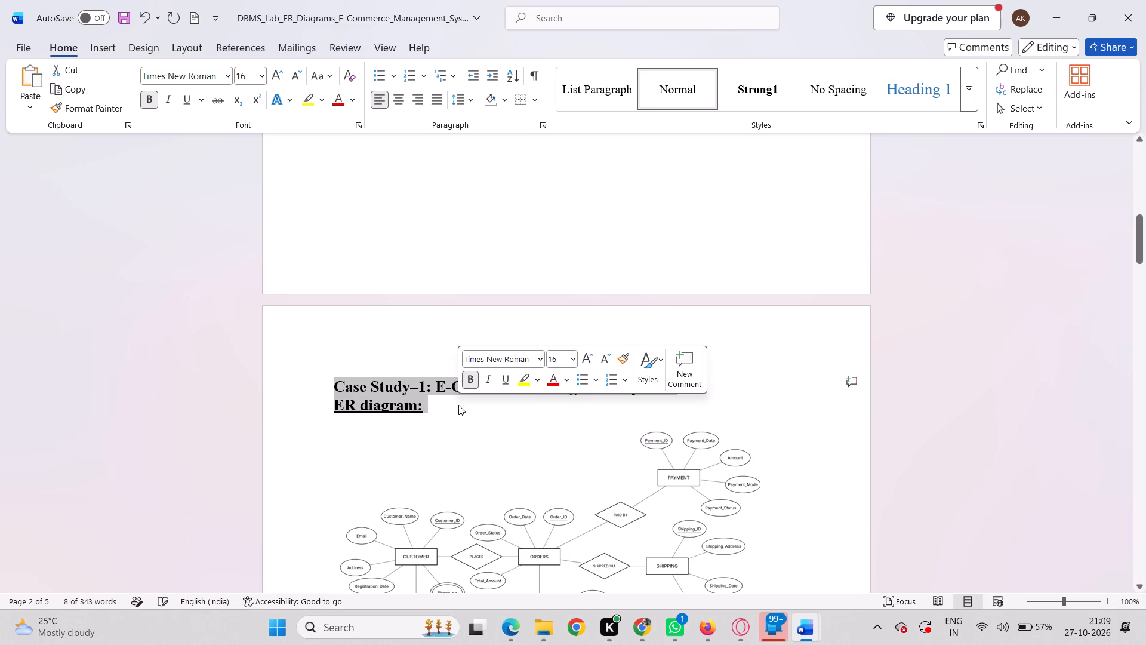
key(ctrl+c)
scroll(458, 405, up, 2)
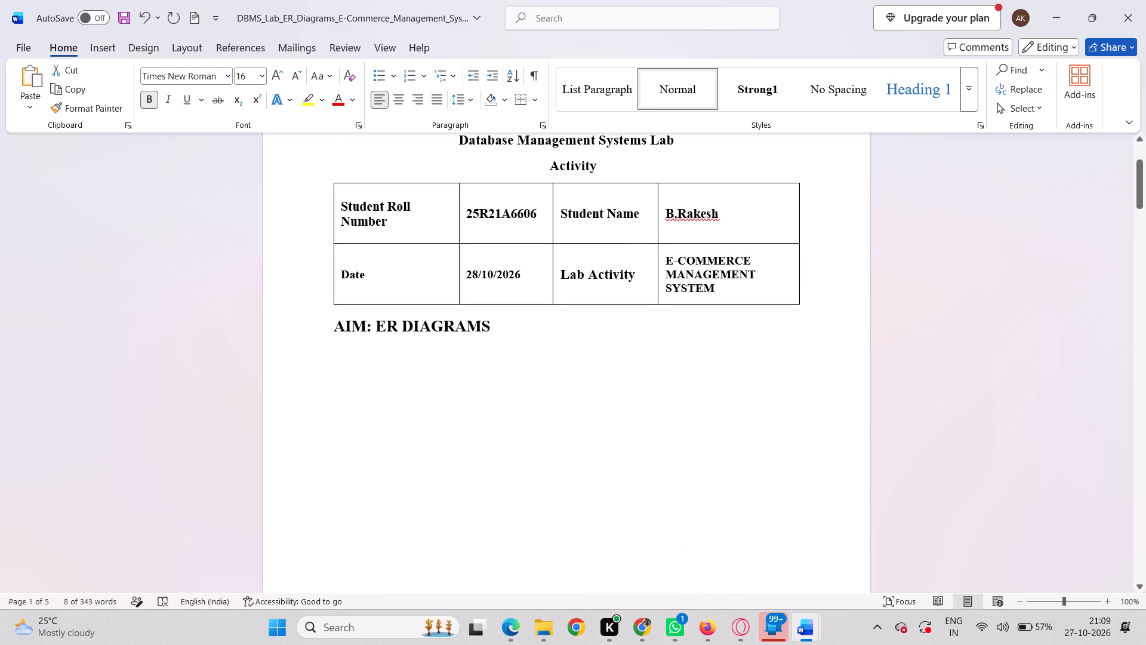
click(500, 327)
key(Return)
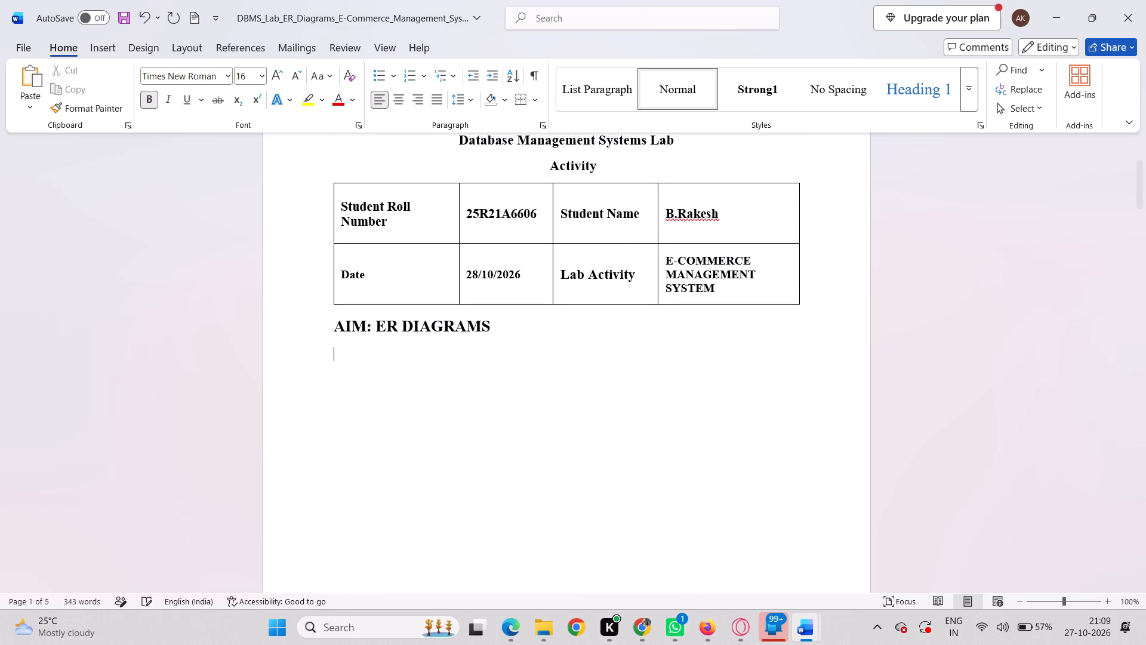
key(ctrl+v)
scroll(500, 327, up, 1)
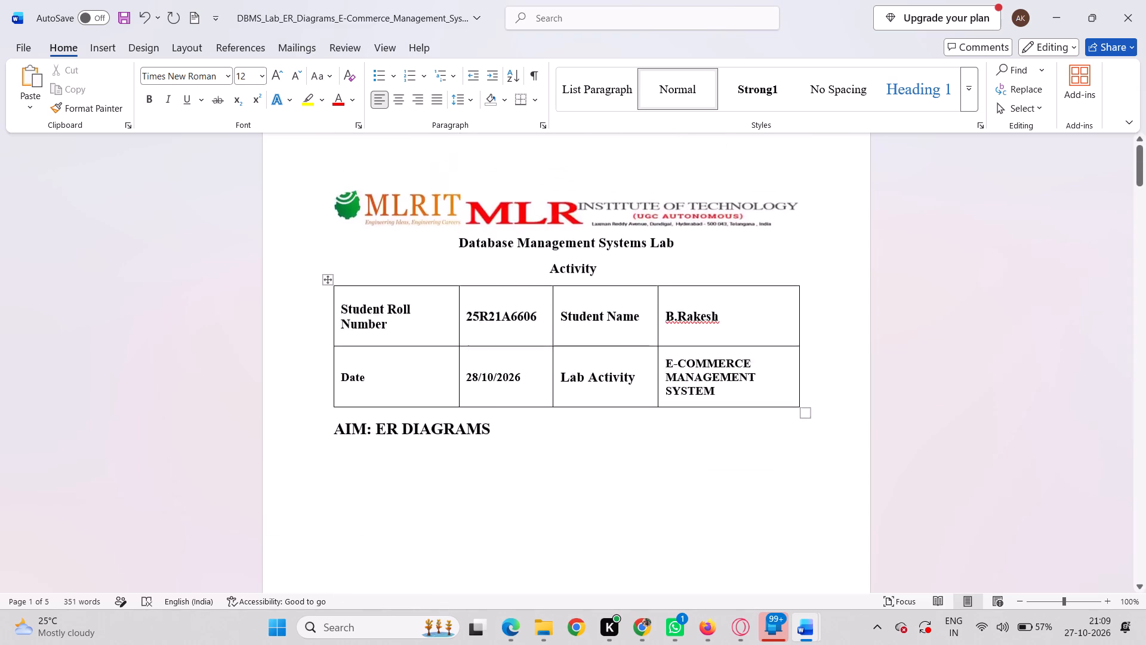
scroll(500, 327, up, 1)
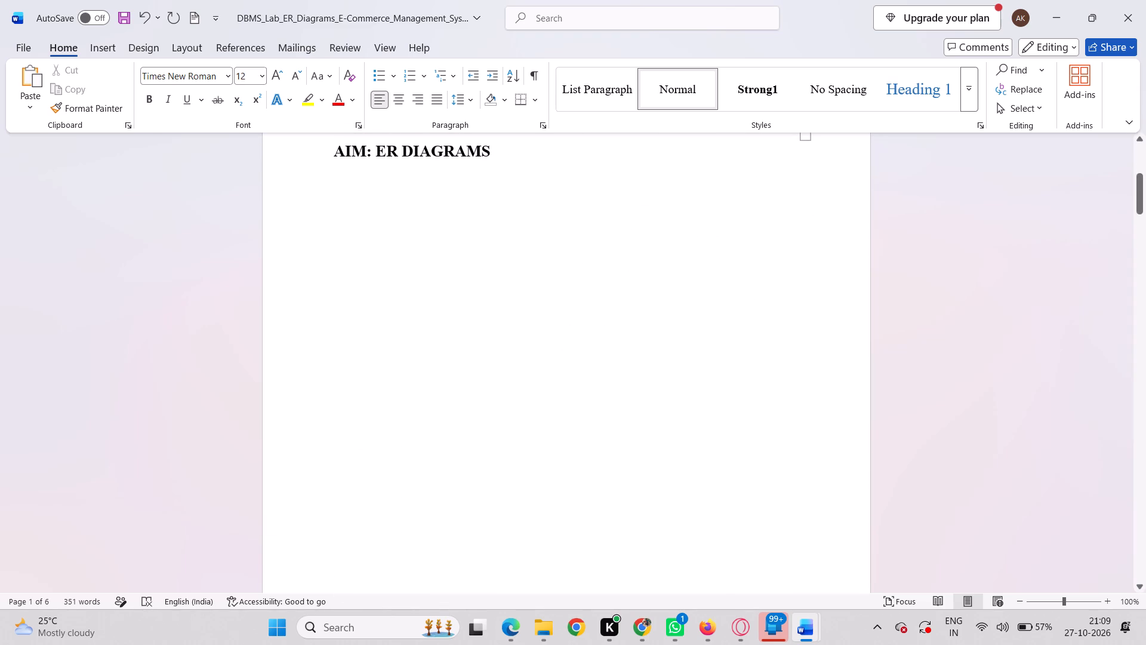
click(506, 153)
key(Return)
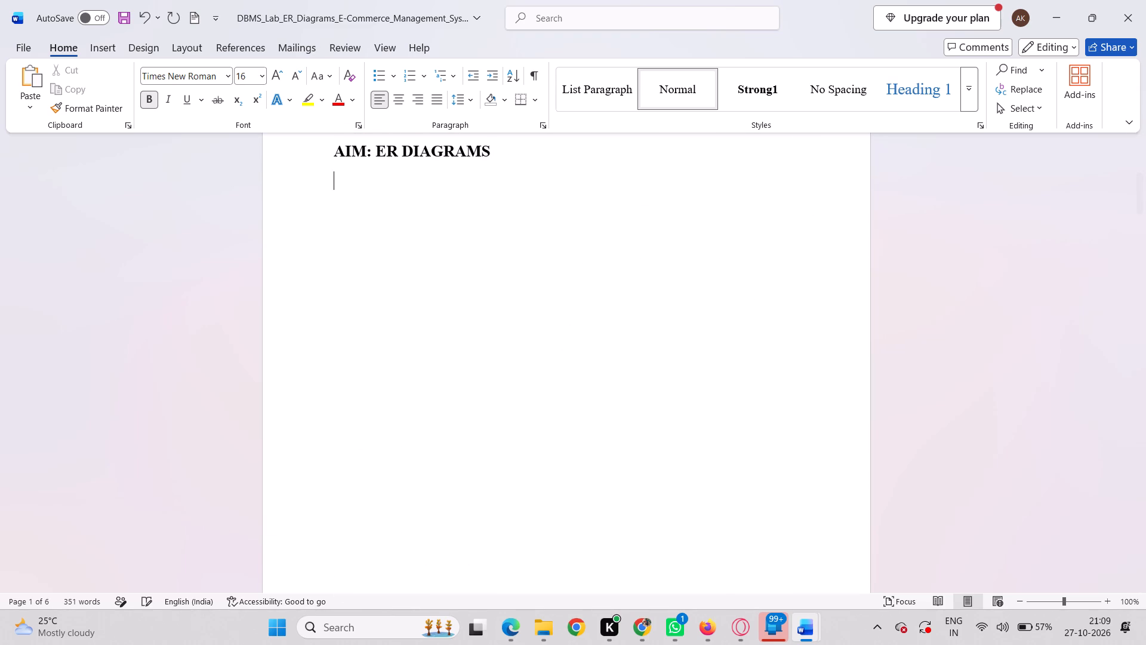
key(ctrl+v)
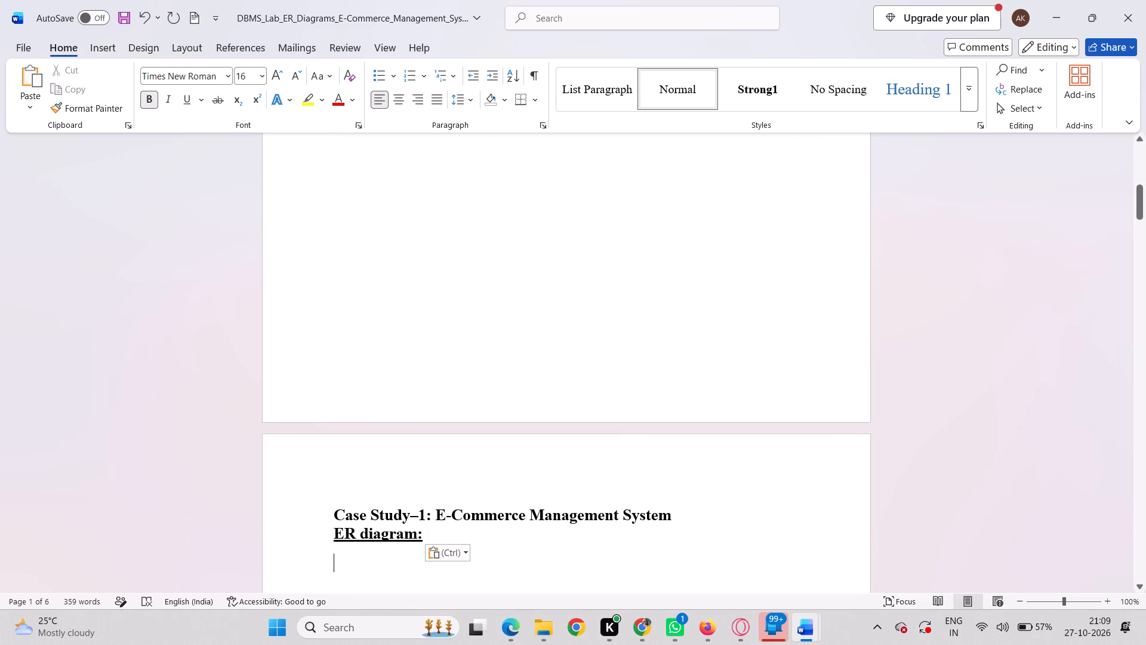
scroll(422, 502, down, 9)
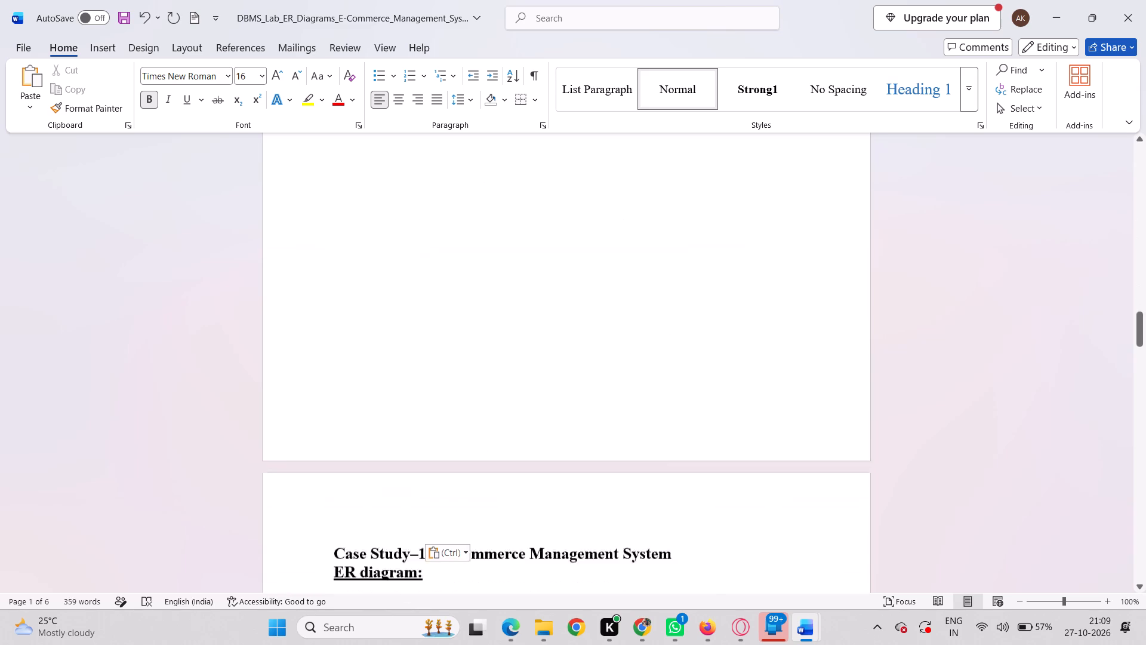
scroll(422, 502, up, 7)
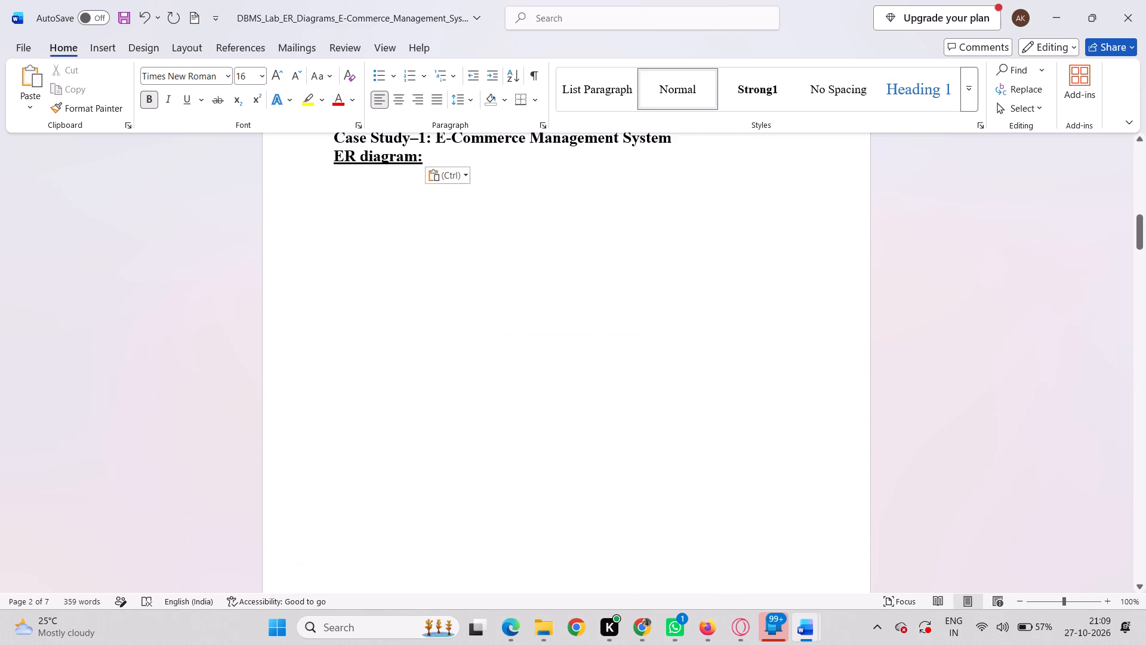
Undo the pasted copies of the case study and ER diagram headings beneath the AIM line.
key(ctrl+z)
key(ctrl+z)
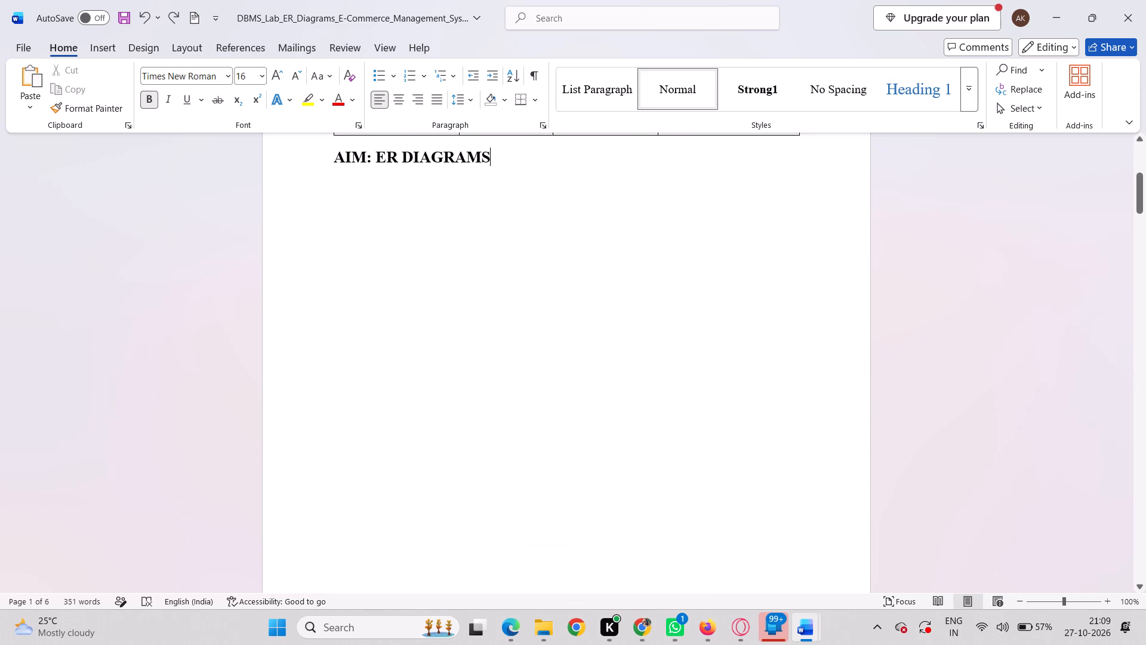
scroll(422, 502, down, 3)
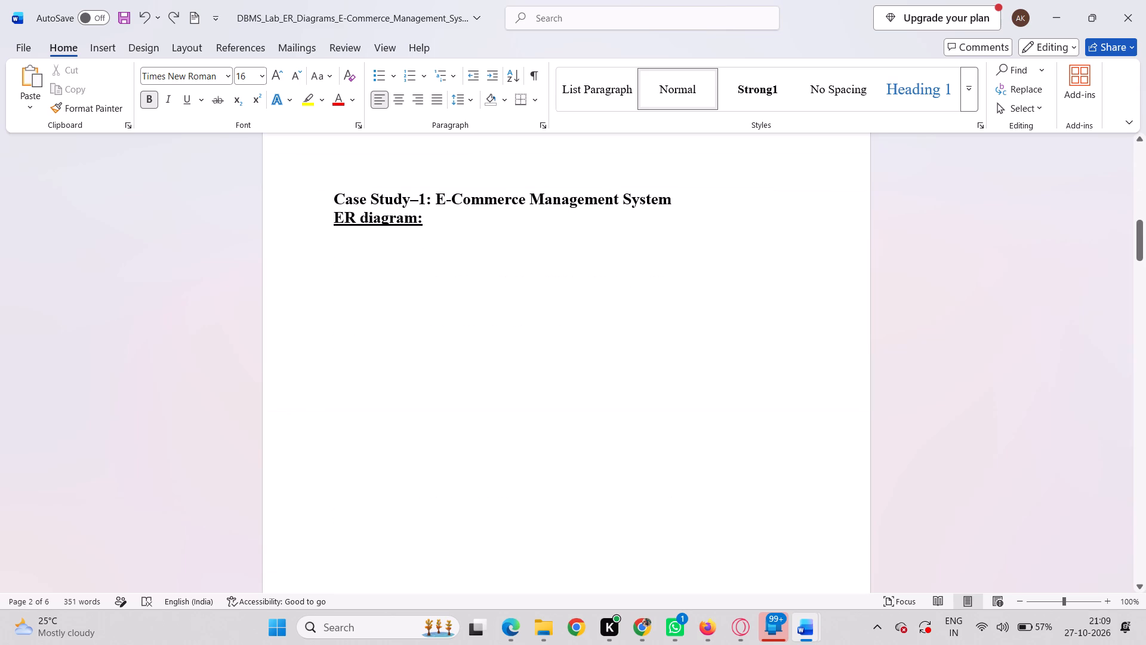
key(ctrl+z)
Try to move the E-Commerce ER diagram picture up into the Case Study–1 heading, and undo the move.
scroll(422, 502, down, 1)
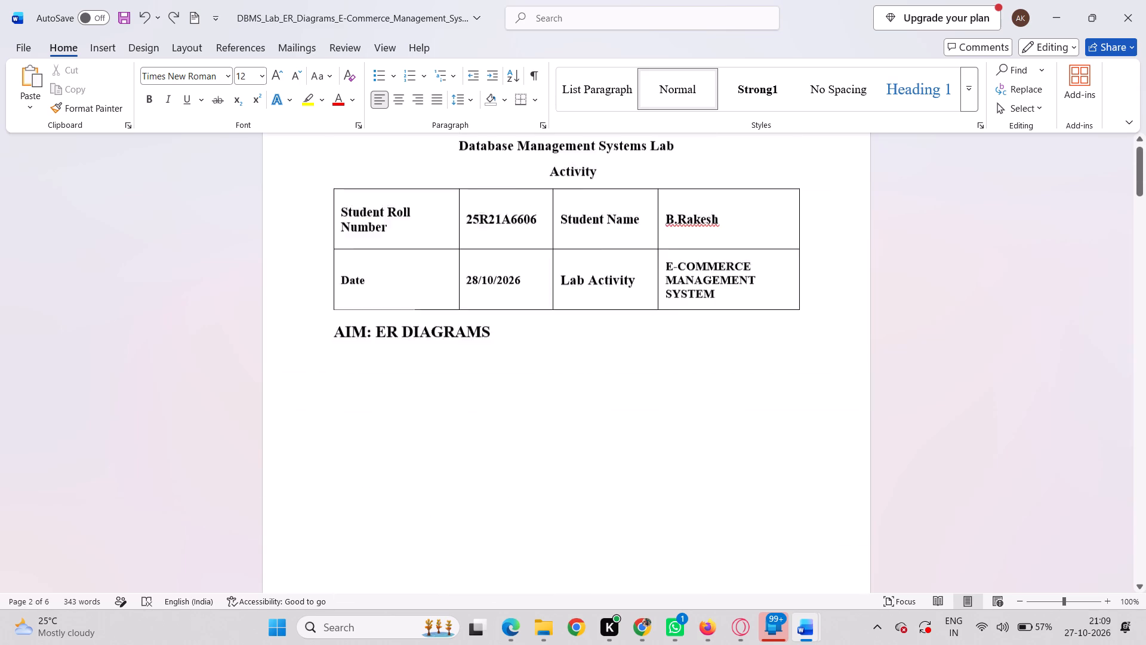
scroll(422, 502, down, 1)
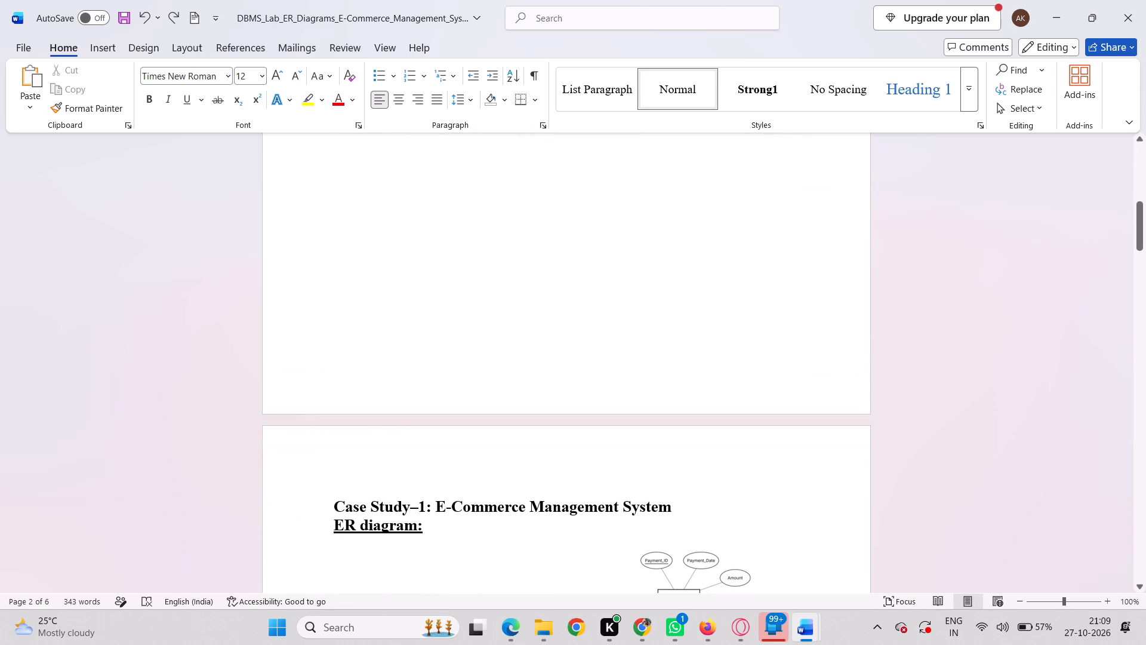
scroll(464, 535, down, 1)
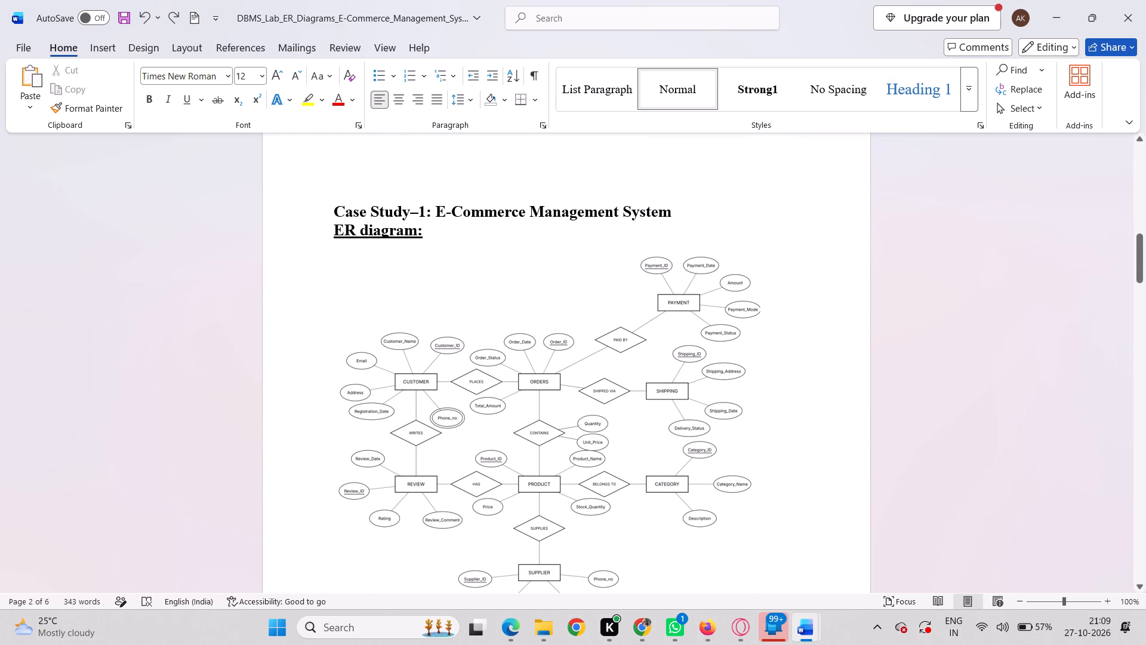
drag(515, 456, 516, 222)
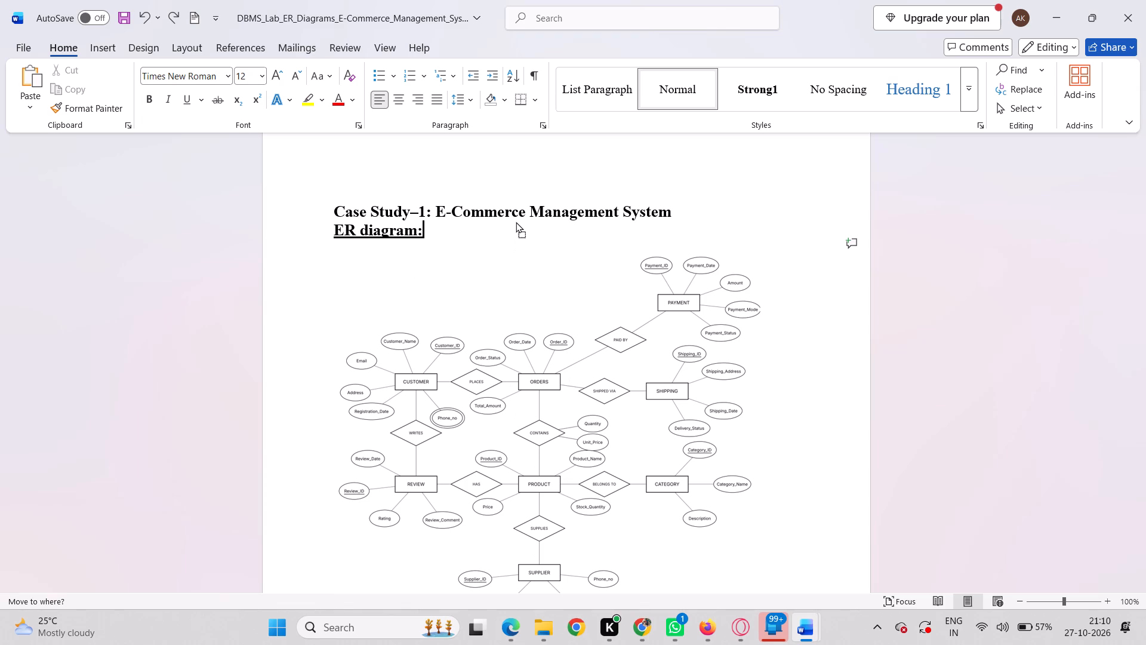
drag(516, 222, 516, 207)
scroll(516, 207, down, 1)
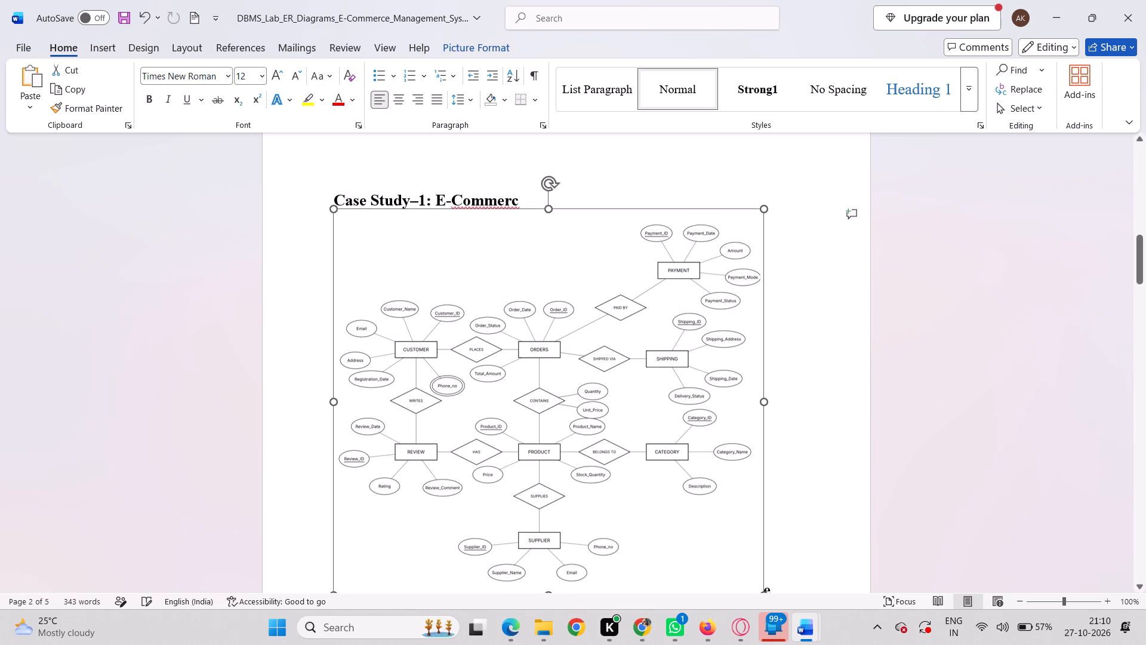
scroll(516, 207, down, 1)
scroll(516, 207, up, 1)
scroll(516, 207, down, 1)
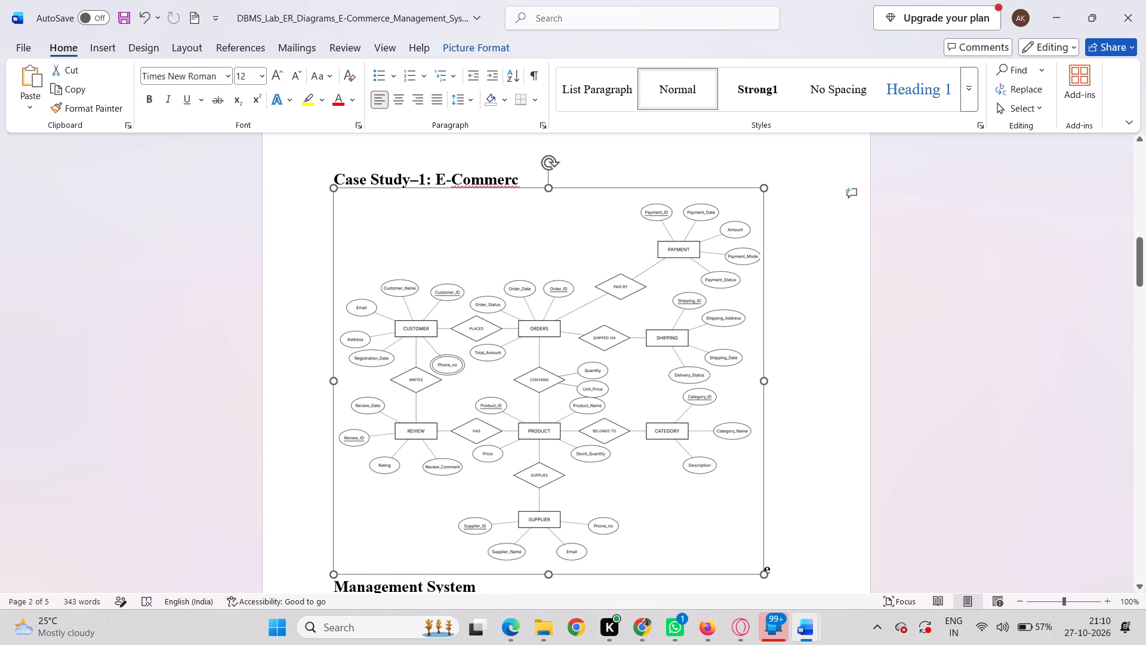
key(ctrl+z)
Review the whole document's layout, from the title page through the ER diagram, relational schema and SQL pages.
scroll(528, 273, up, 4)
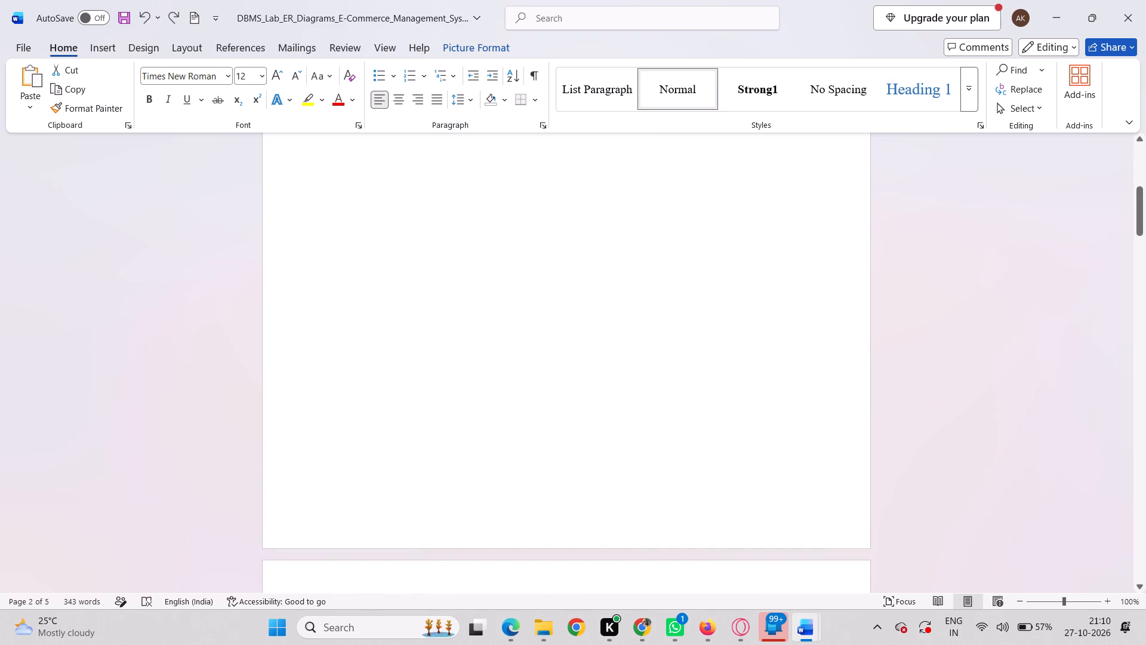
scroll(528, 273, up, 1)
click(504, 417)
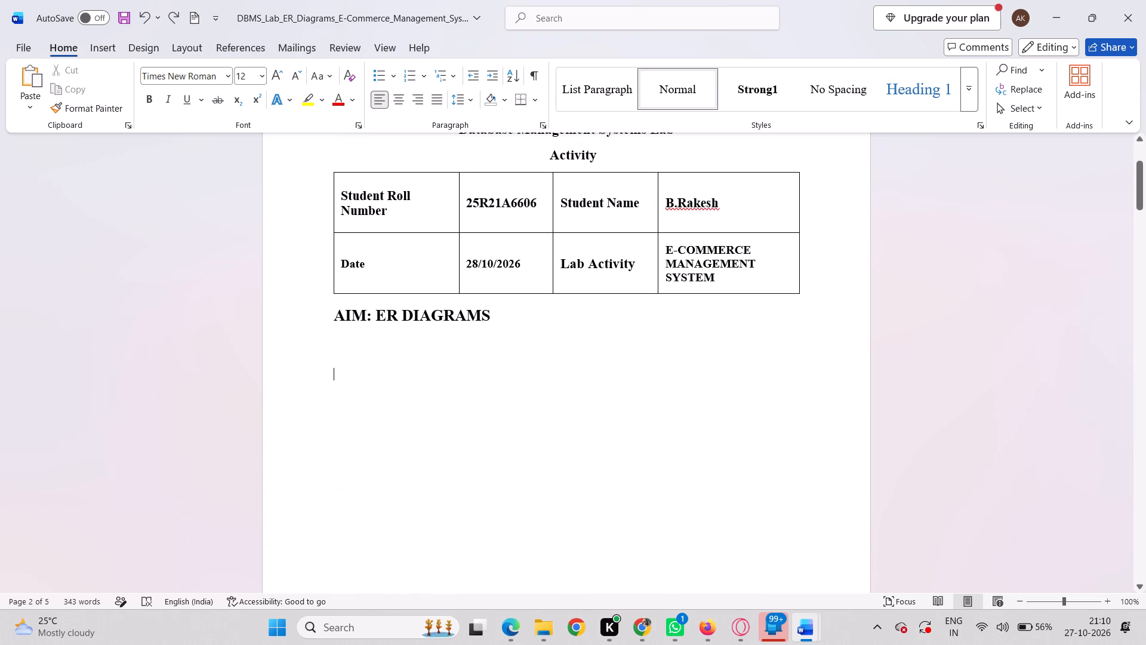
scroll(506, 477, down, 6)
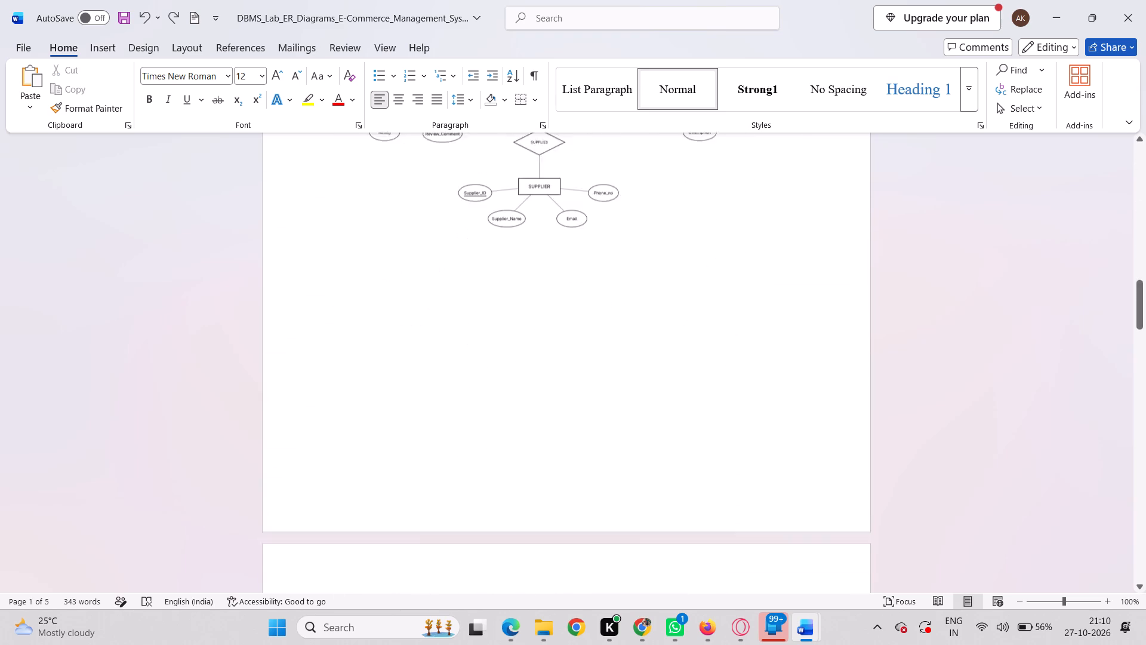
scroll(506, 477, down, 10)
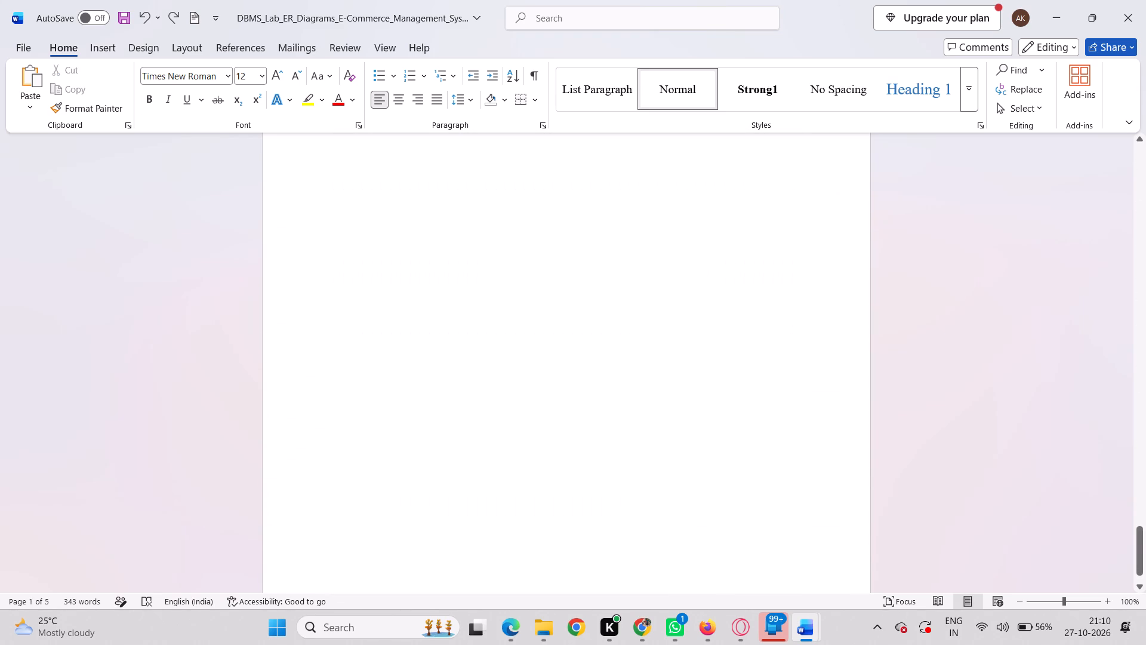
scroll(506, 477, down, 3)
scroll(506, 477, up, 11)
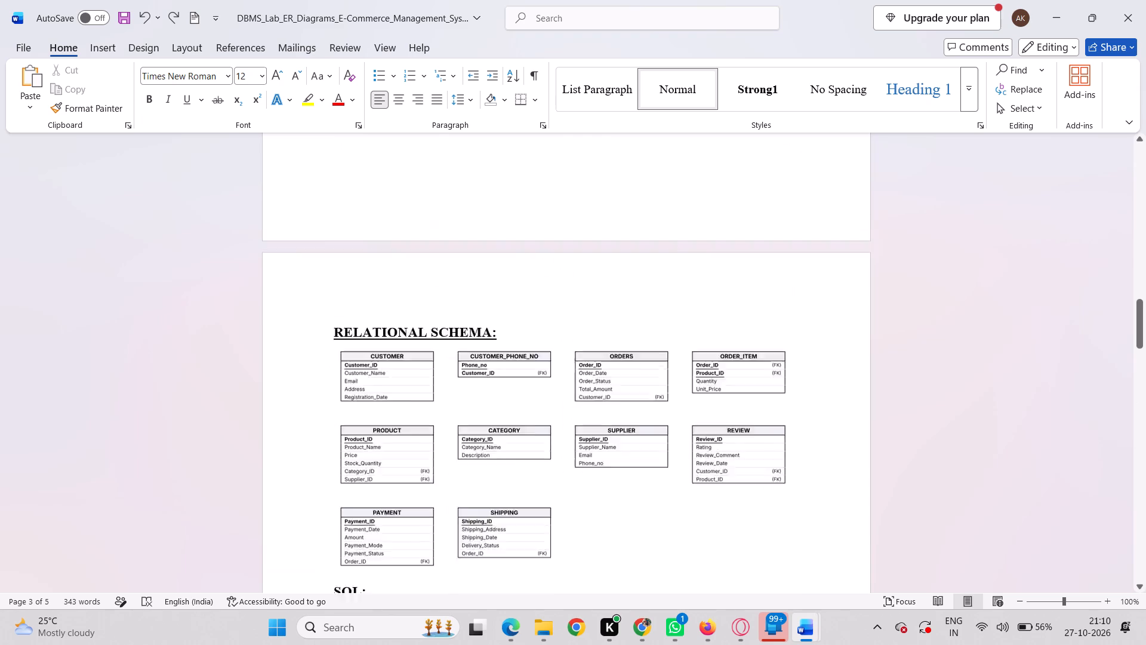
scroll(506, 477, up, 2)
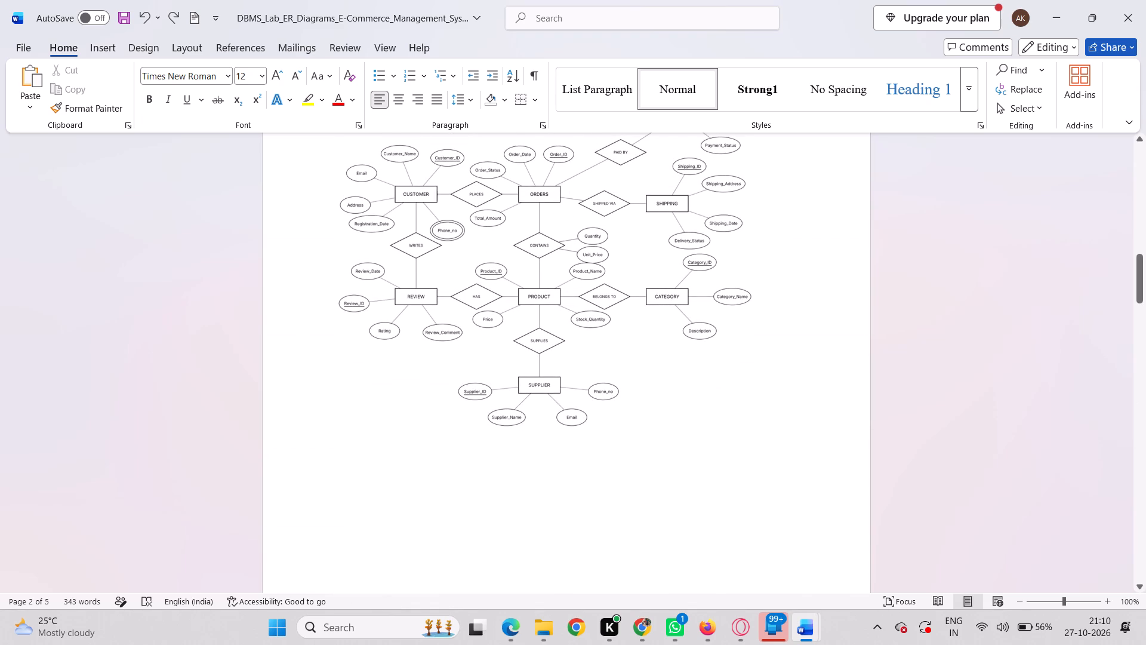
scroll(531, 351, up, 8)
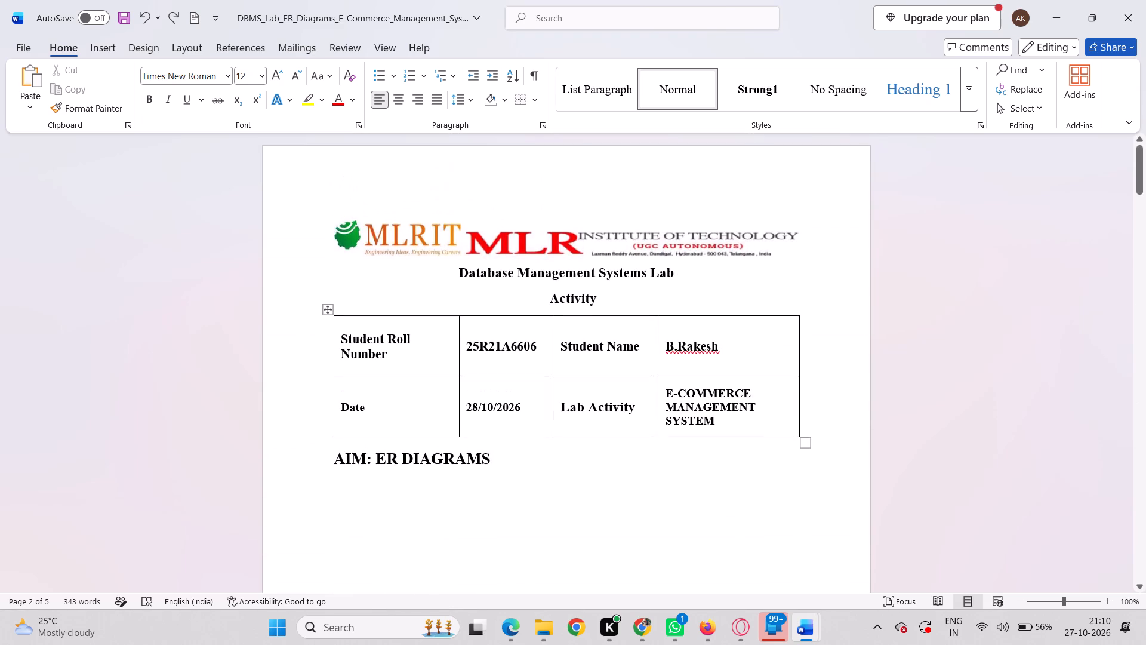
scroll(531, 351, up, 1)
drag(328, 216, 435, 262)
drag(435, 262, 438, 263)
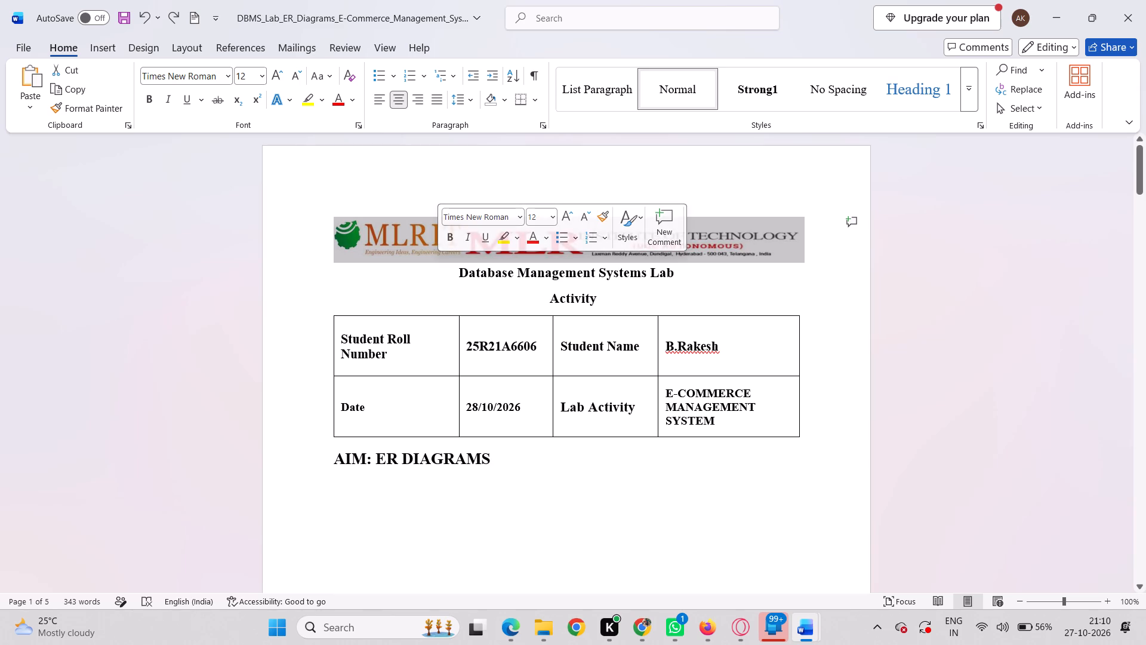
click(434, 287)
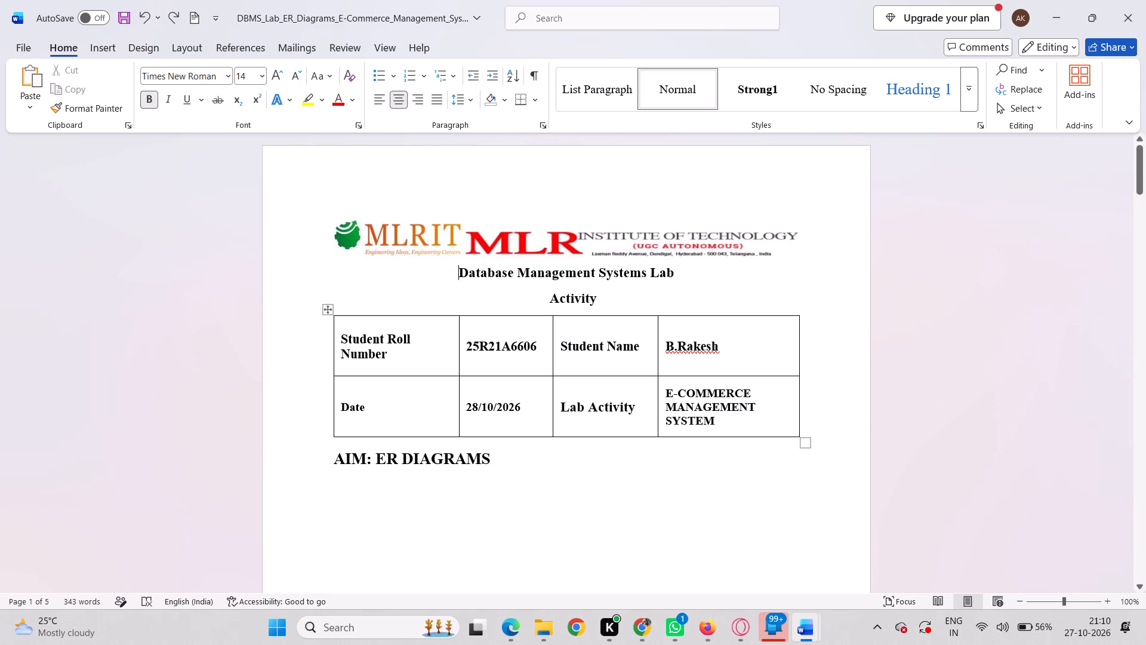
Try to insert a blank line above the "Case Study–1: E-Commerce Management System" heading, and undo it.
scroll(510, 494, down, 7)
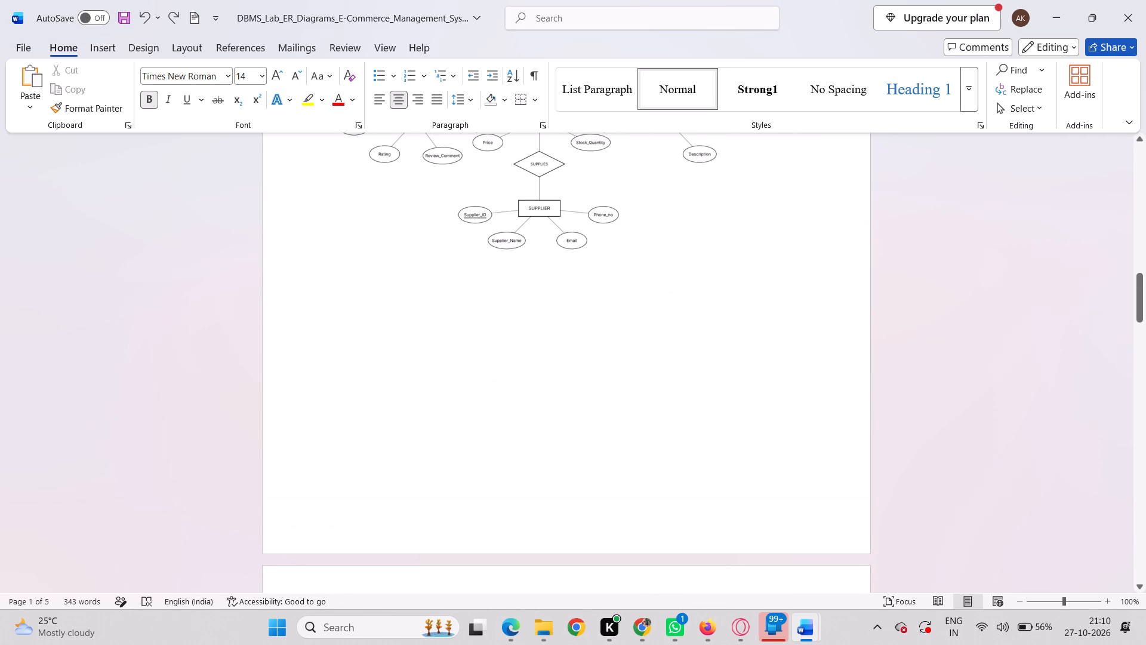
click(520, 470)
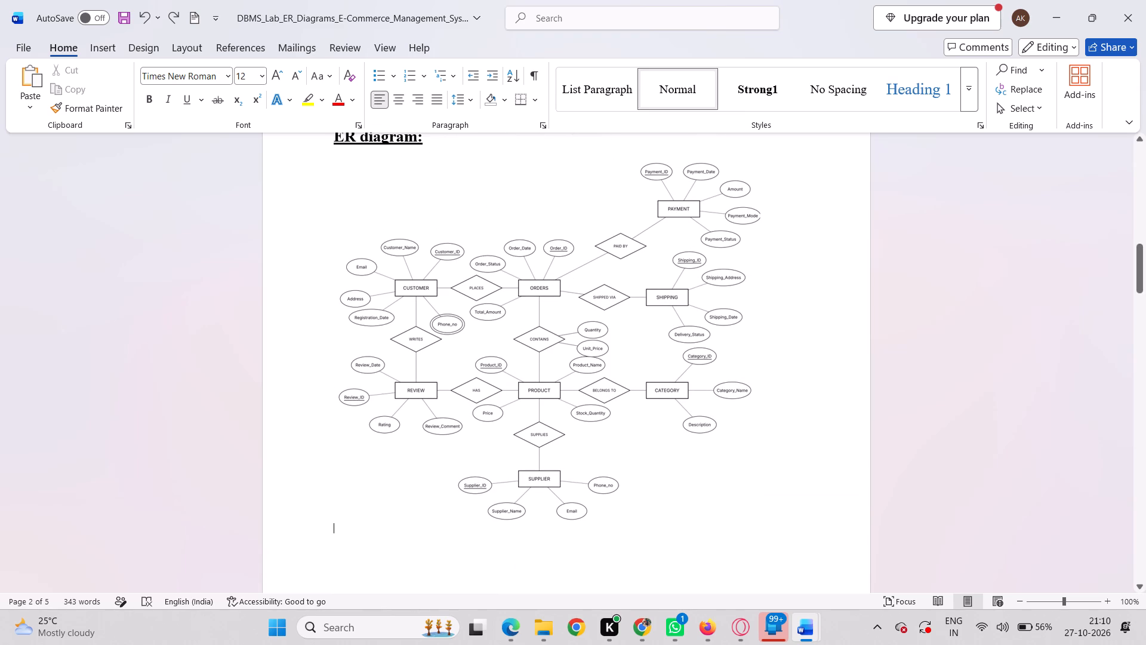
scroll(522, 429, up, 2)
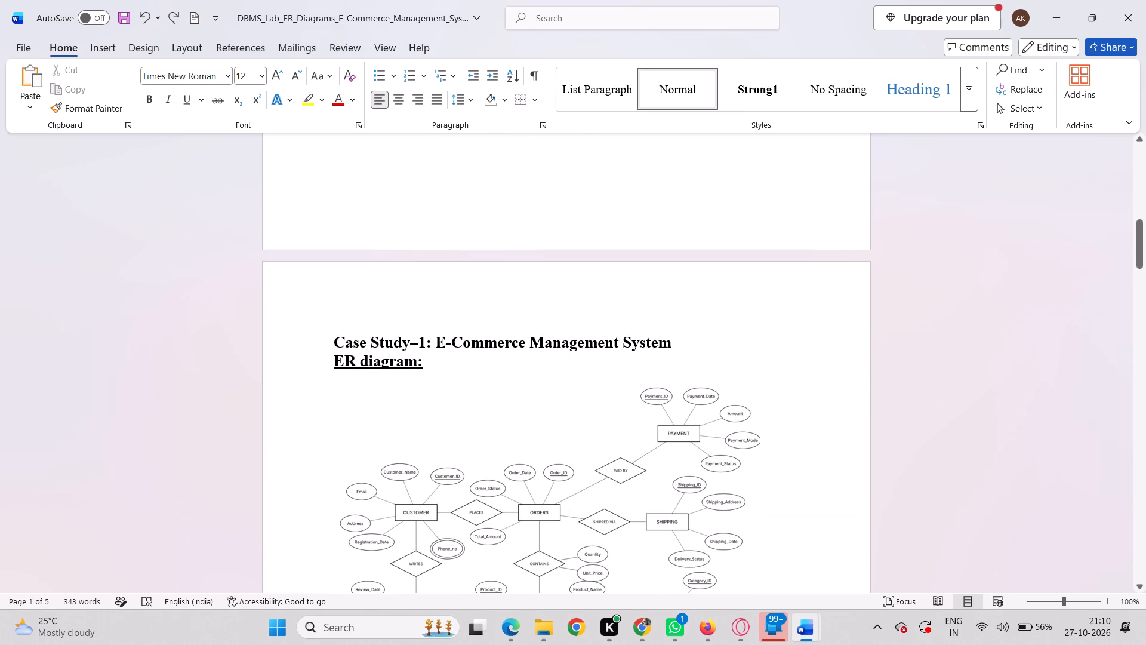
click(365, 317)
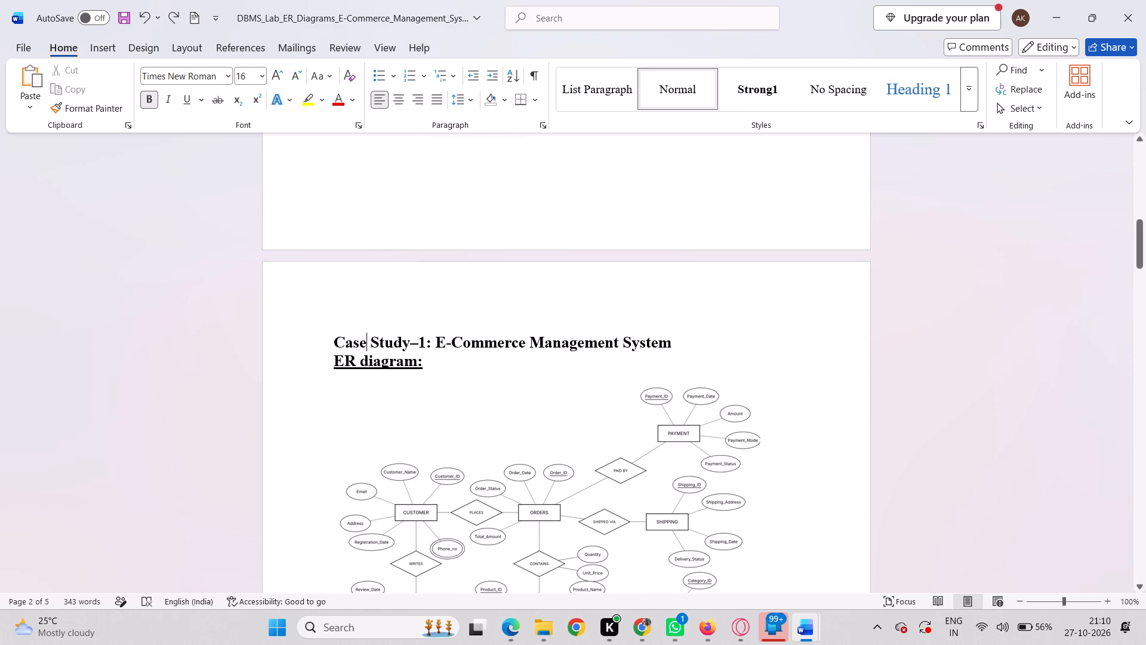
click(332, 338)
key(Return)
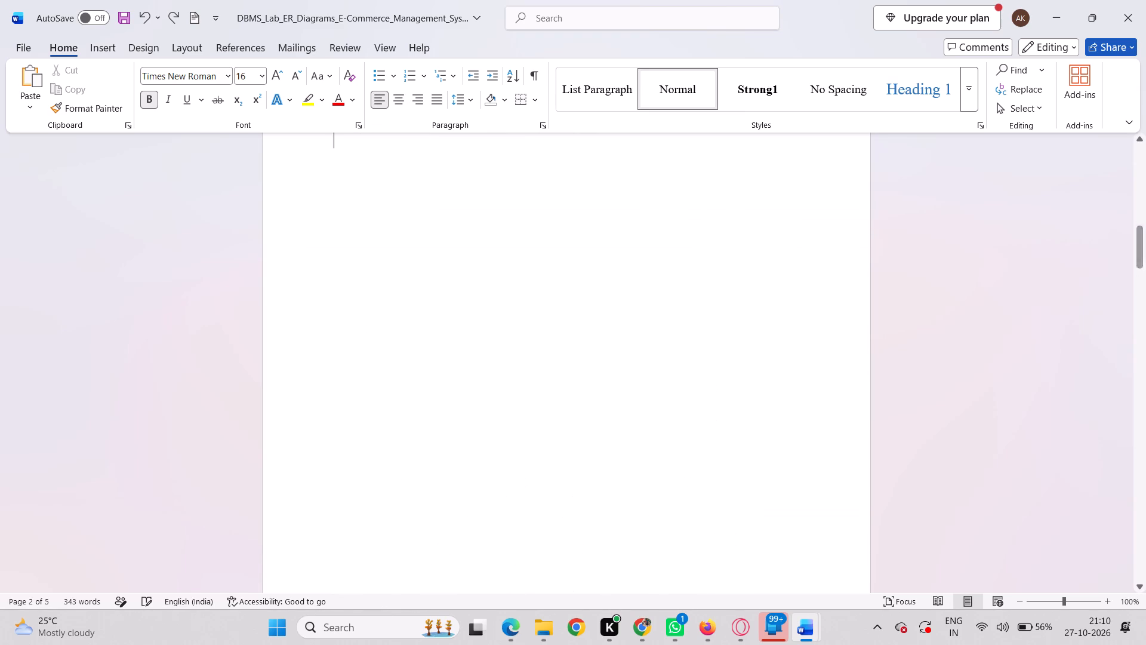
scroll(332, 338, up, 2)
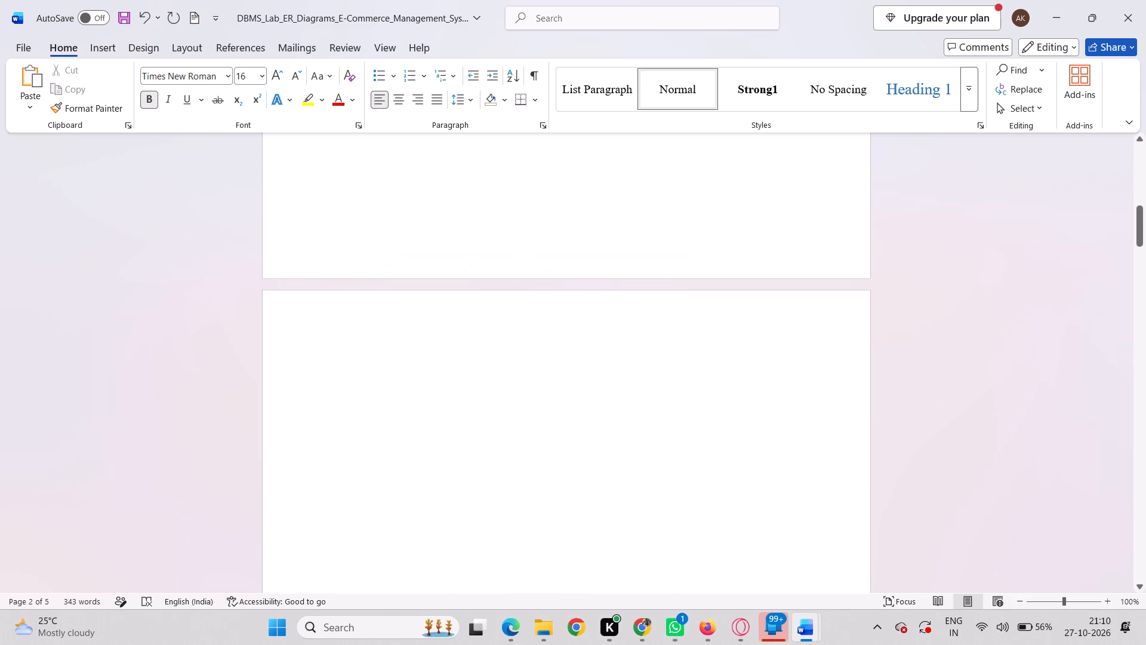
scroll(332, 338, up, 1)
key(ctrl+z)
Delete the "AIM: ER DIAGRAMS" line beneath the student details table on the first page.
scroll(332, 338, up, 8)
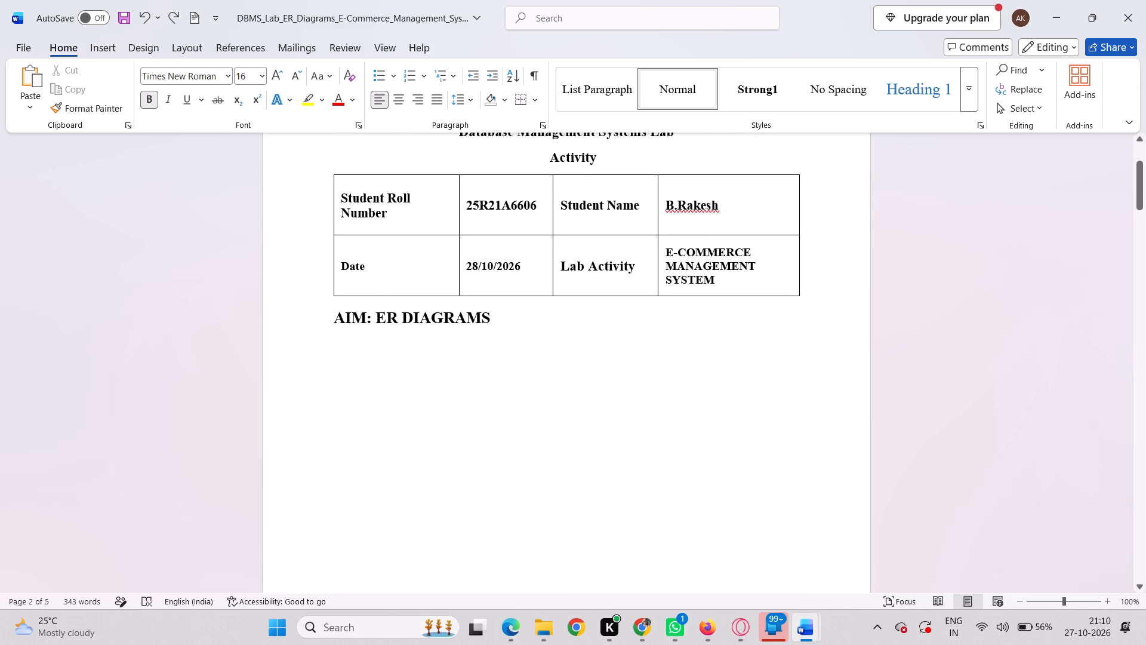
click(492, 317)
key(BackSpace)
key(BackSpace)
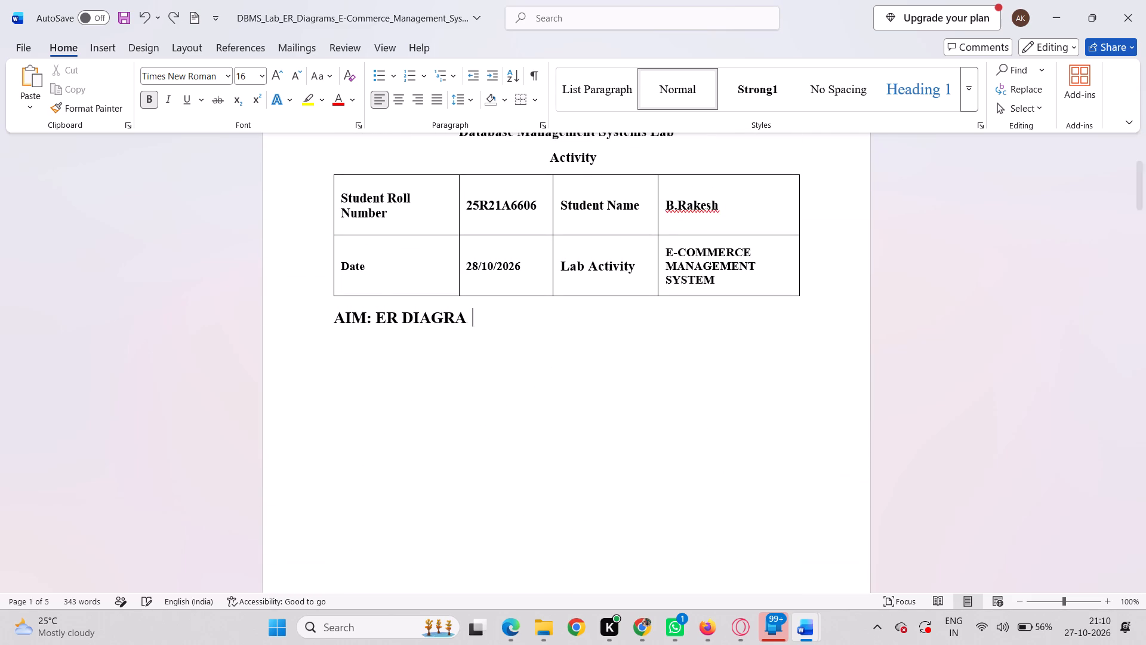
key(BackSpace)
key(BackSpace)
key(BackSpace)
key(BackSpace)
key(BackSpace)
key(BackSpace)
key(BackSpace)
key(BackSpace)
key(BackSpace)
key(BackSpace)
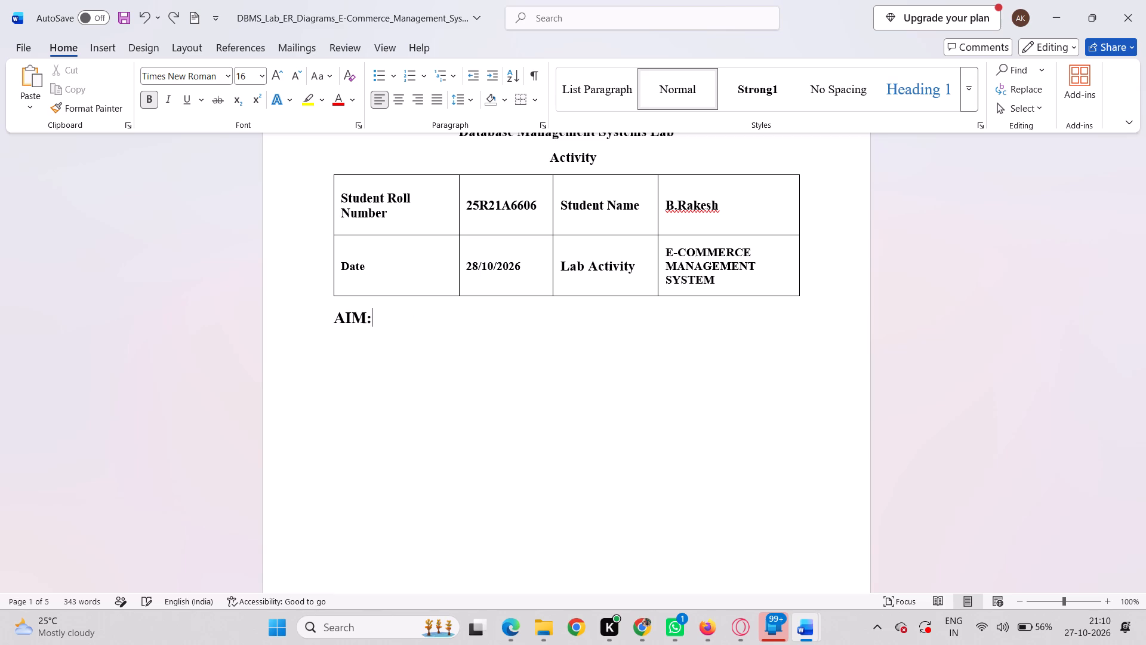
key(BackSpace)
key(BackSpace)
key(BackSpace)
key(BackSpace)
key(BackSpace)
key(BackSpace)
key(BackSpace)
key(BackSpace)
Review the document from the title page through the ER diagram, relational schema and SQL pages.
scroll(492, 317, down, 10)
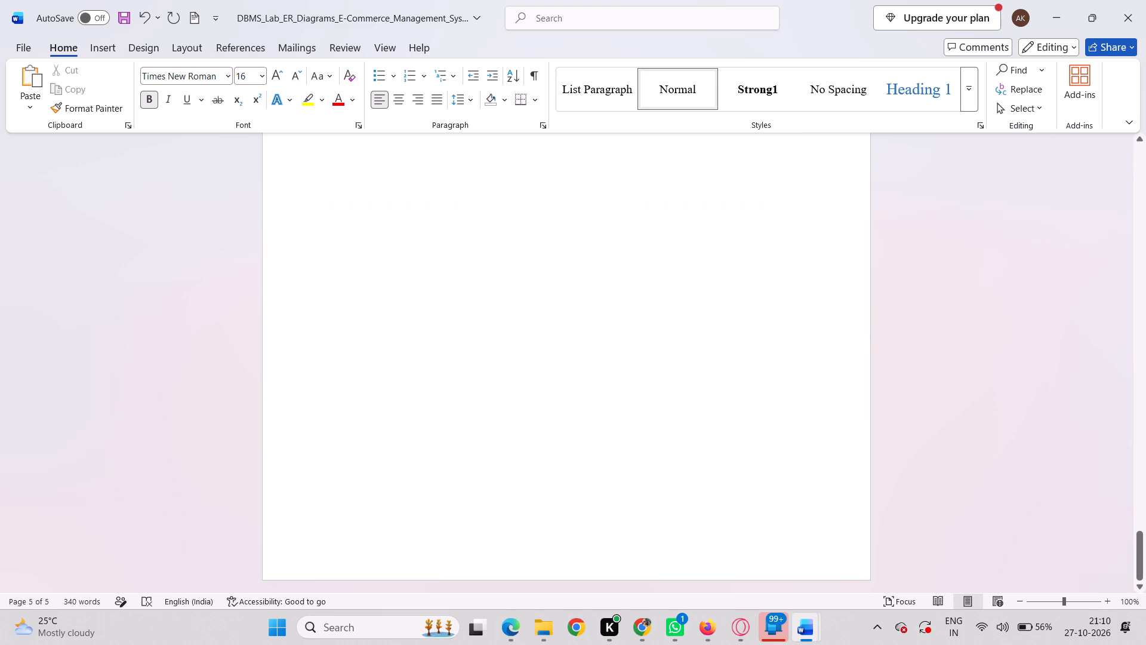
scroll(492, 317, down, 6)
scroll(492, 317, up, 3)
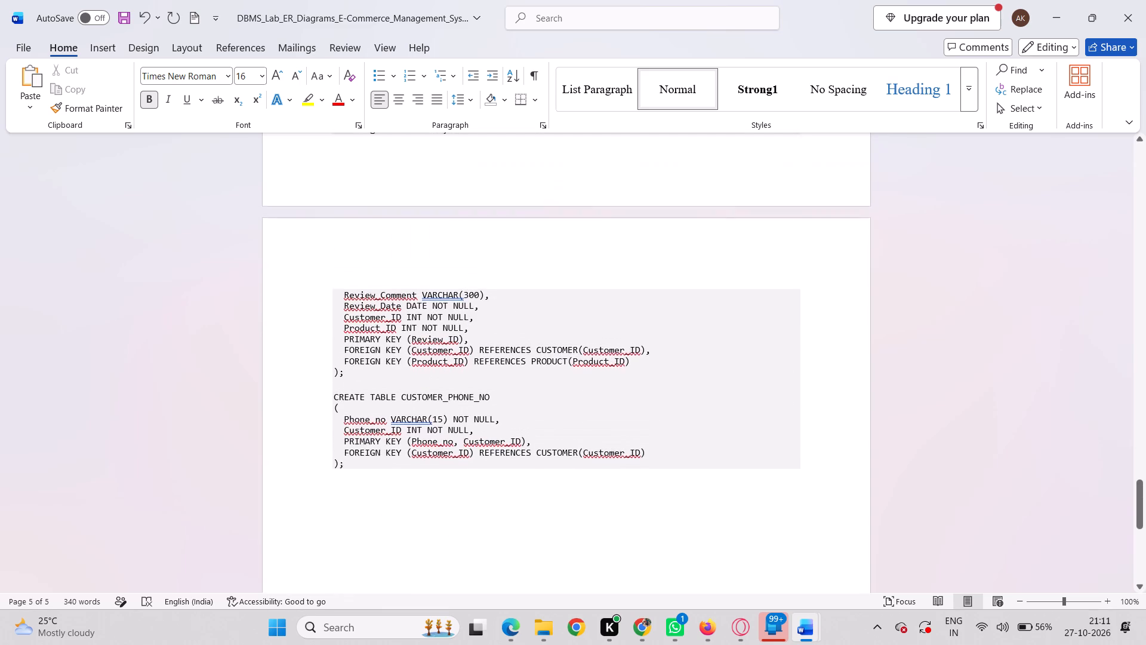
scroll(492, 317, up, 18)
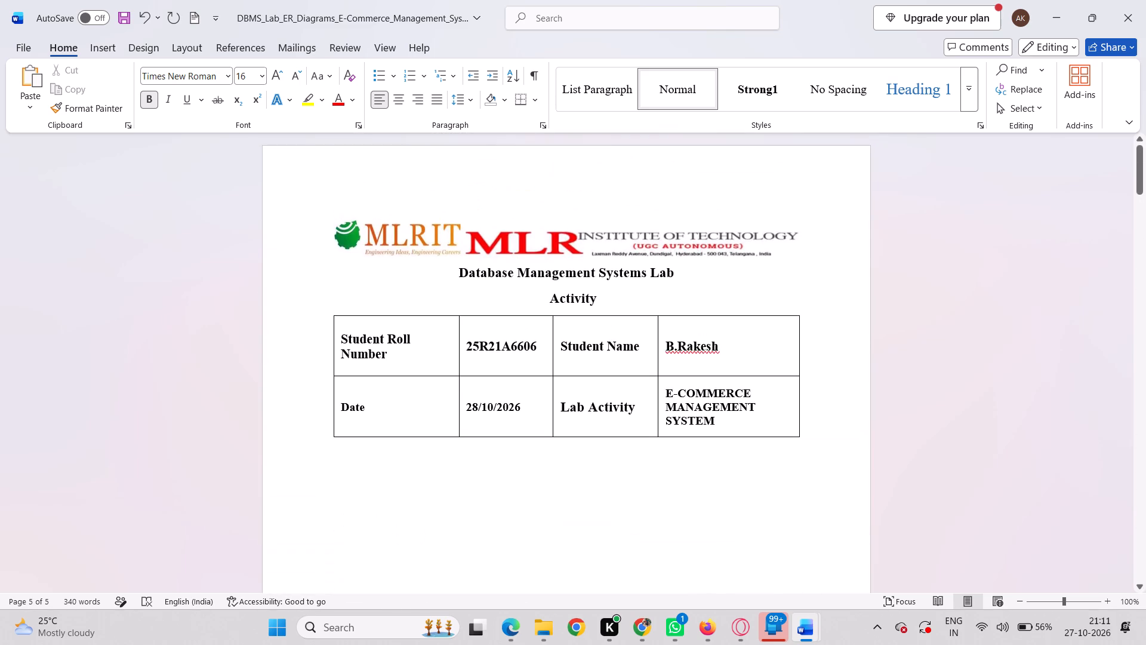
scroll(492, 317, up, 1)
scroll(492, 317, down, 1)
scroll(394, 349, right, 1)
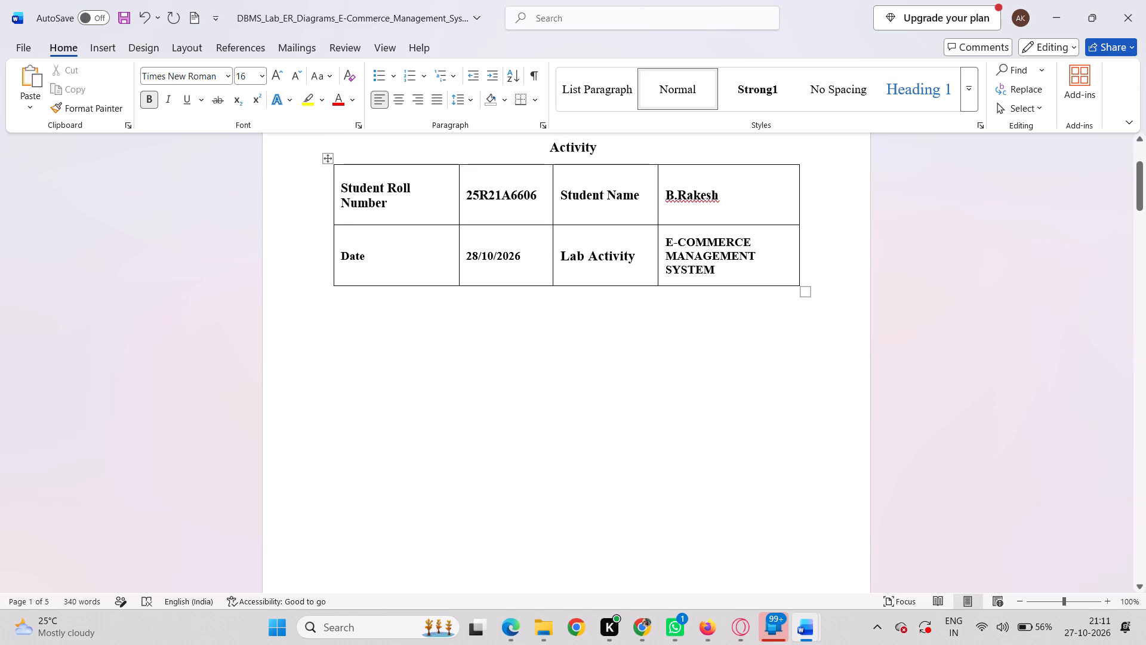
scroll(394, 349, down, 2)
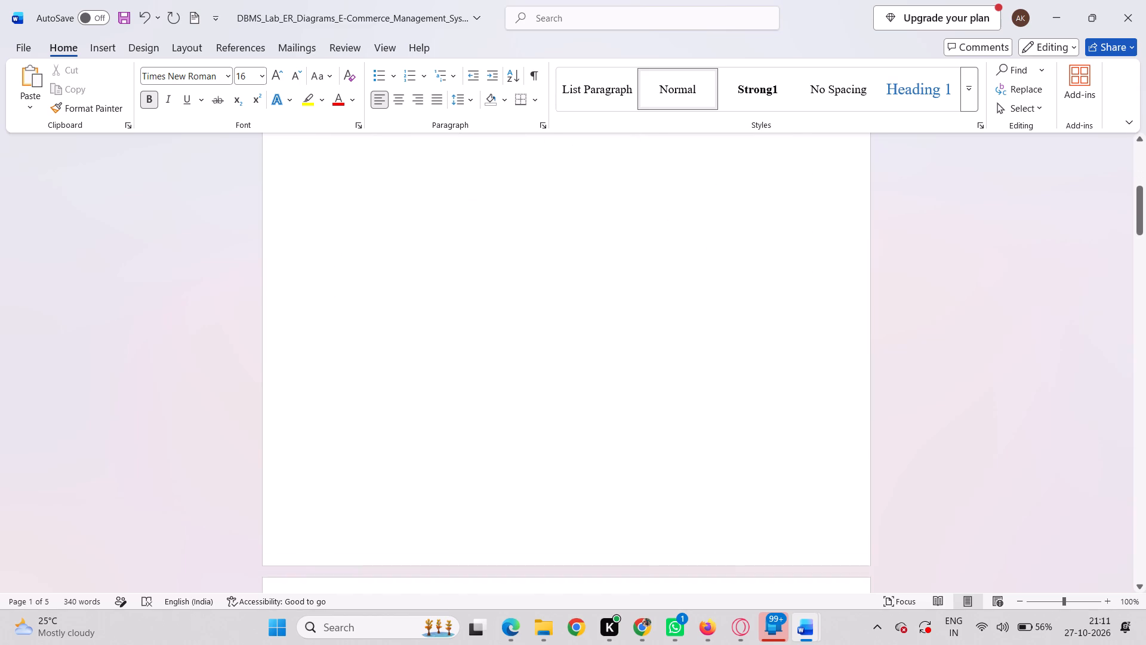
scroll(394, 349, down, 4)
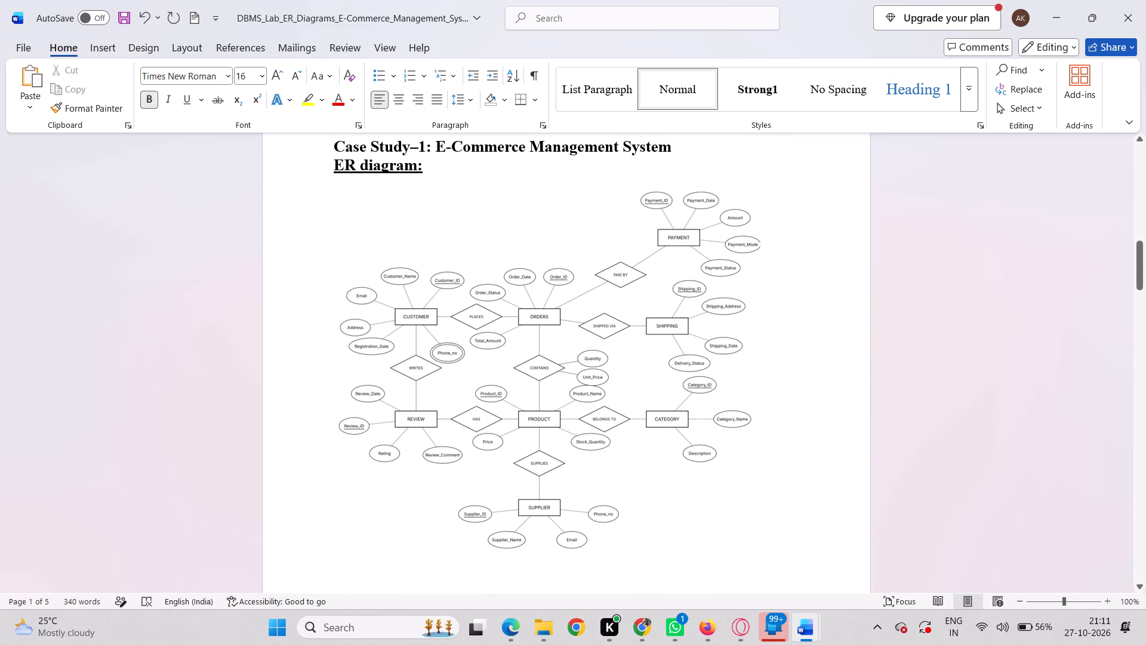
scroll(394, 349, down, 2)
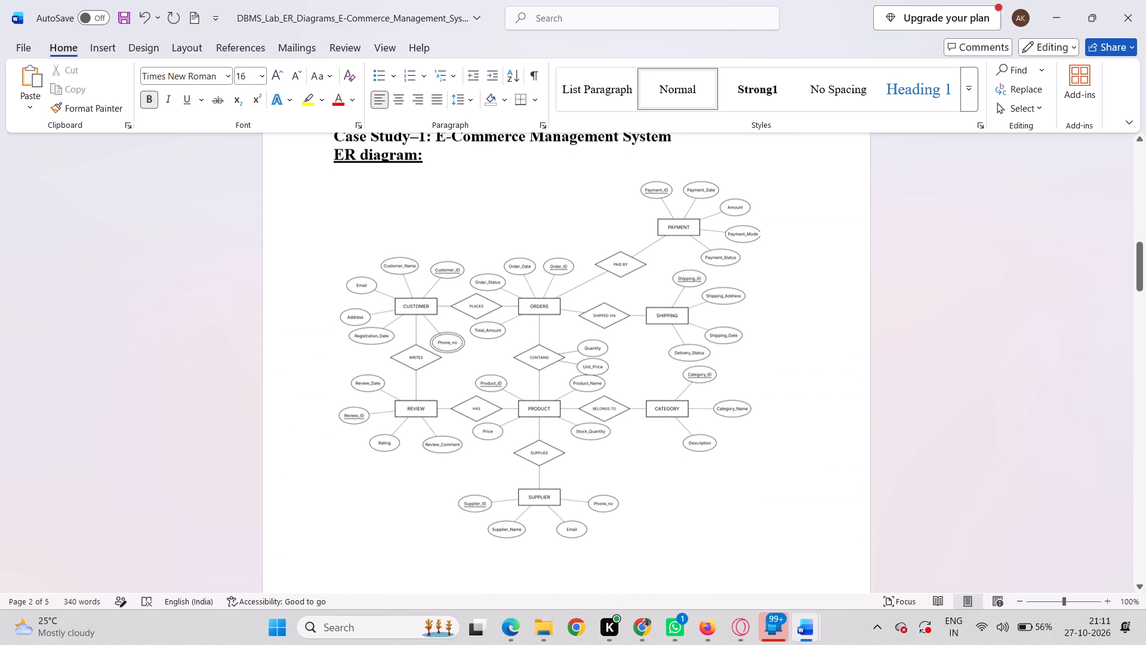
scroll(394, 349, down, 6)
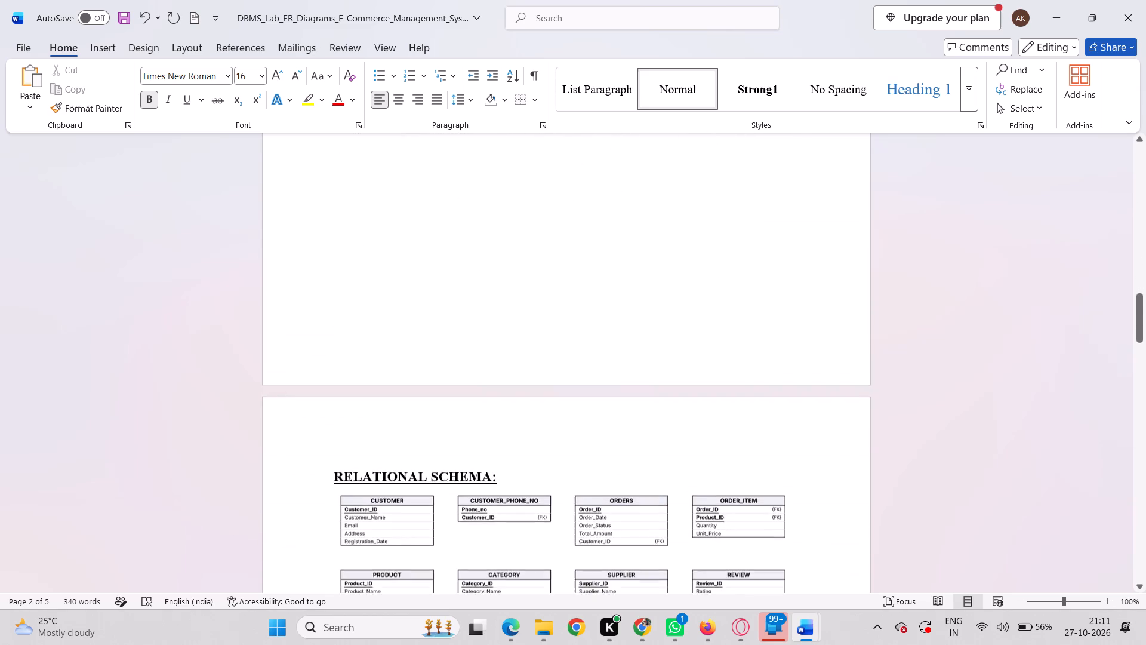
scroll(394, 349, down, 14)
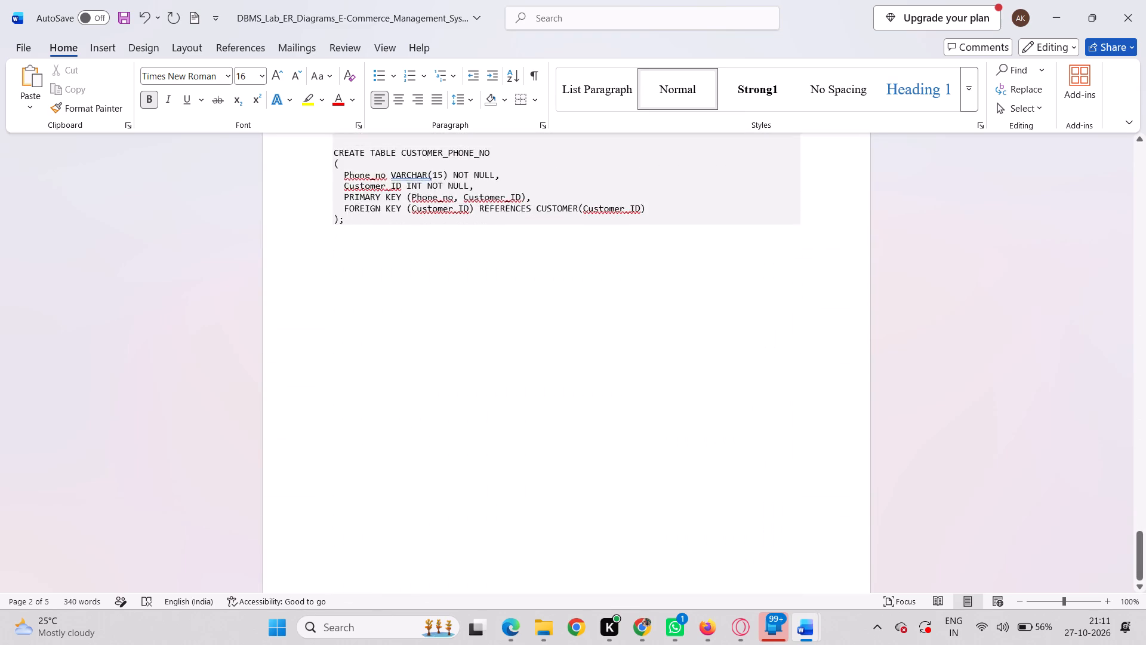
scroll(394, 349, up, 16)
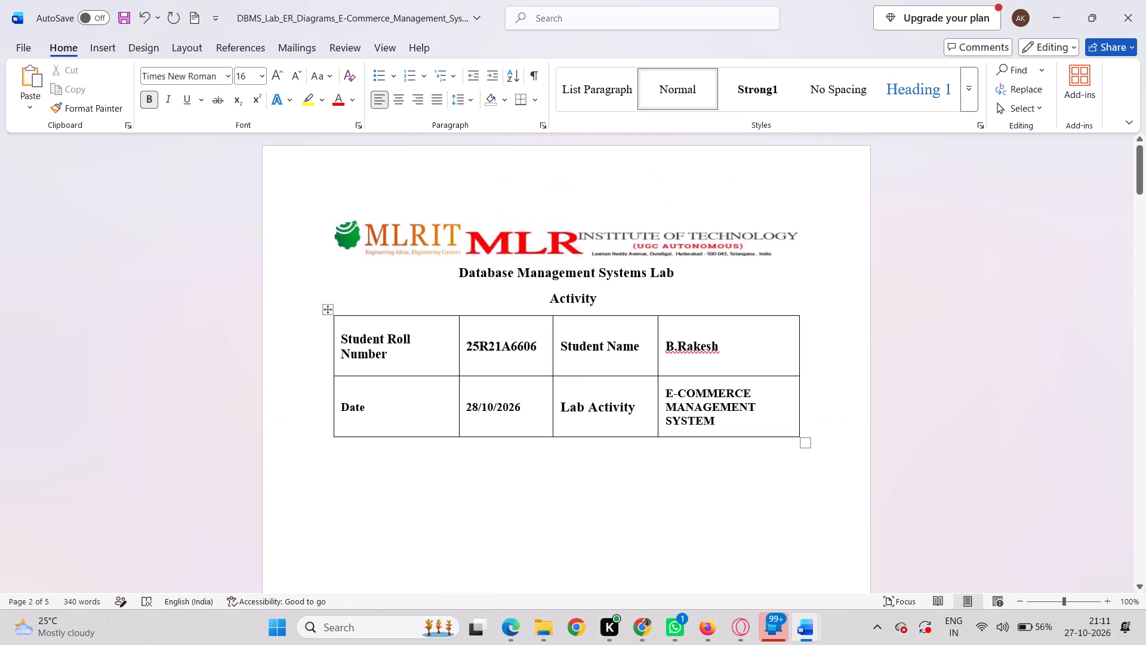
scroll(394, 349, down, 3)
scroll(394, 349, up, 1)
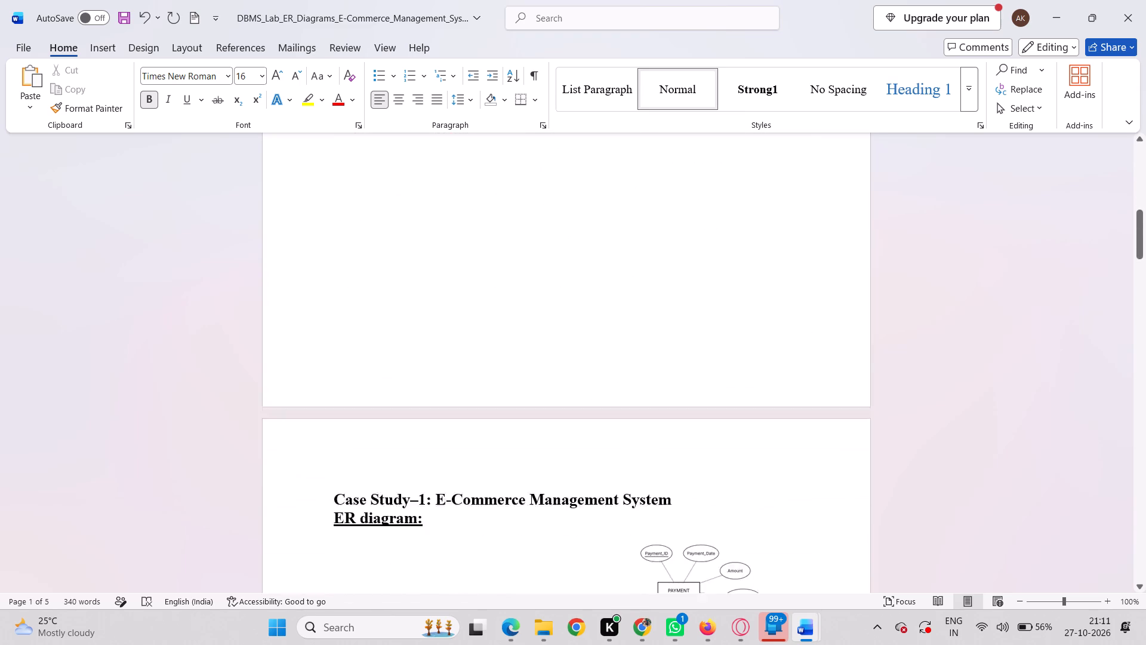
scroll(394, 349, up, 3)
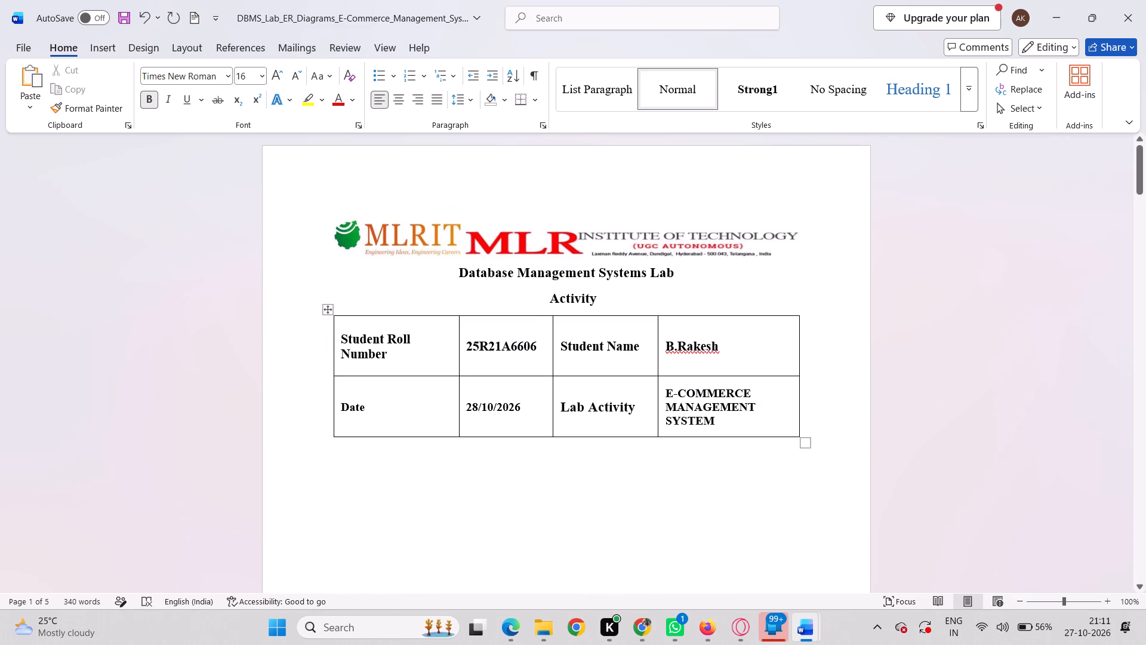
Save the E-Commerce Management System lab document.
key(ctrl+s)
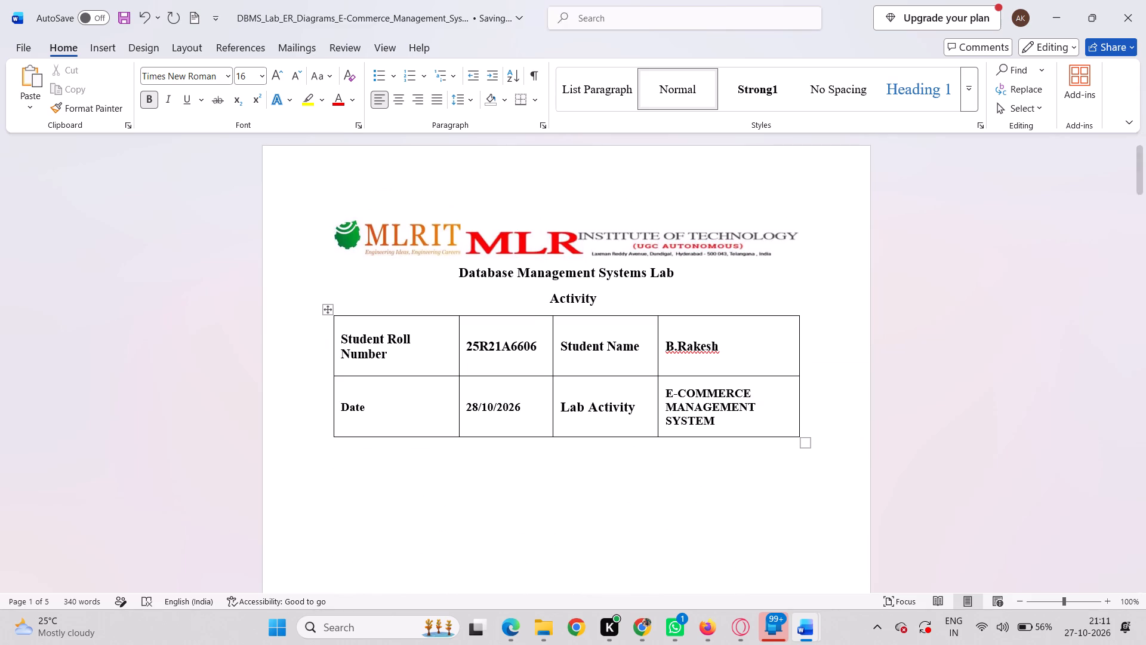
Print the document to a PDF file named "lab activity rakesh dbms" in the Desktop's rakesh folder.
key(ctrl+p)
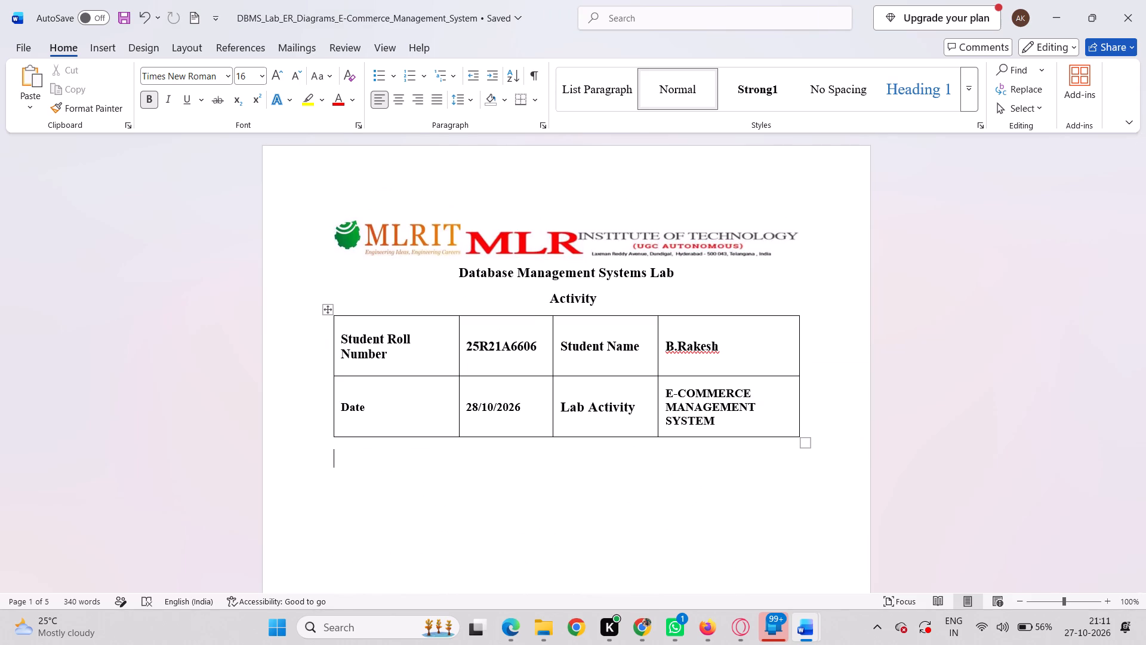
click(159, 120)
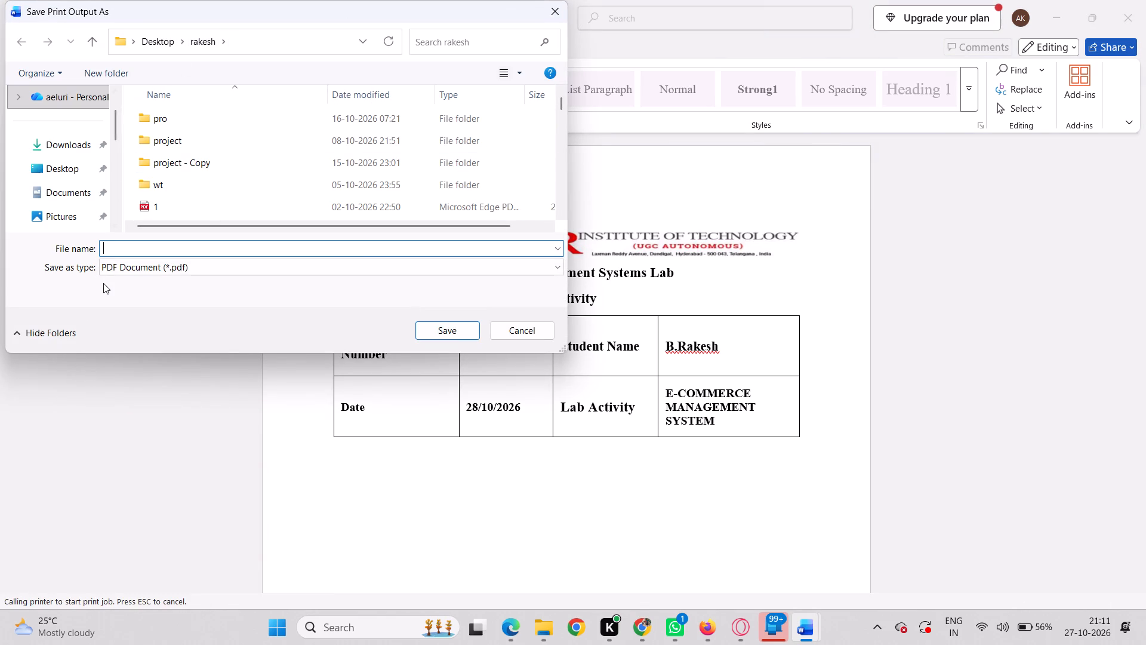
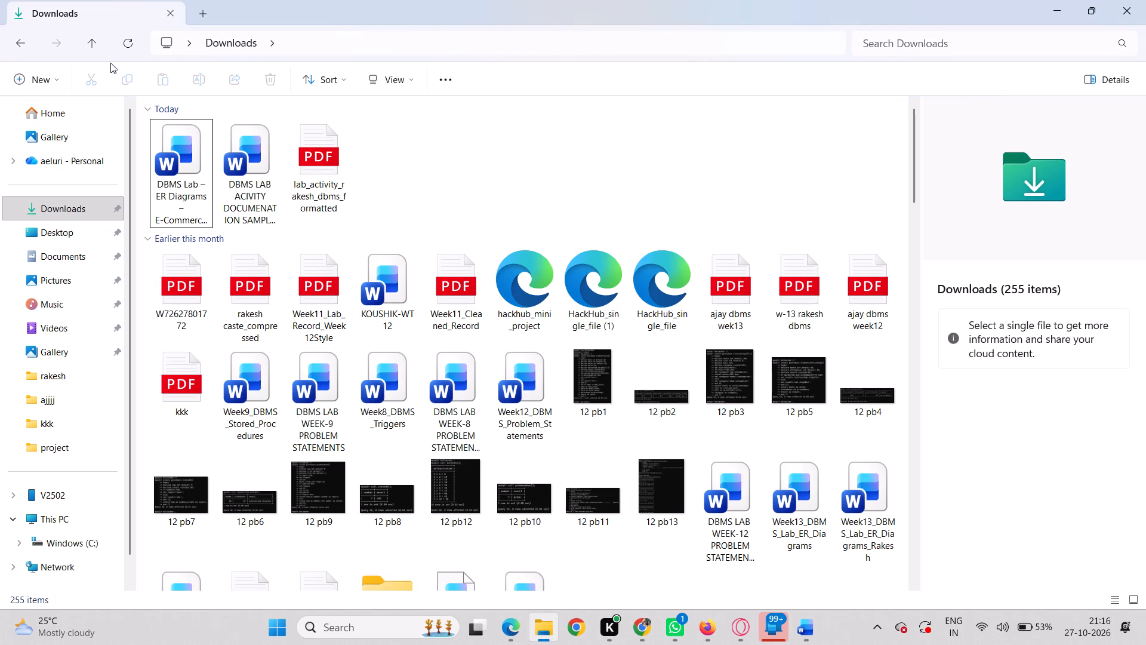
click(133, 38)
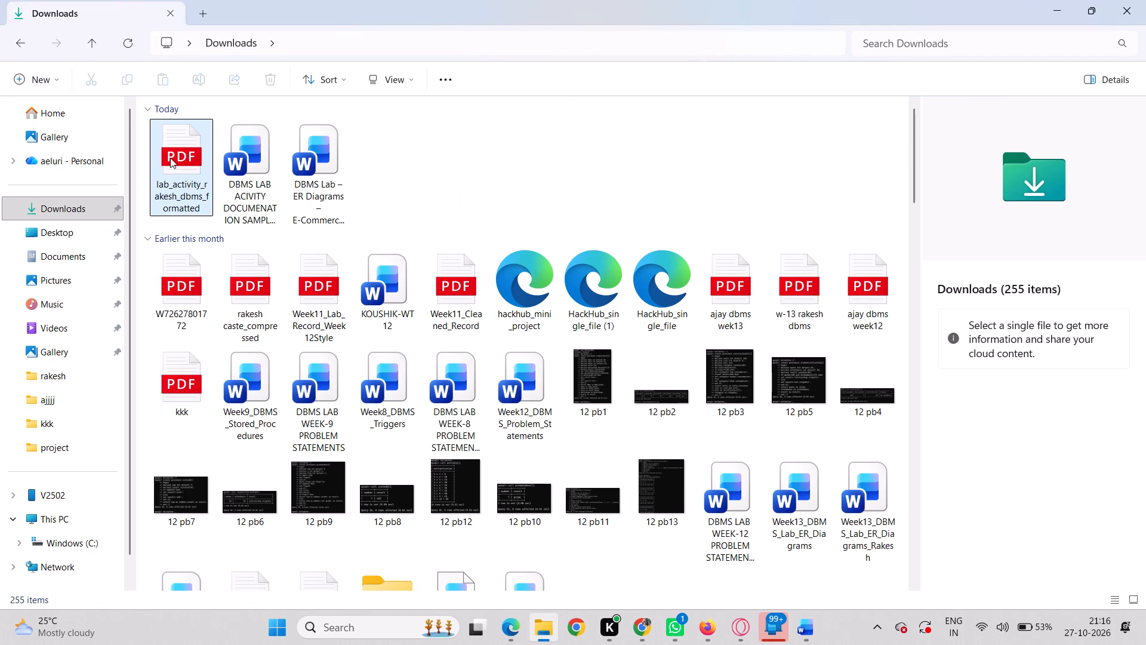
click(58, 241)
click(69, 211)
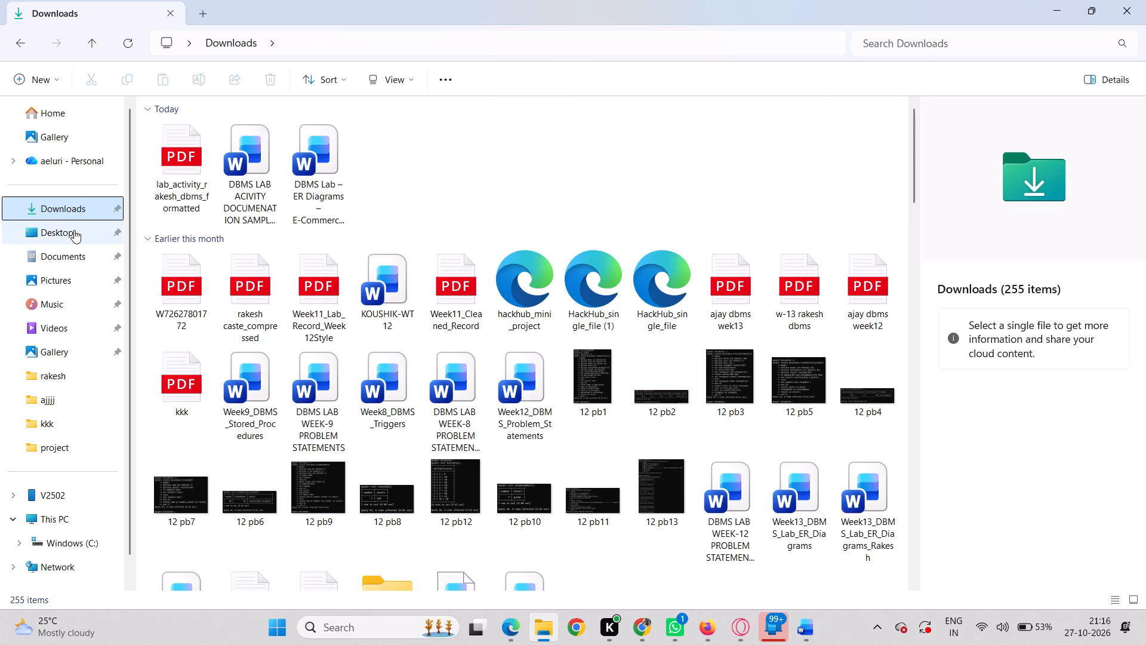
right_click(169, 155)
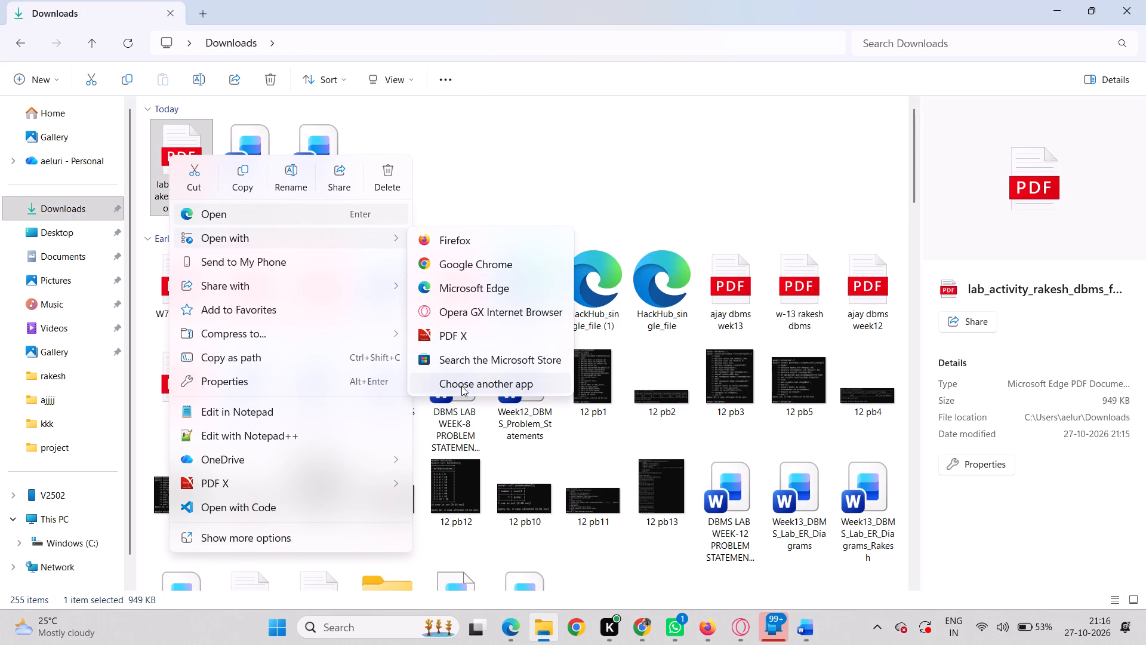
click(463, 386)
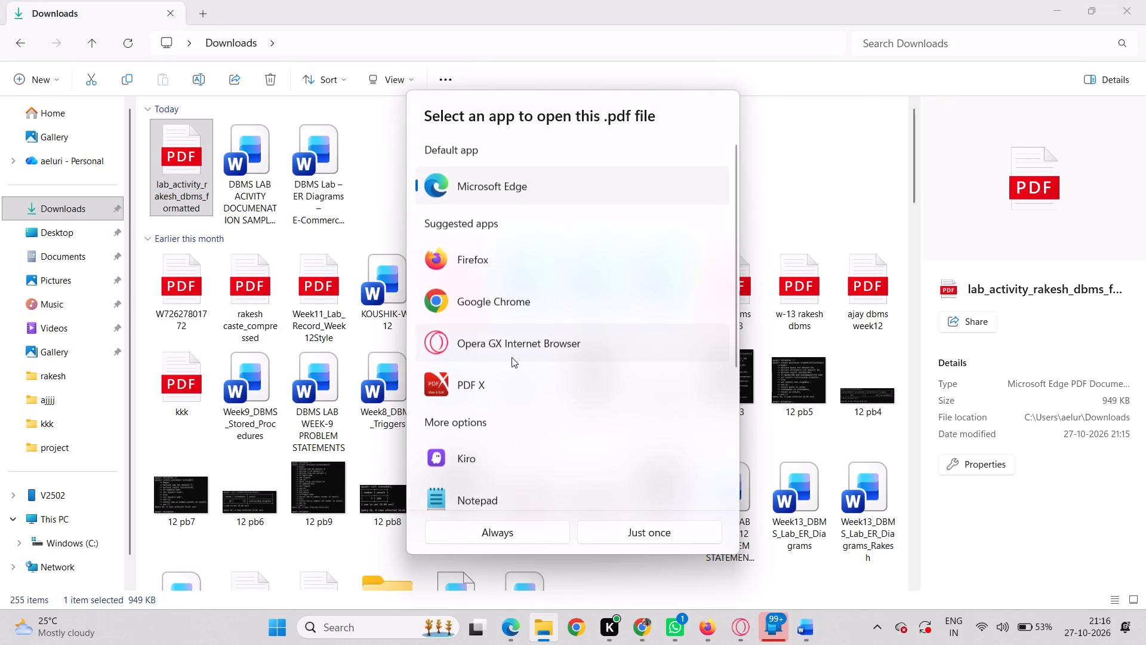
scroll(483, 403, down, 2)
click(457, 422)
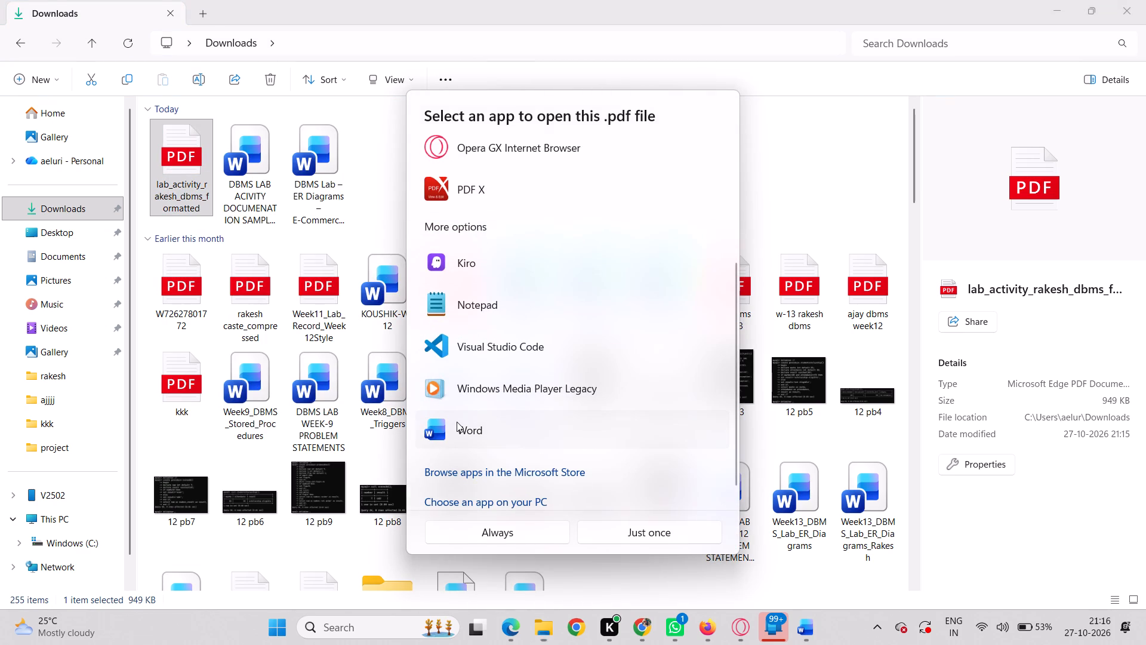
click(658, 529)
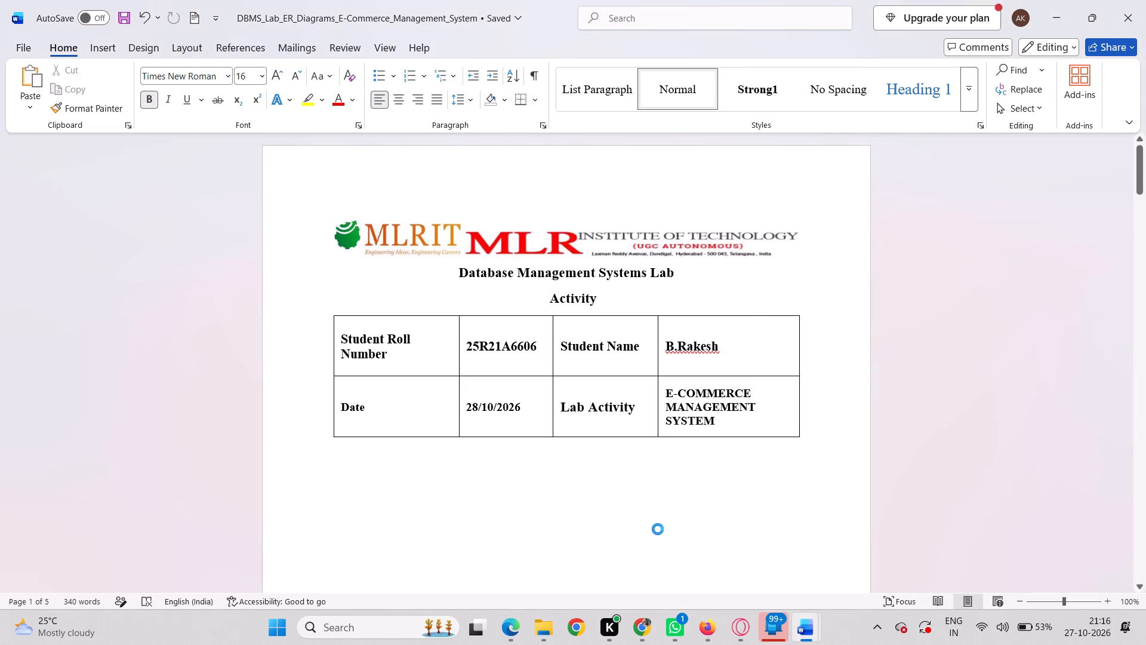
Look over the first page of the converted document and enable editing for it.
scroll(658, 529, down, 1)
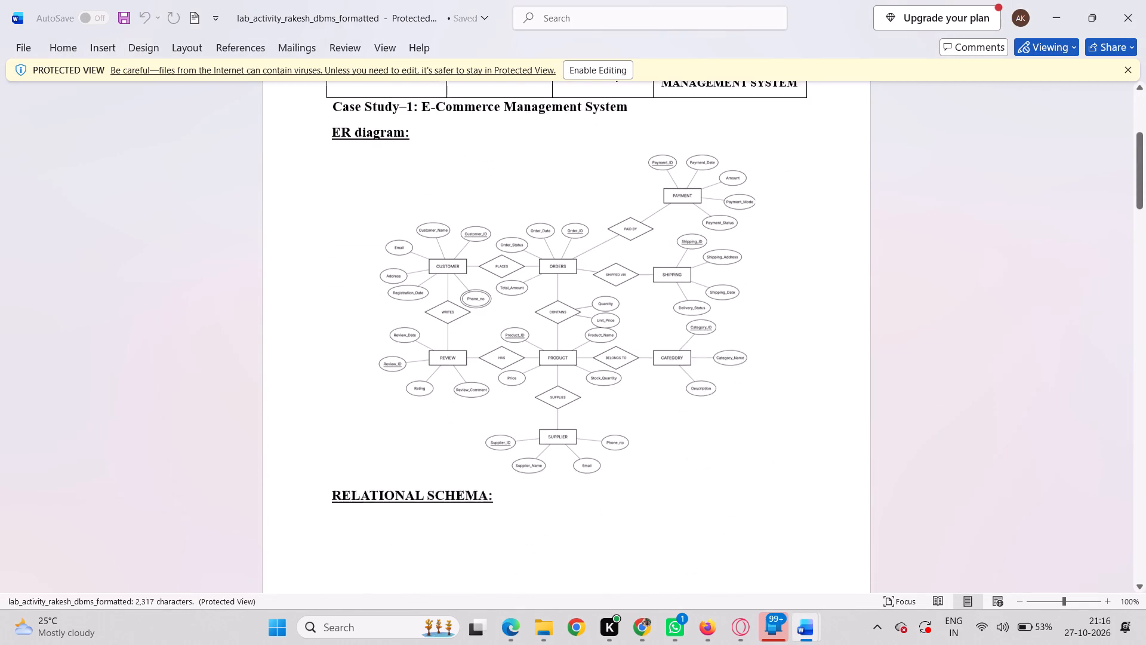
scroll(658, 529, down, 2)
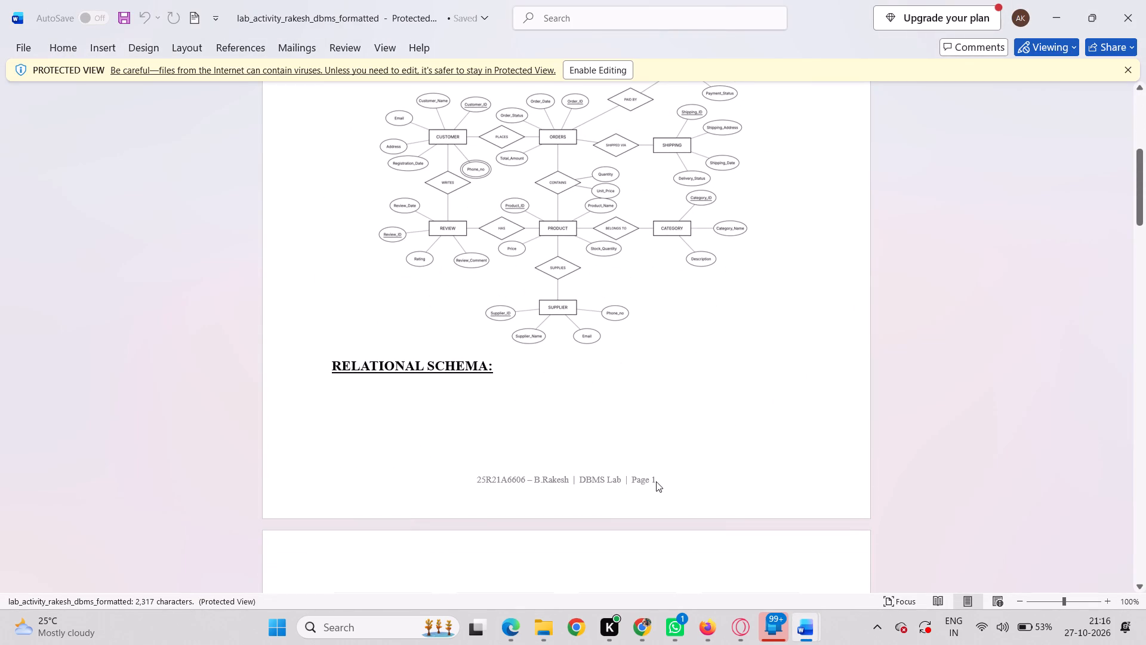
click(609, 68)
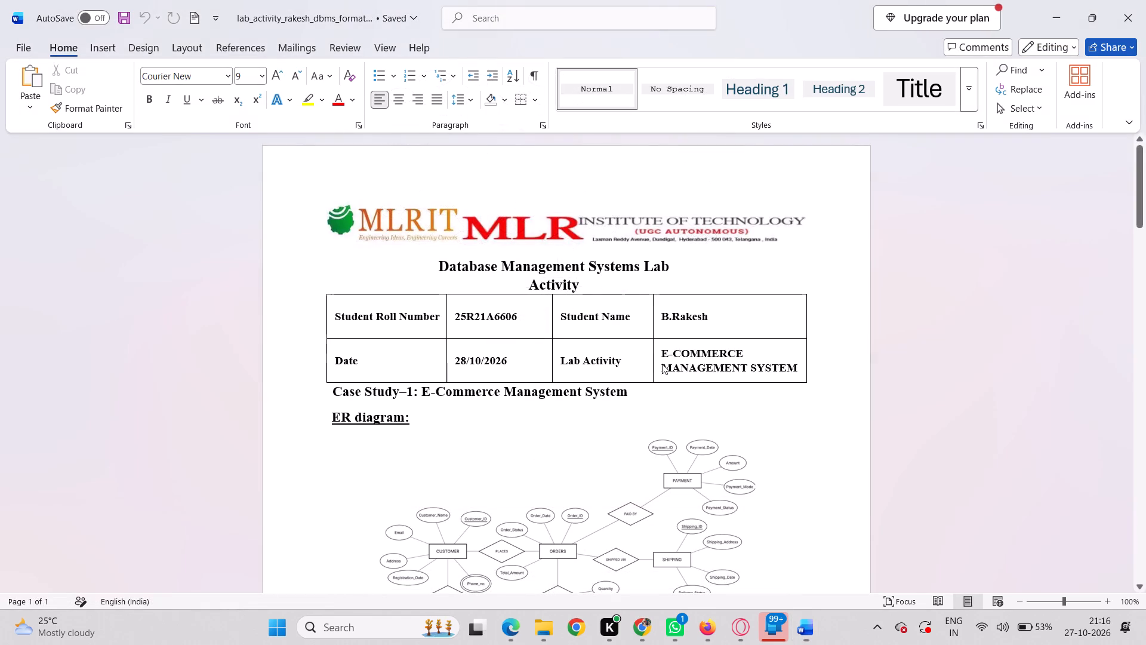
Delete the entire footer line with the roll number, student name, DBMS Lab label and page number from the first page.
scroll(648, 404, down, 3)
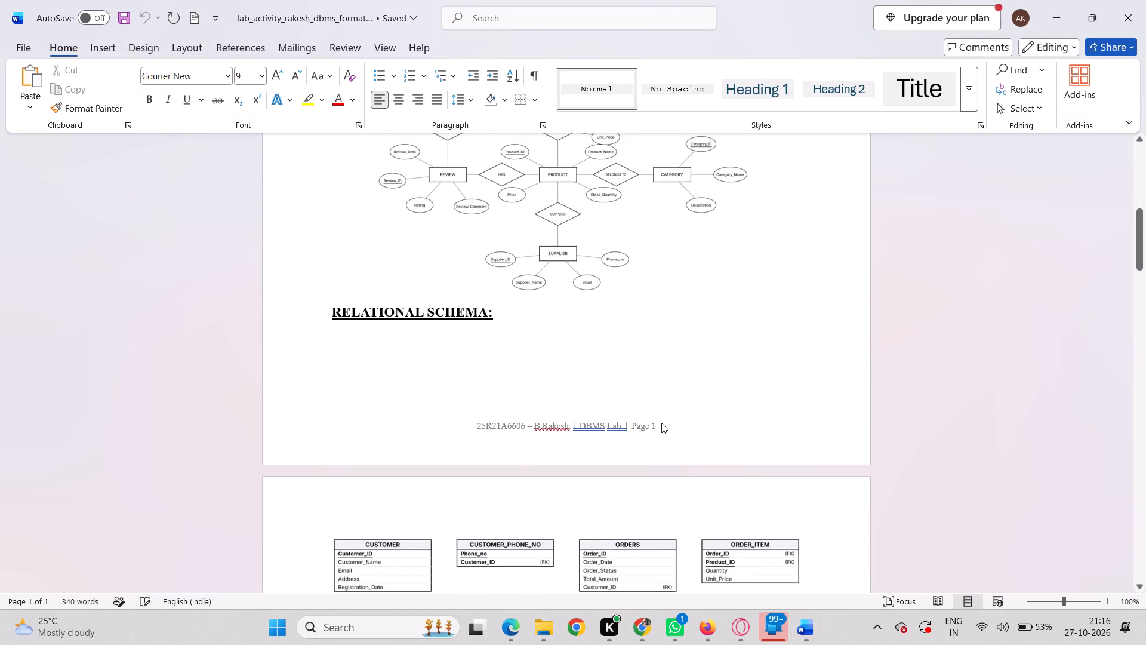
click(655, 422)
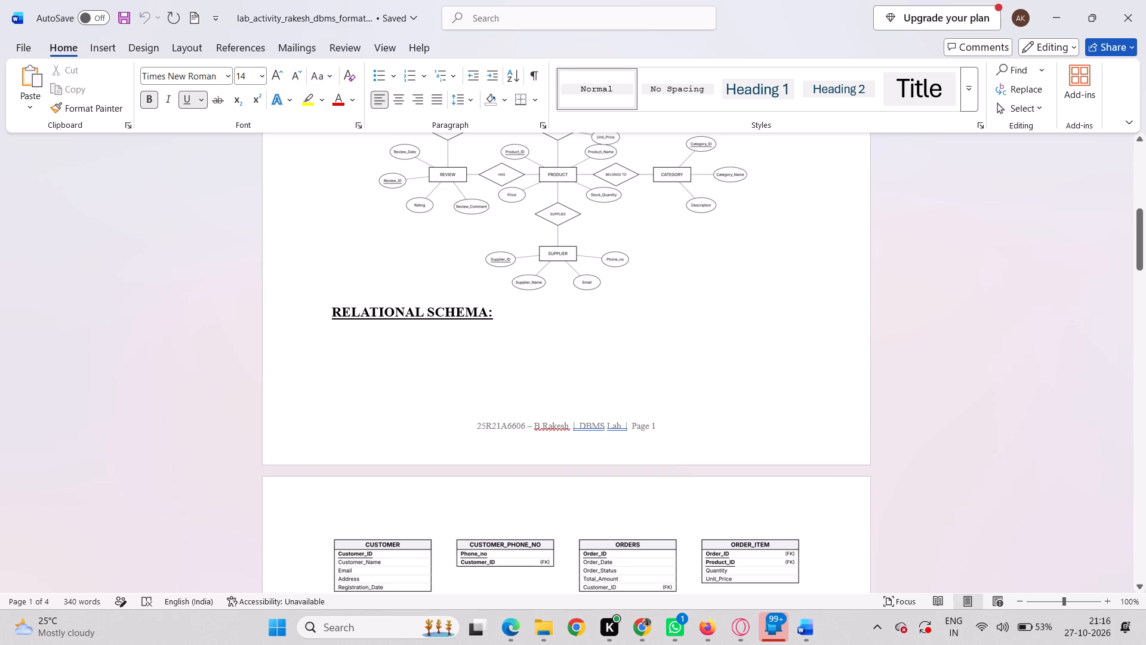
click(665, 403)
triple_click(565, 426)
click(565, 426)
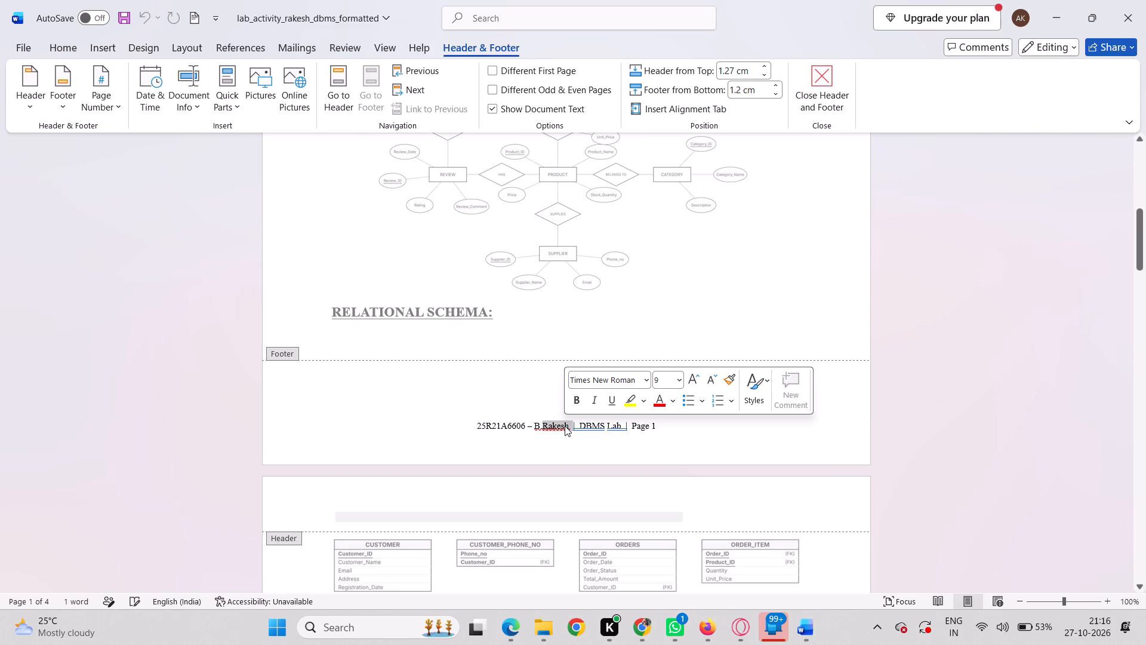
click(598, 424)
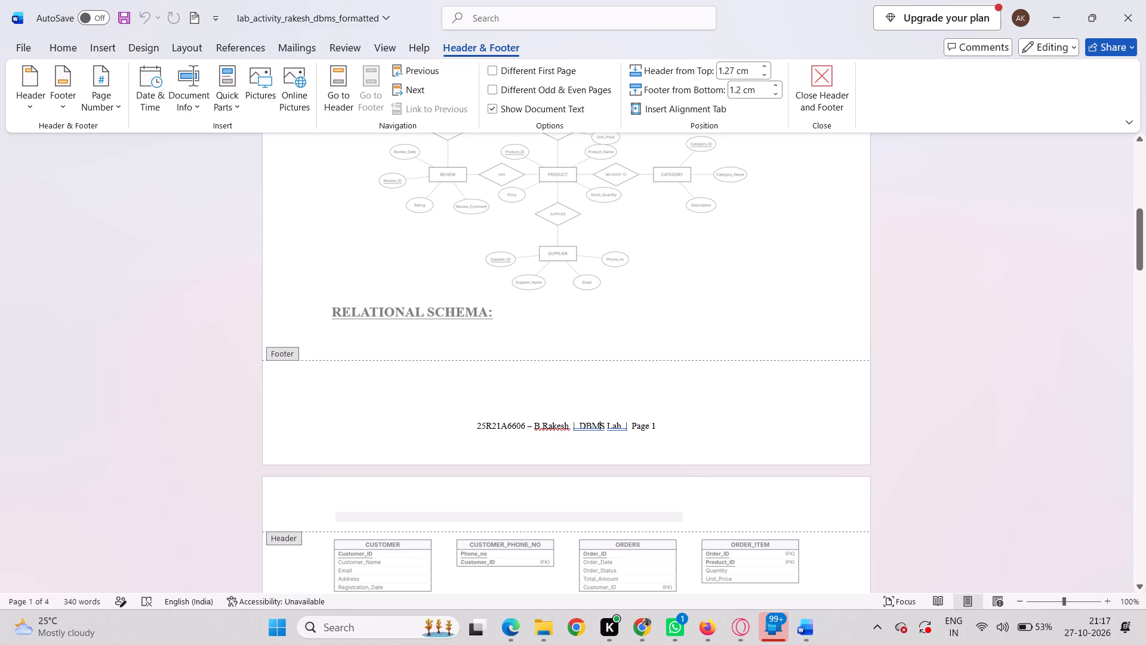
drag(474, 427, 639, 416)
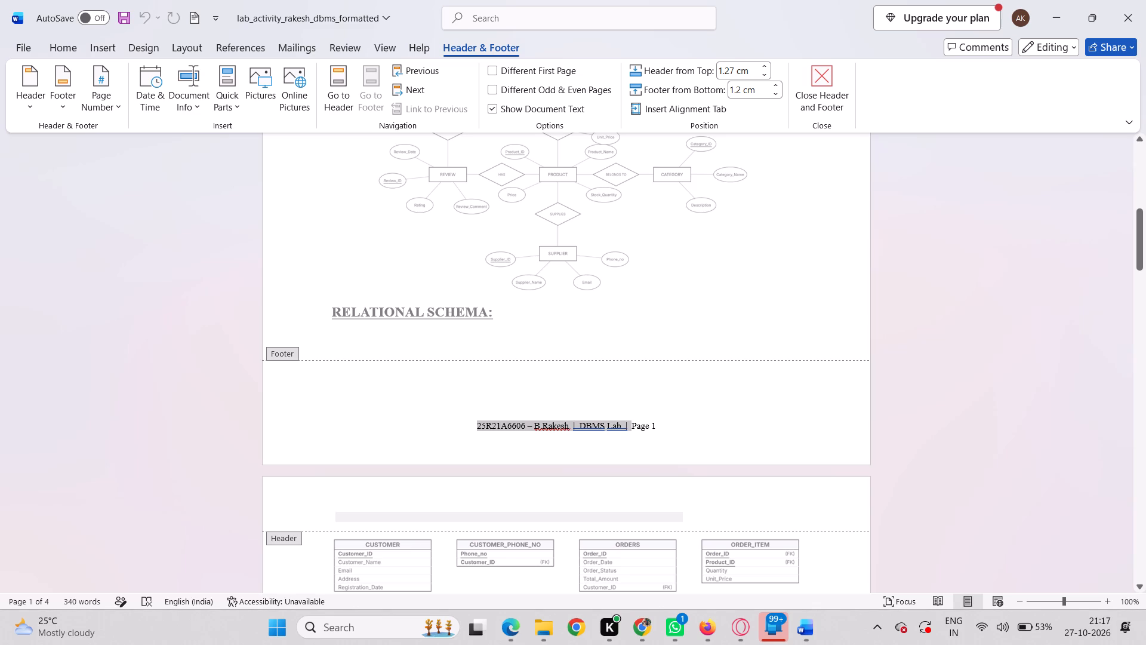
drag(639, 416, 661, 419)
key(BackSpace)
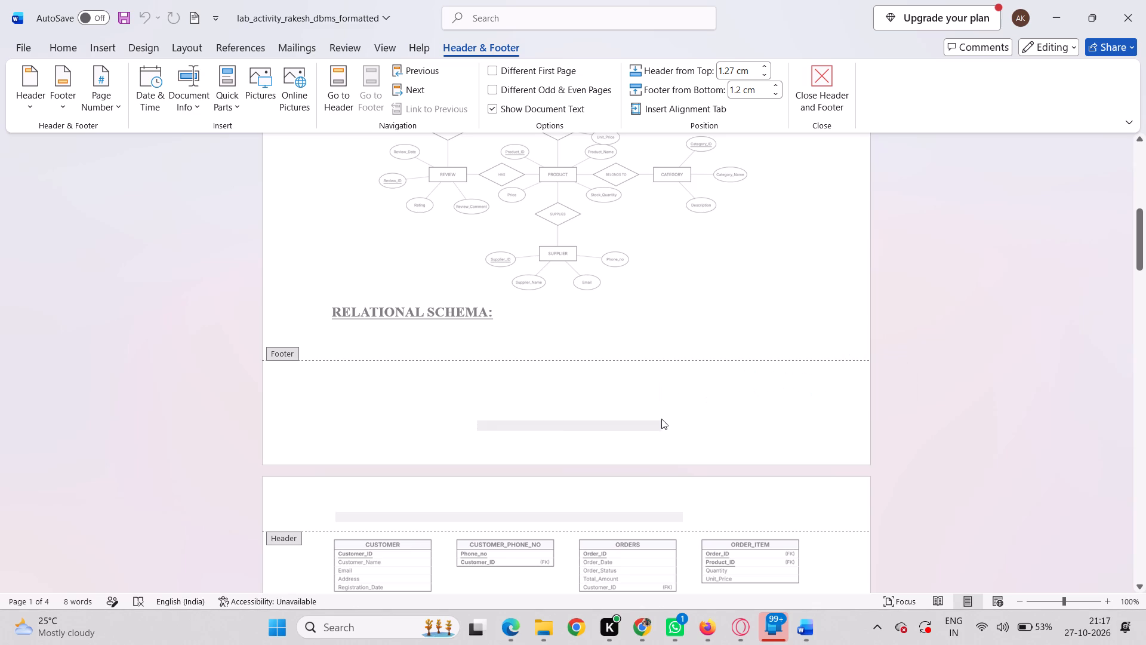
Check the footers and content on the document's remaining pages, leave footer editing and look over the pages again.
scroll(661, 419, down, 1)
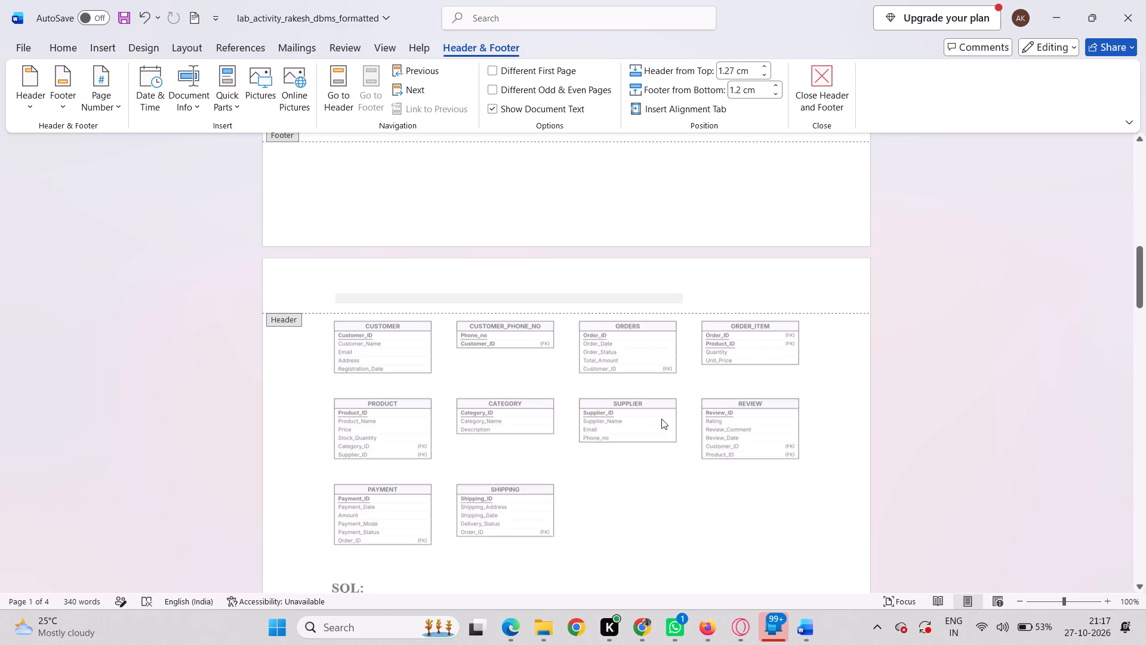
scroll(661, 419, down, 3)
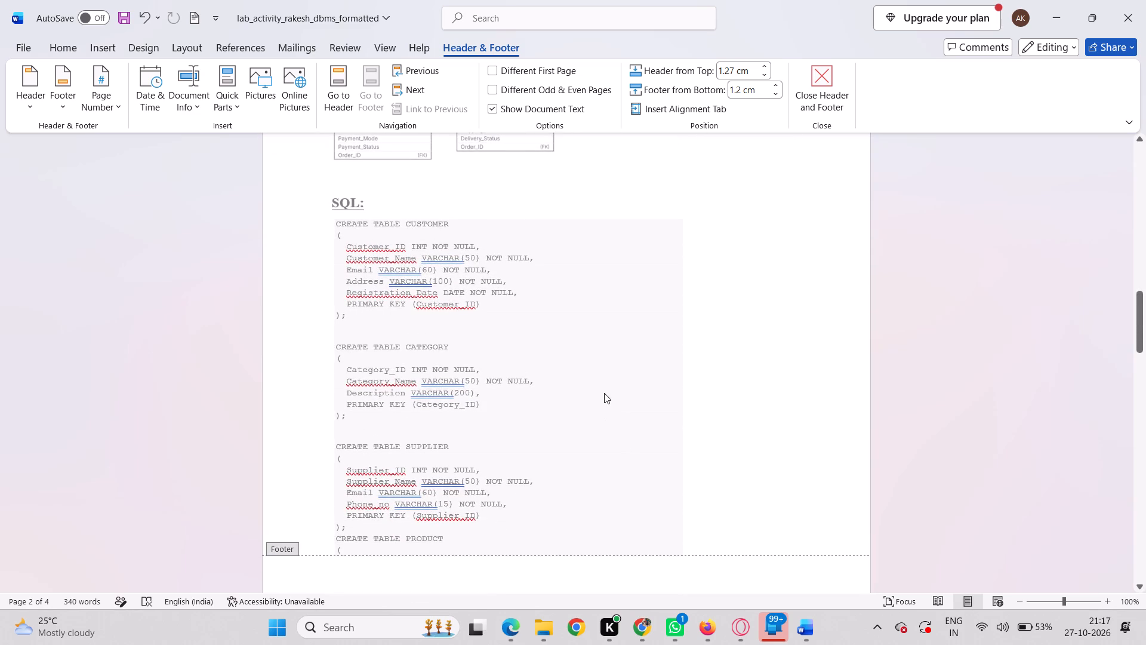
scroll(604, 393, down, 6)
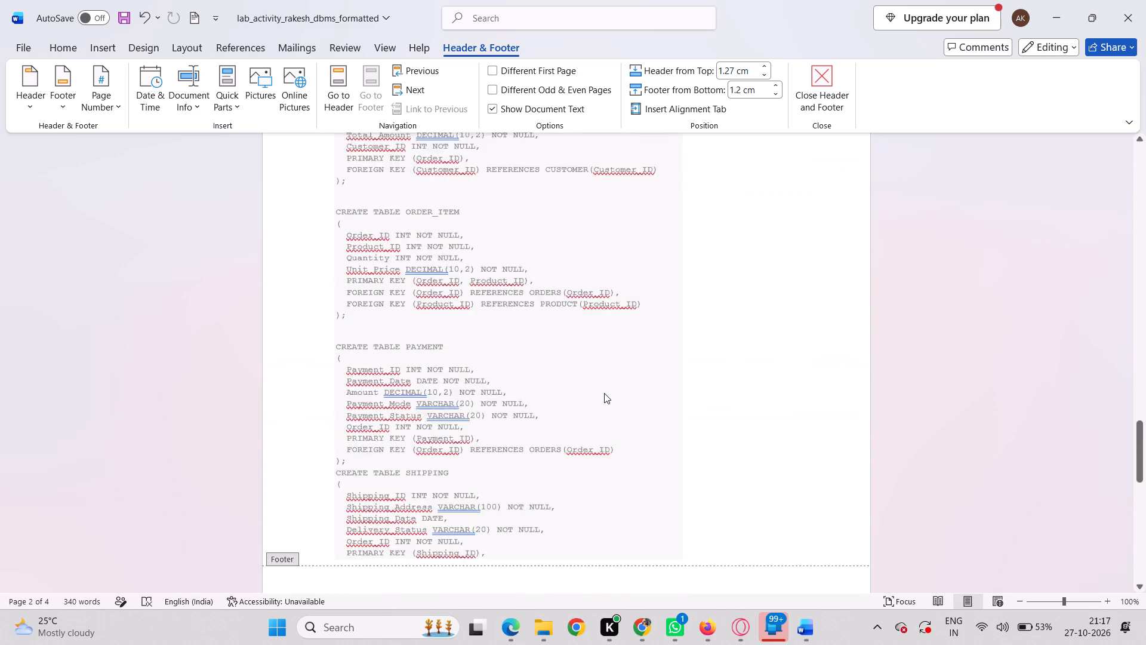
scroll(604, 393, down, 10)
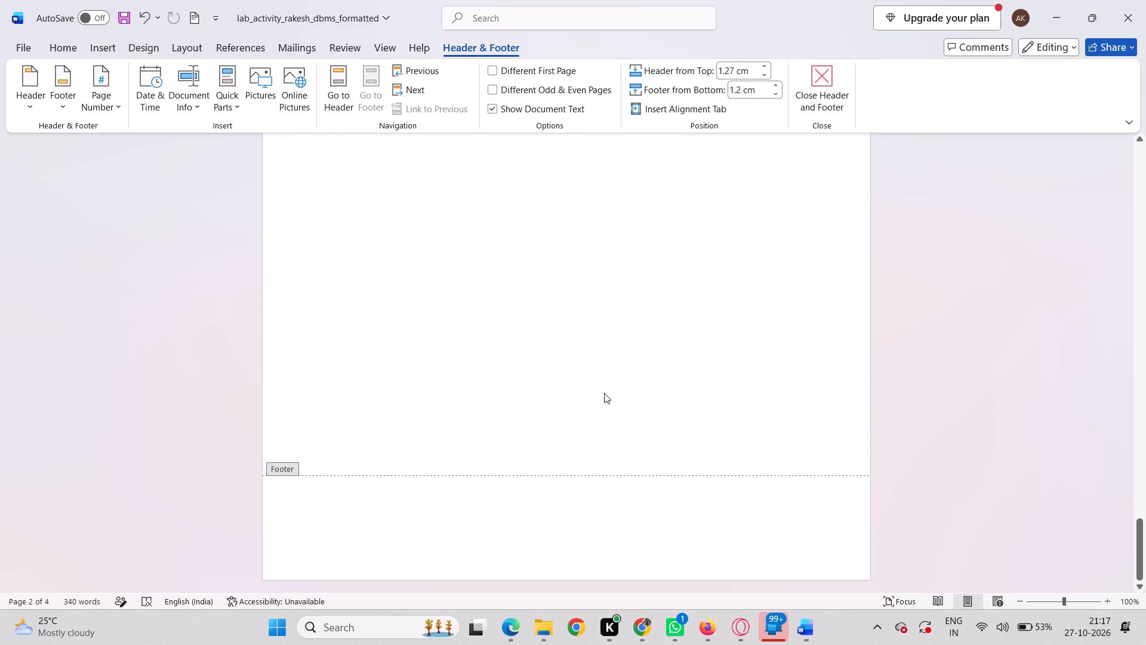
click(284, 471)
scroll(418, 414, up, 17)
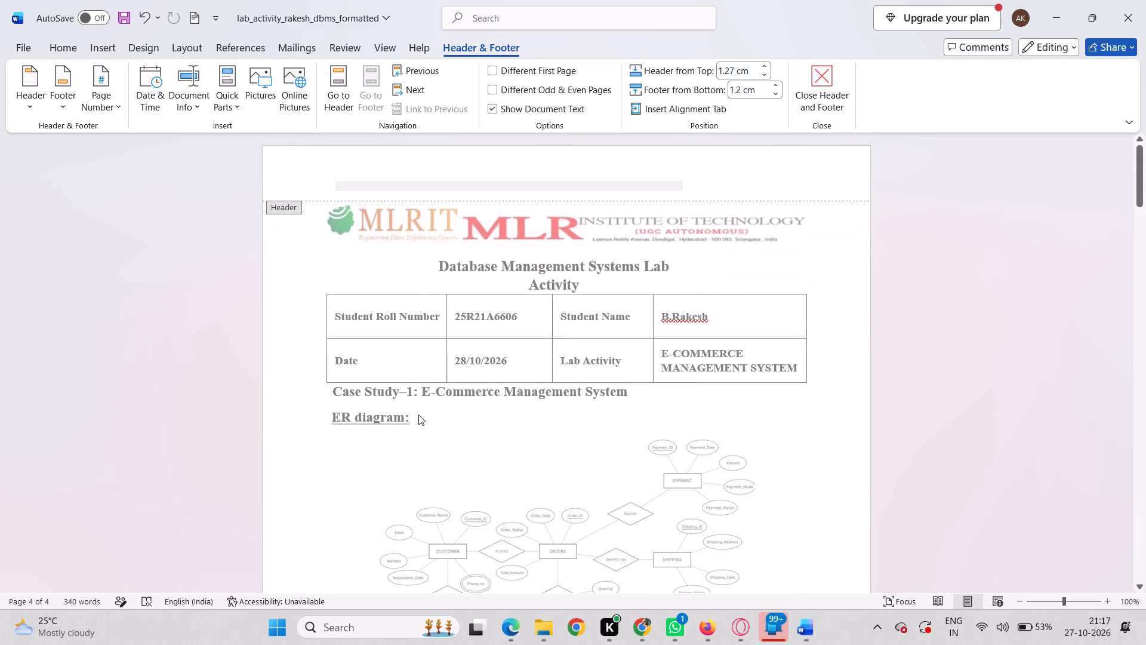
key(Escape)
scroll(418, 414, down, 3)
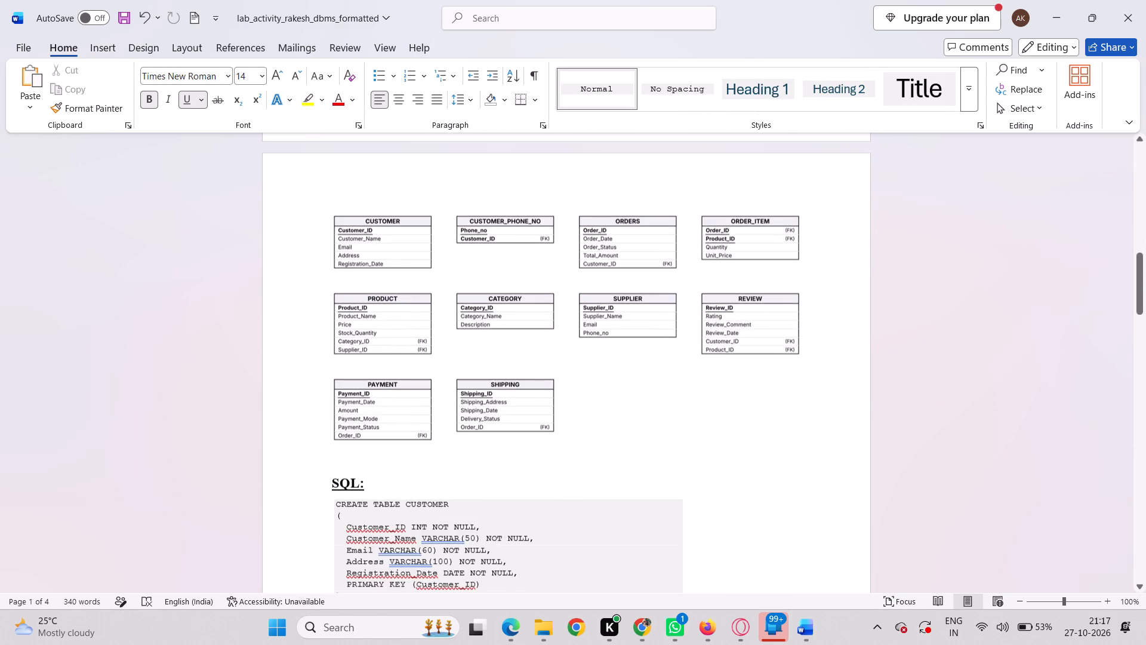
scroll(418, 414, down, 2)
scroll(418, 414, up, 9)
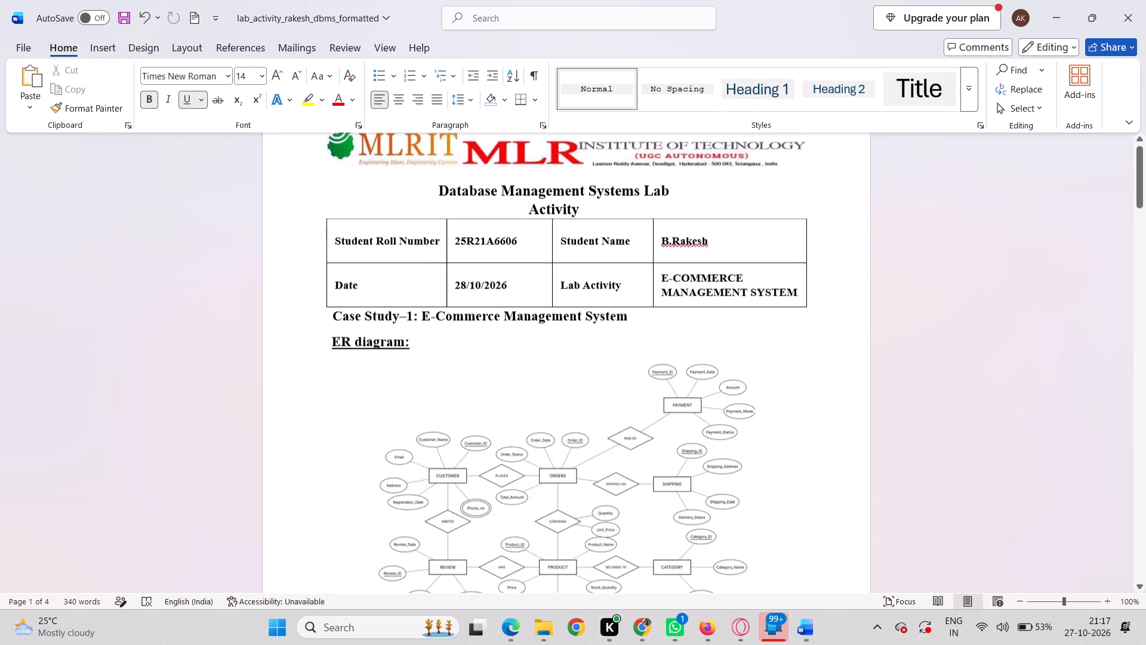
Print the whole document with Microsoft Print to PDF, saving it in the Desktop's rakesh folder as "rakesh correct".
key(ctrl+p)
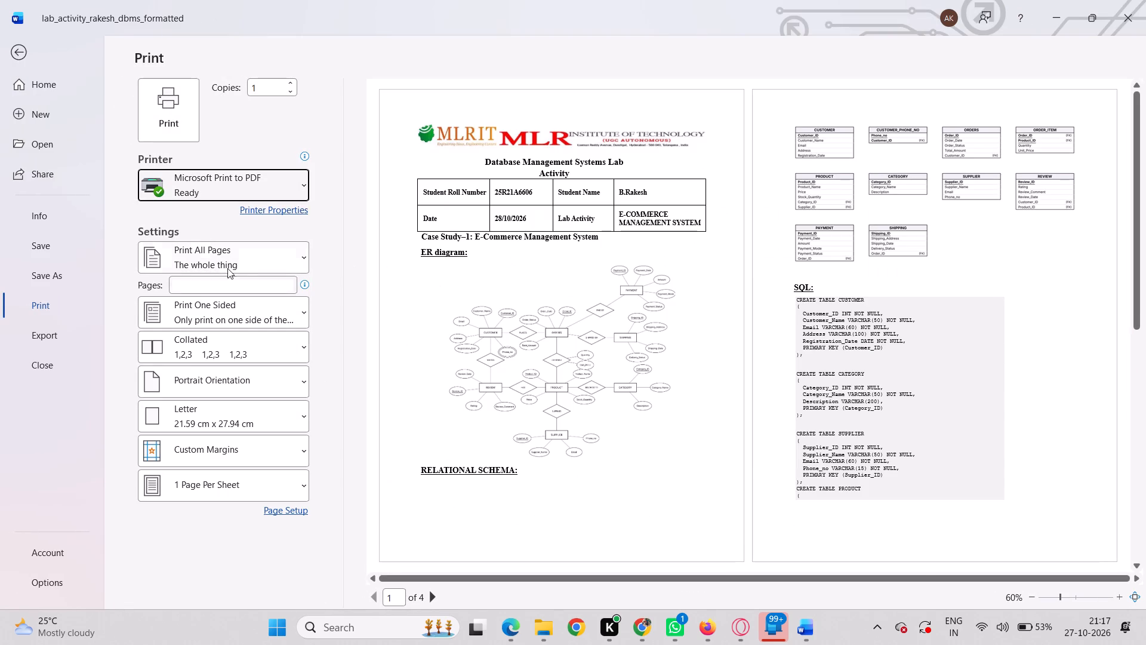
click(141, 119)
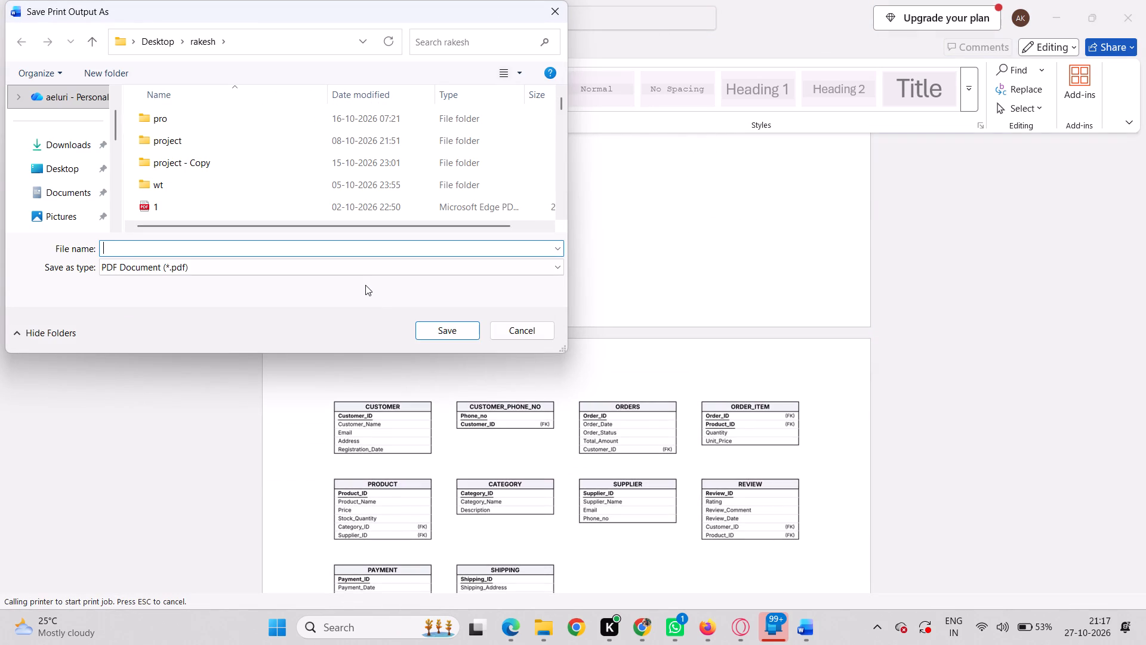
text(rakesh correct)
key(Return)
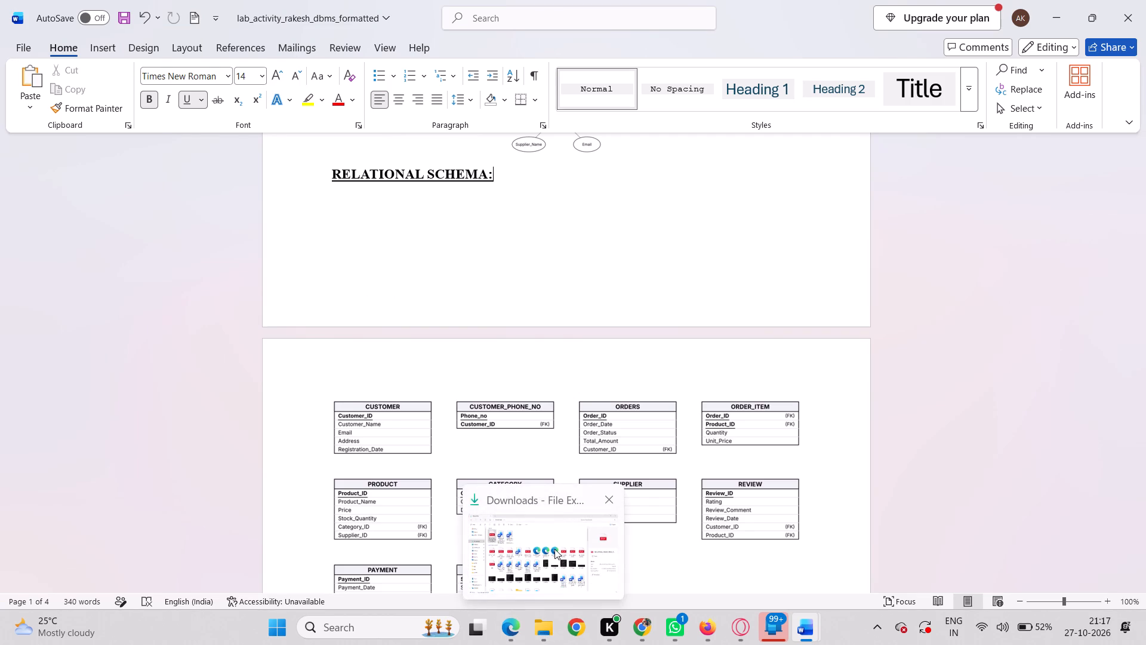
Switch to File Explorer, search the rakesh folder for "rakesh" and open the "rakesh correct" PDF.
click(554, 549)
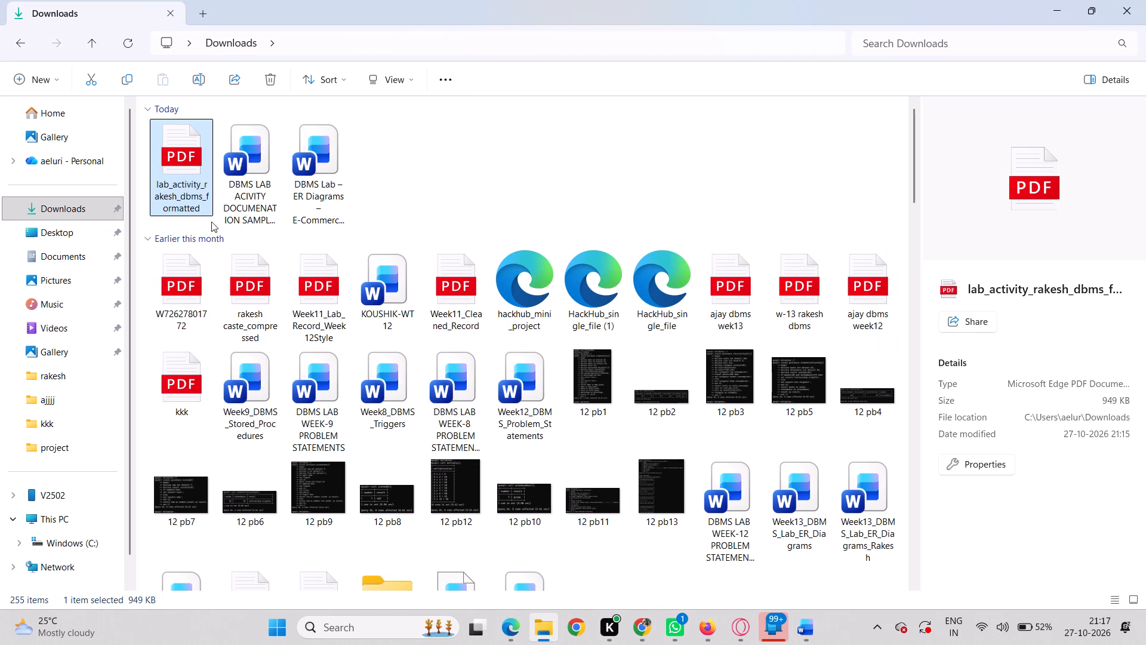
double_click(64, 377)
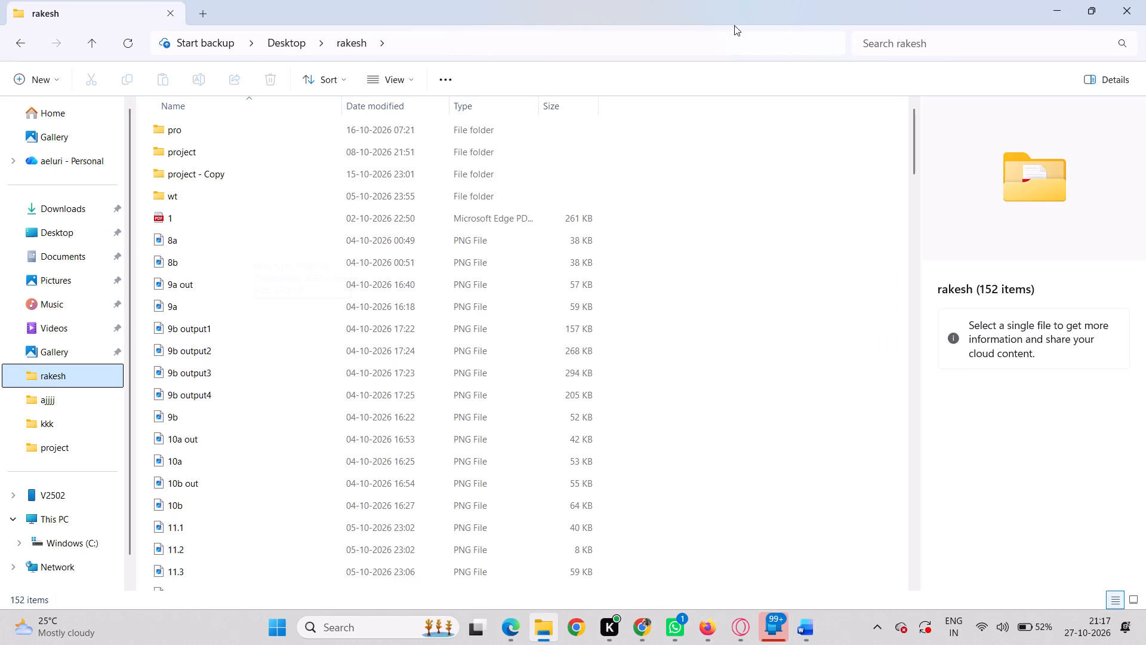
click(868, 44)
text(rakesh)
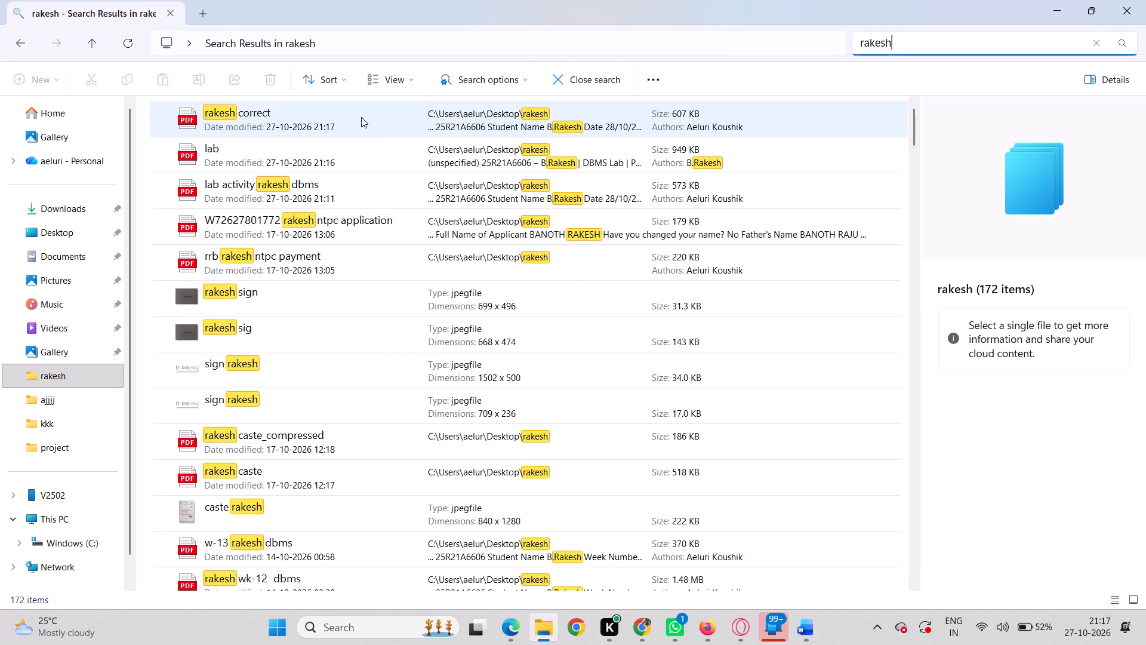
double_click(357, 116)
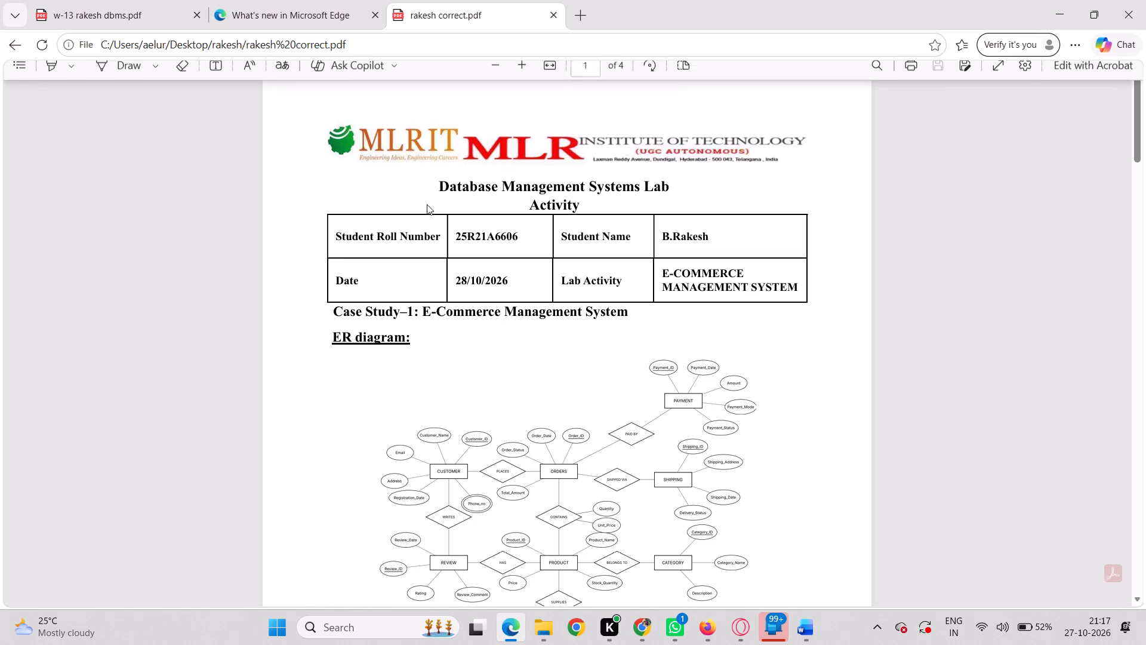
Examine the ER diagram, relational schema and SQL pages of the "rakesh correct" PDF for layout and footers.
scroll(428, 208, down, 2)
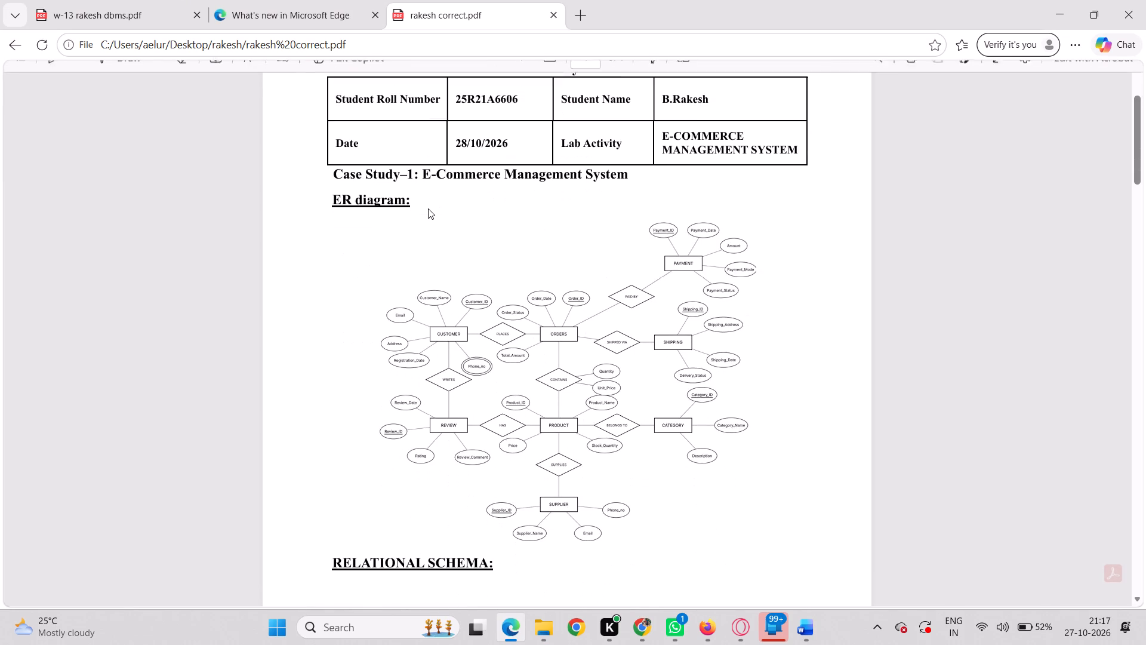
scroll(428, 208, down, 6)
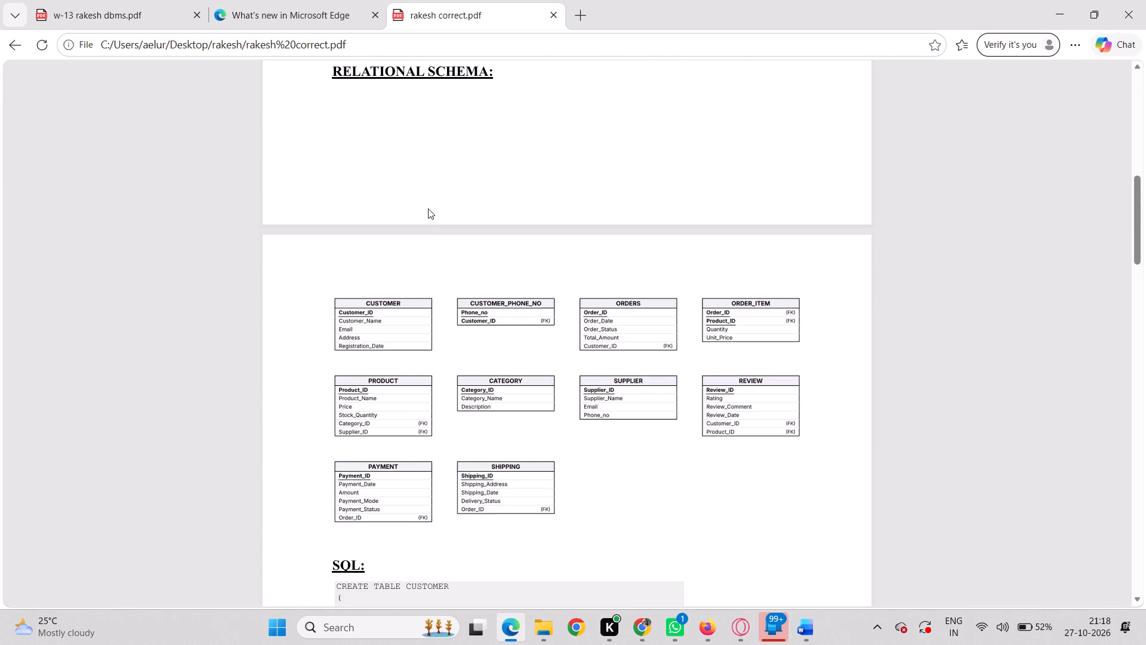
scroll(428, 208, down, 2)
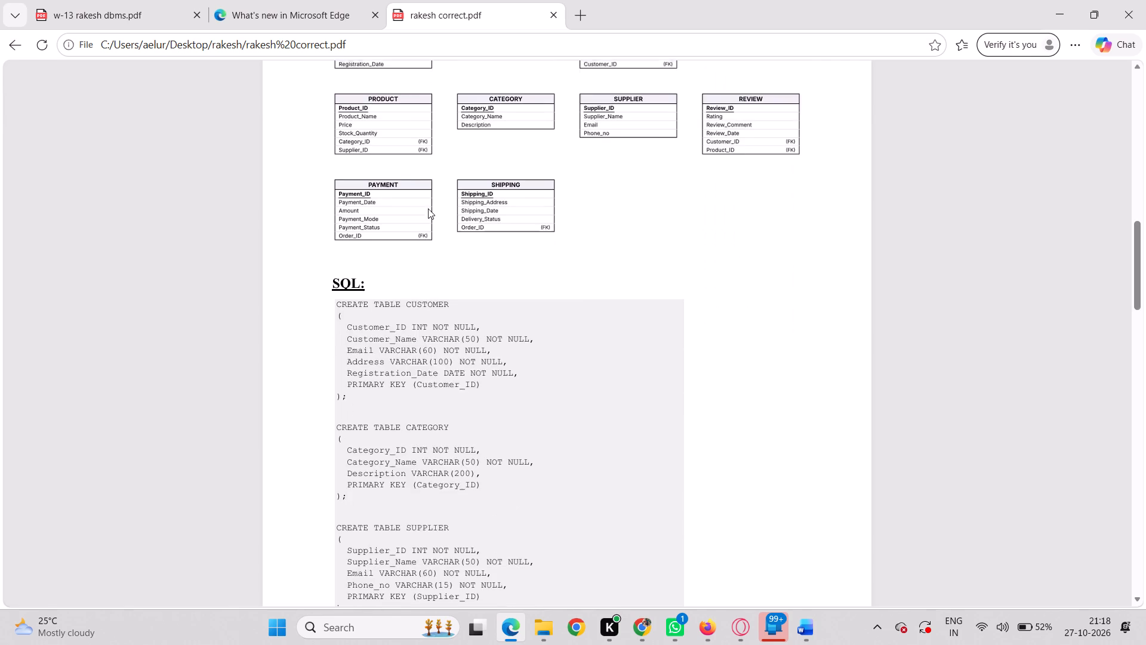
scroll(428, 208, down, 6)
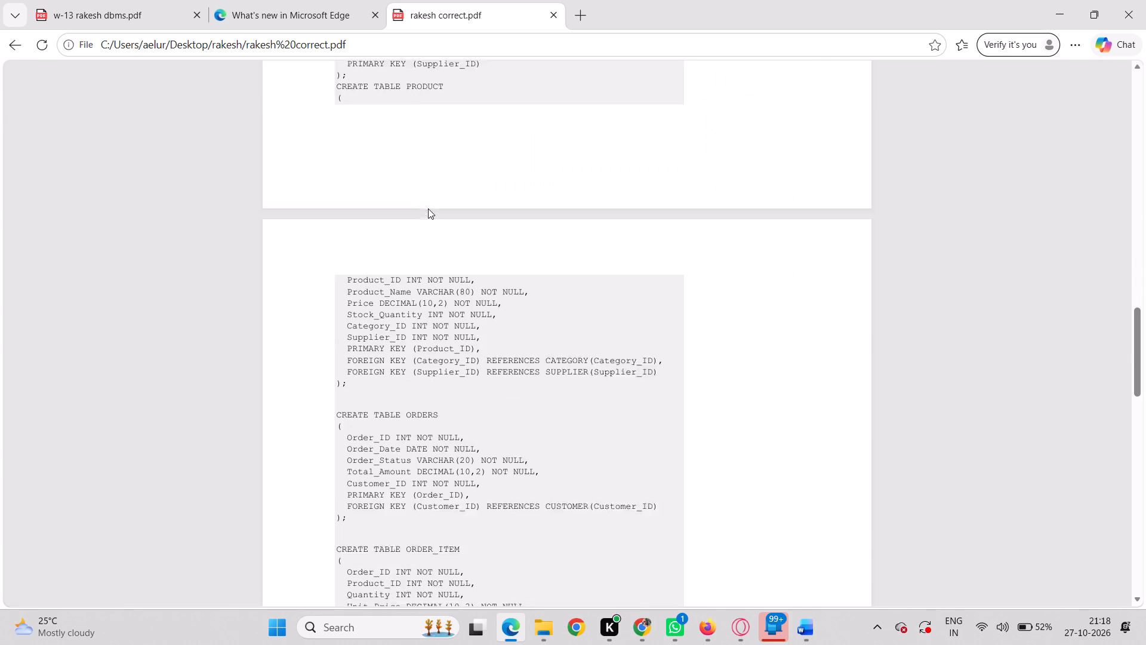
scroll(428, 208, down, 5)
scroll(428, 208, up, 4)
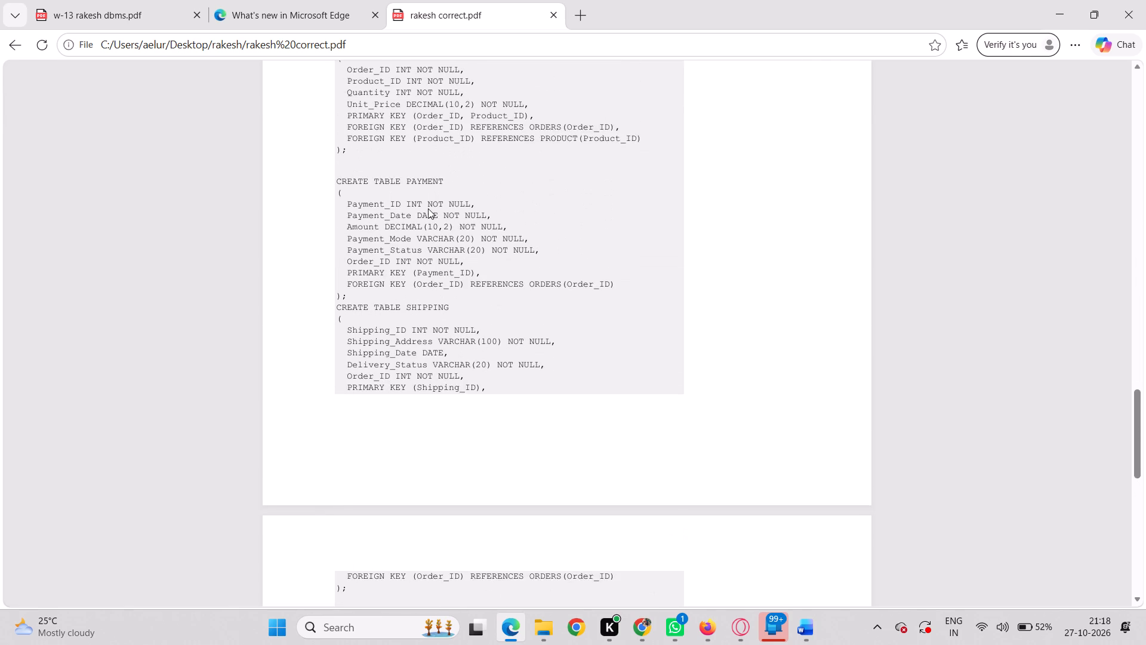
scroll(428, 208, down, 2)
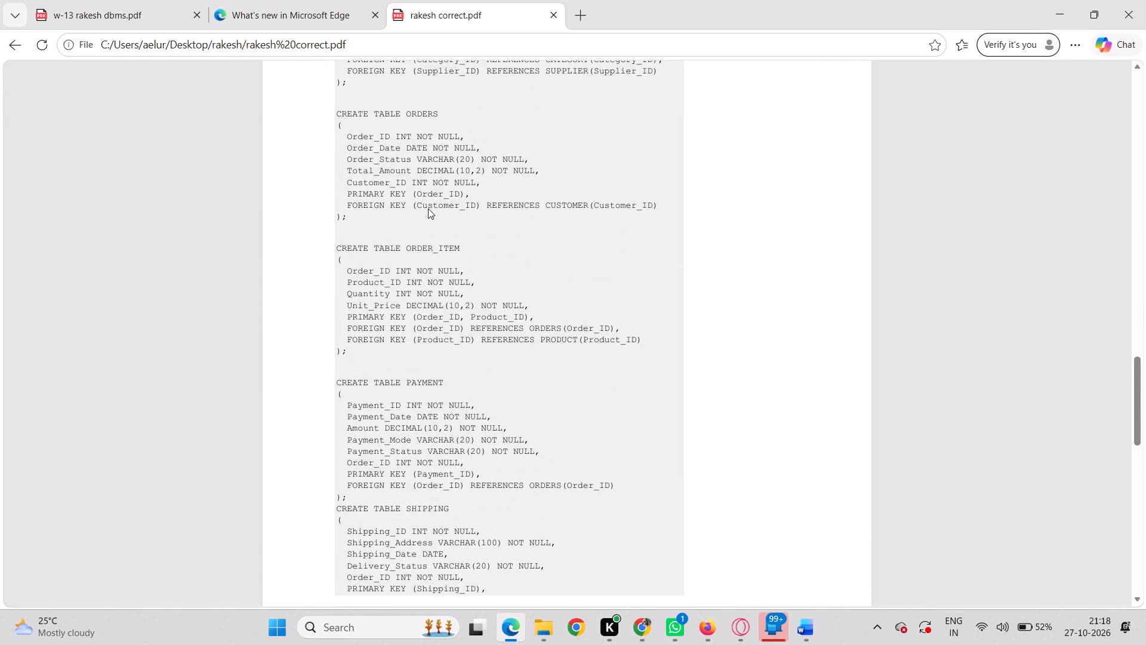
scroll(428, 208, down, 5)
scroll(428, 208, up, 14)
Look through the pages of "w-13 rakesh dbms.pdf" to compare its layout with the new lab activity PDF.
click(61, 14)
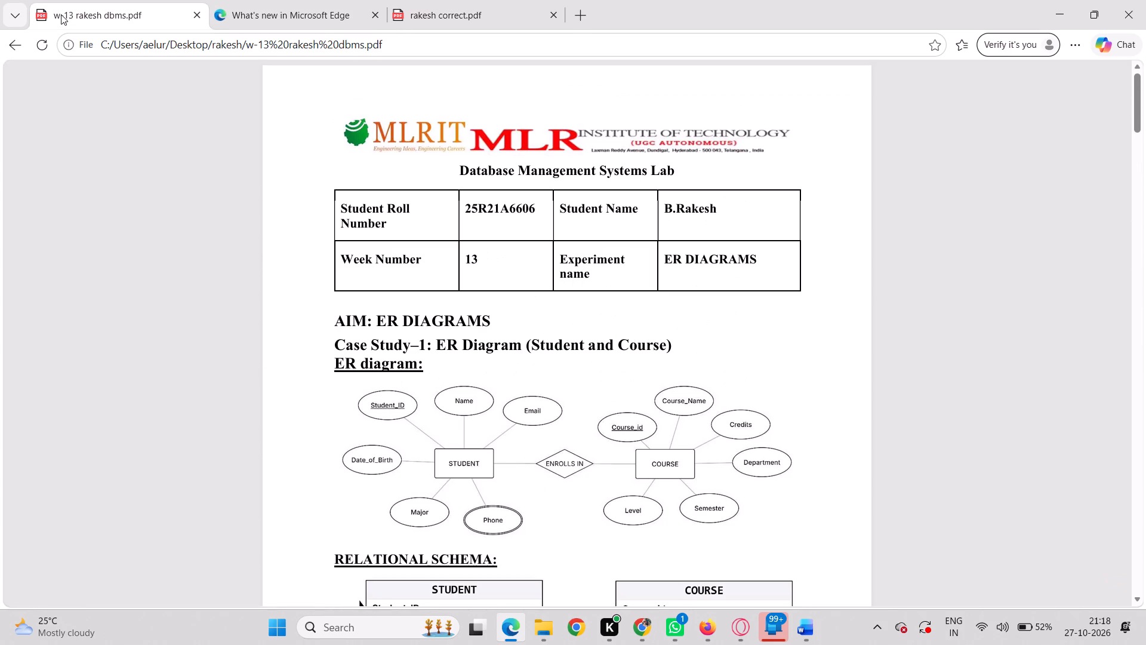
scroll(307, 379, down, 7)
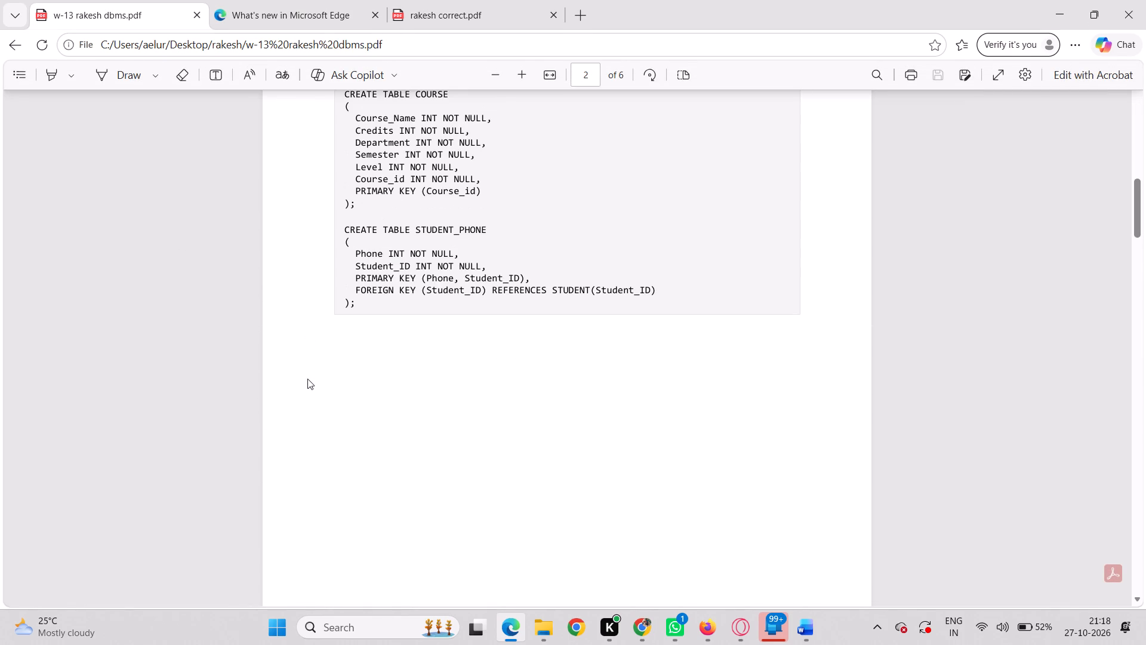
scroll(307, 379, down, 9)
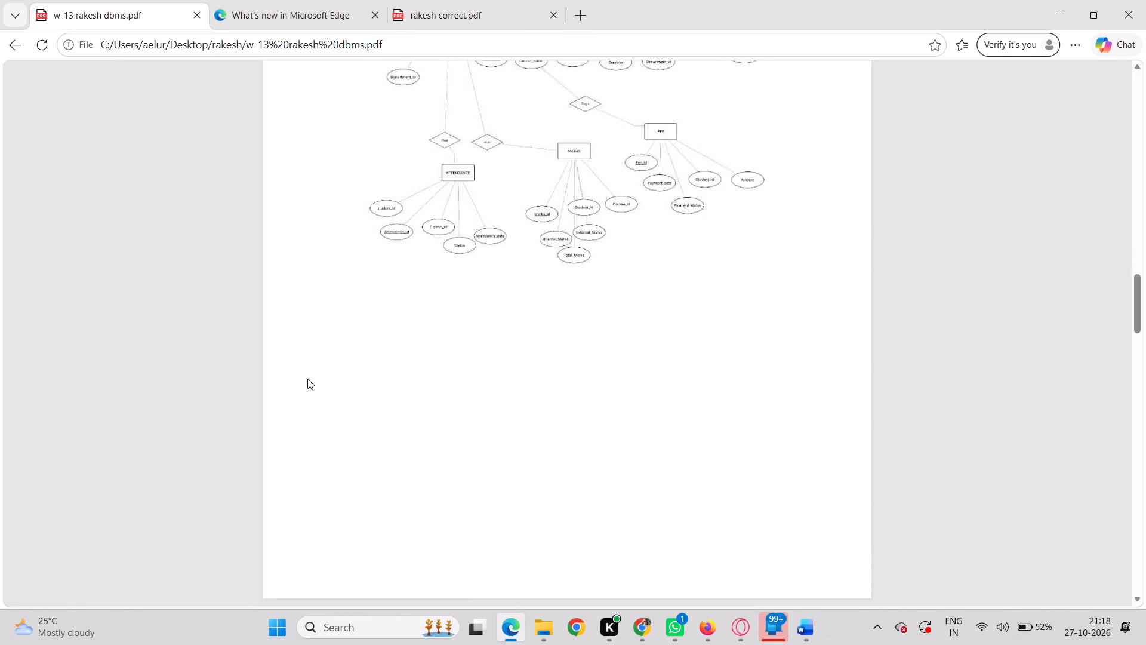
scroll(307, 379, down, 9)
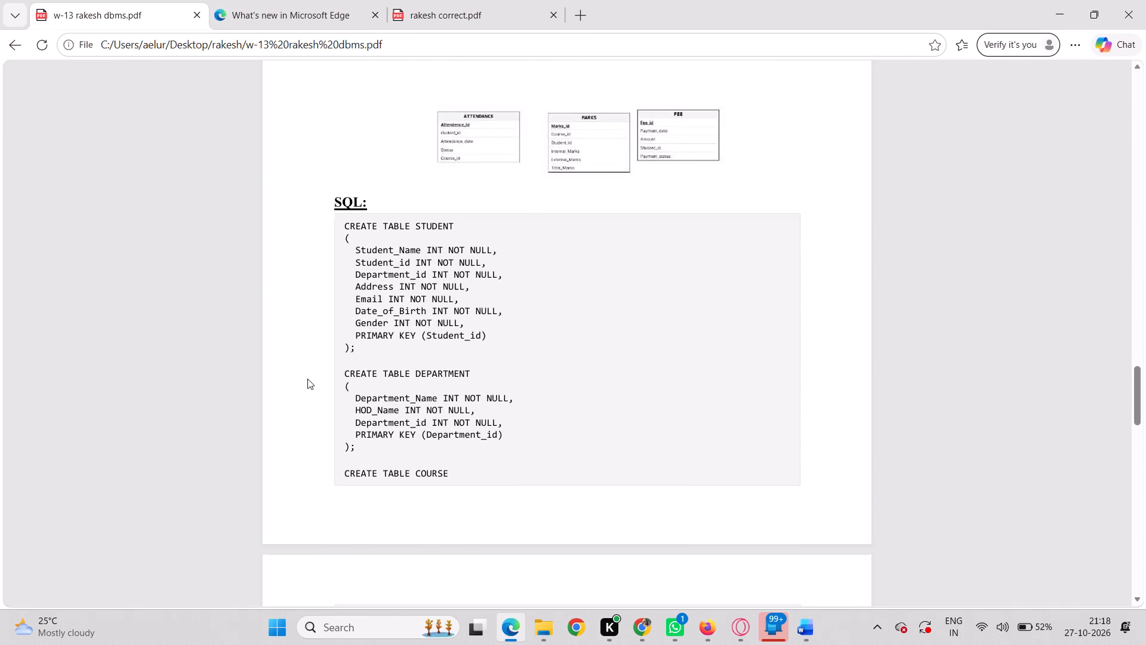
scroll(307, 379, down, 17)
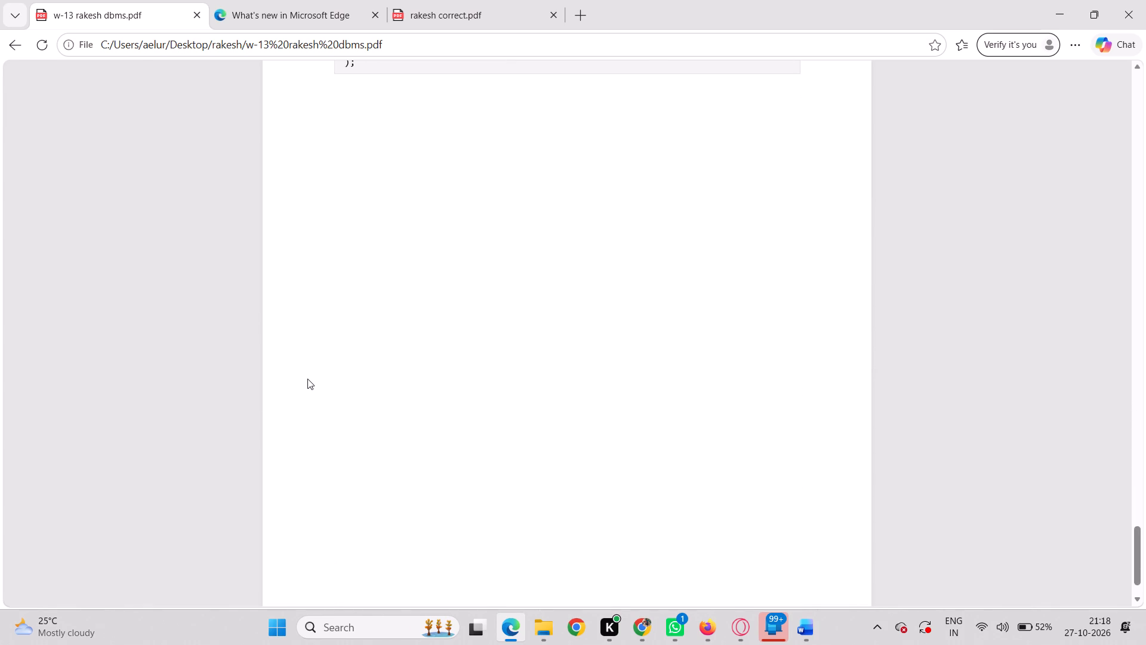
scroll(307, 379, up, 9)
Return to "rakesh correct.pdf" and recheck its first pages against the week 13 record.
click(417, 2)
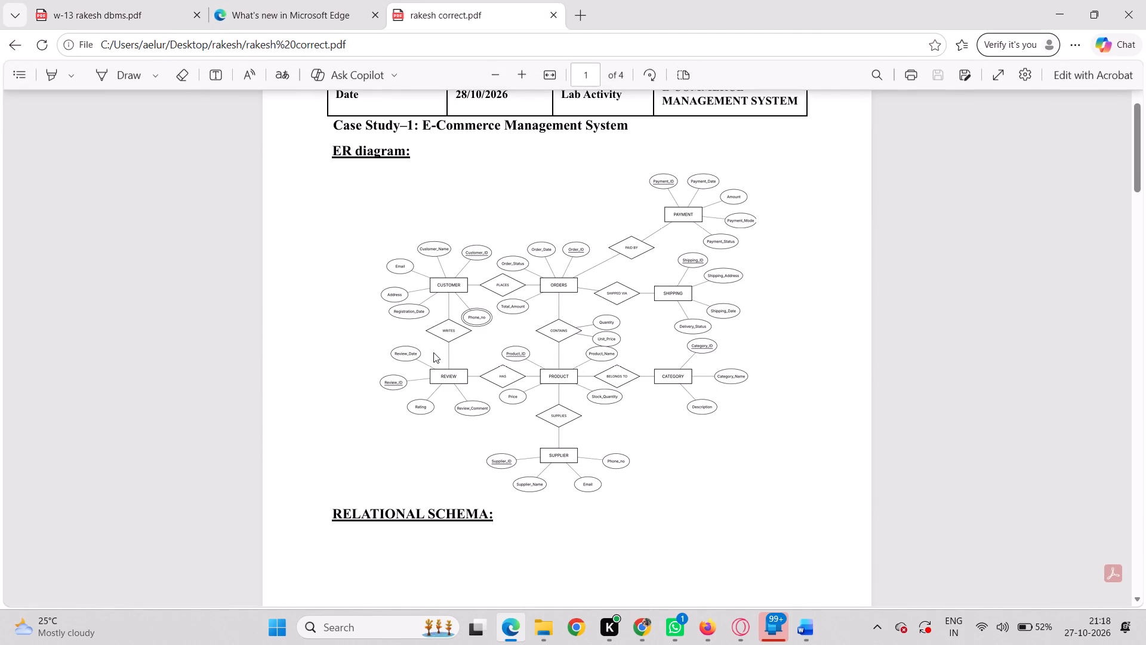
scroll(433, 352, down, 5)
scroll(433, 352, up, 3)
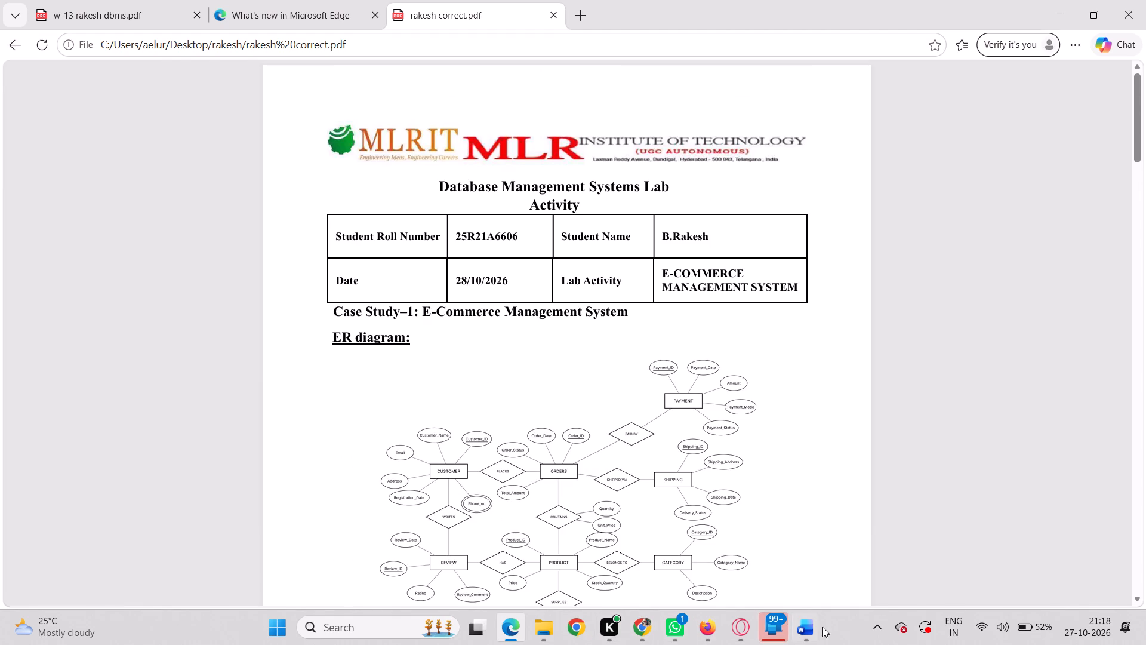
Switch to the lab_activity_rakesh_dbms_formatted Word document and insert a blank line after the "Case Study–1: E-Commerce Management System" heading.
click(1016, 576)
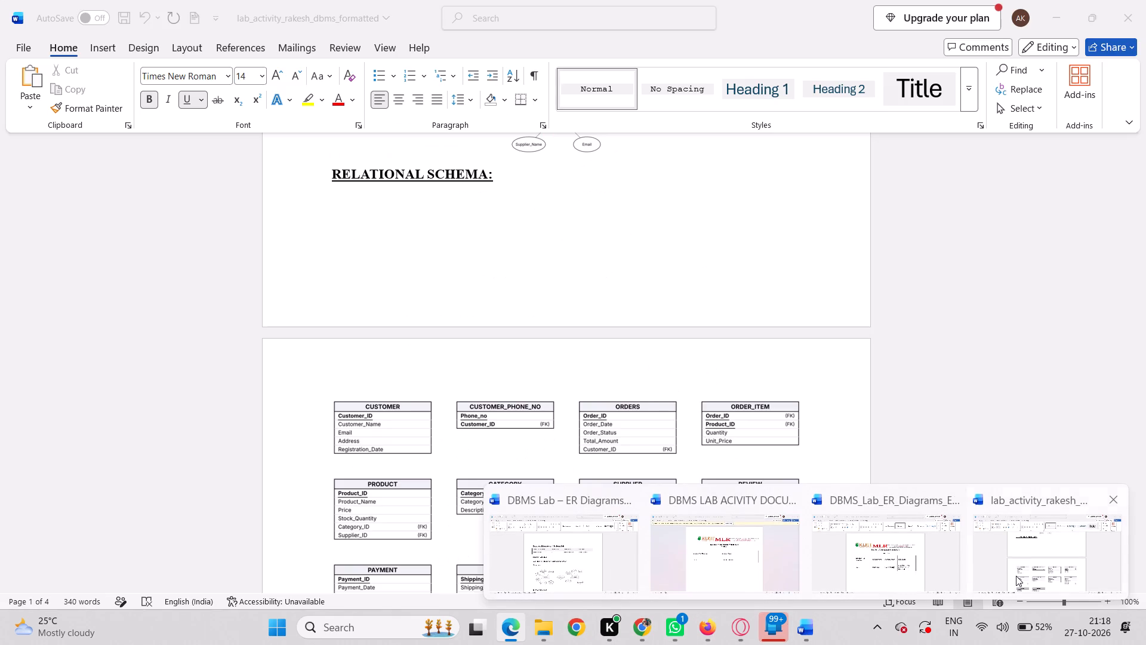
scroll(654, 370, up, 3)
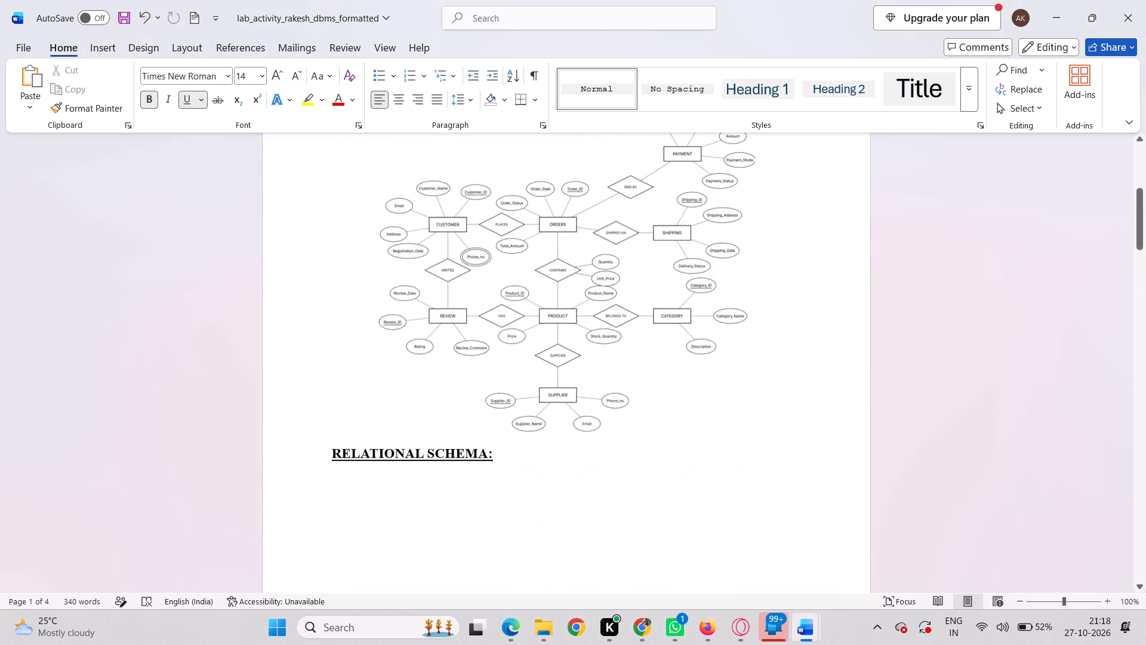
scroll(654, 370, up, 1)
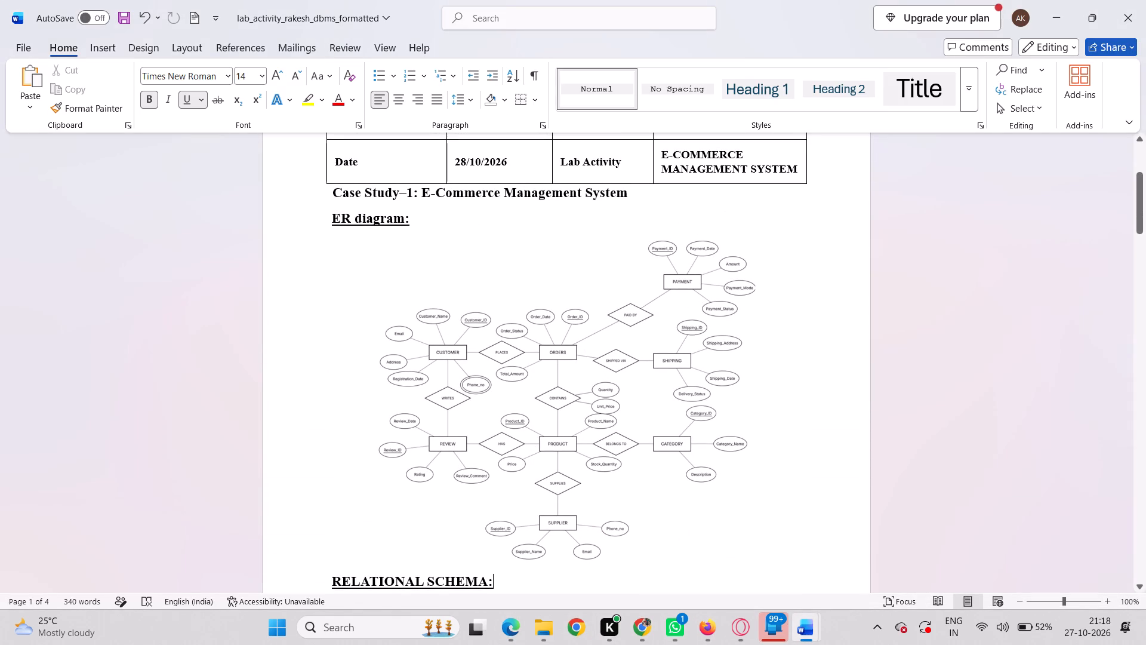
click(648, 191)
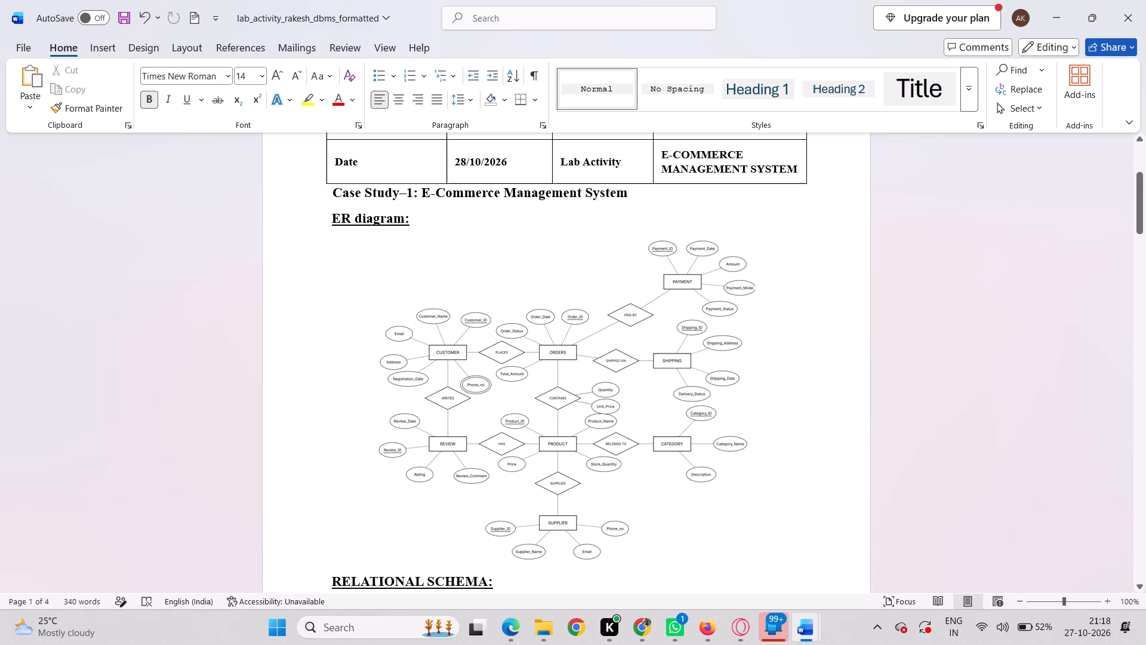
key(Return)
Insert two line breaks before the "RELATIONAL SCHEMA:" heading to move it onto page two with its tables.
scroll(648, 191, down, 2)
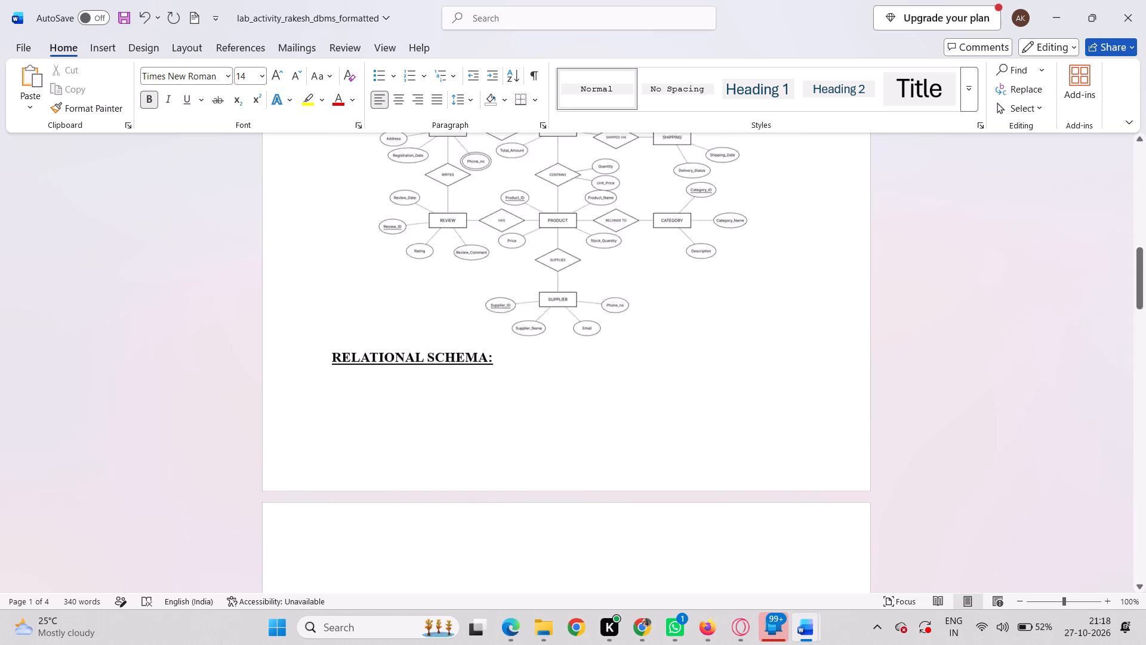
scroll(648, 191, down, 4)
scroll(612, 208, up, 1)
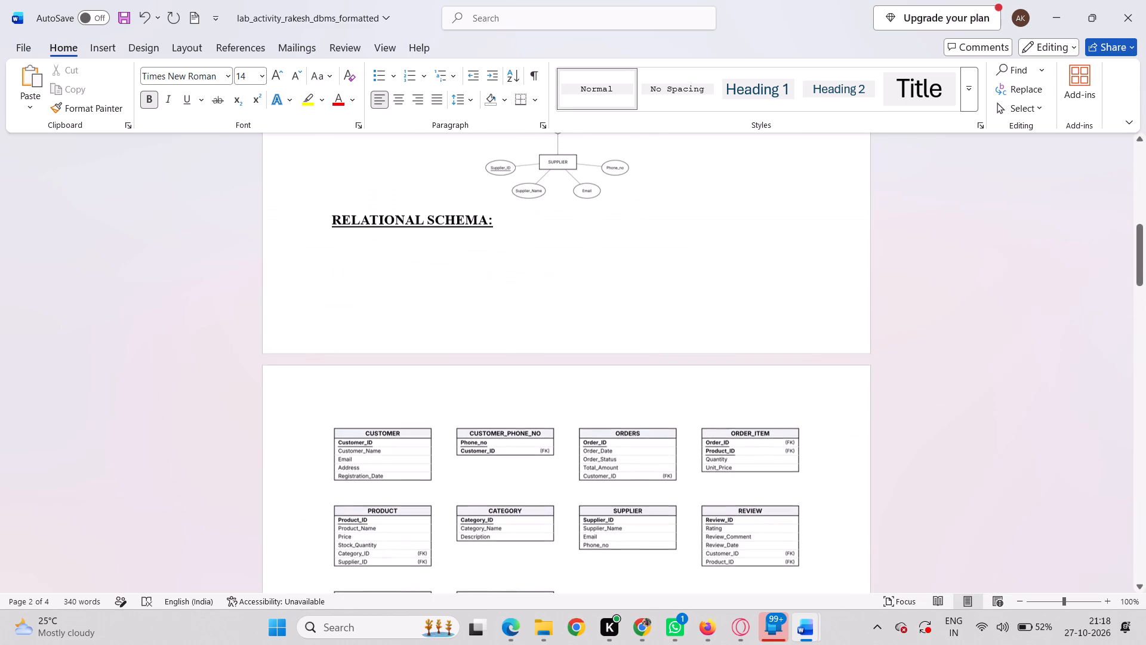
click(332, 216)
key(Return)
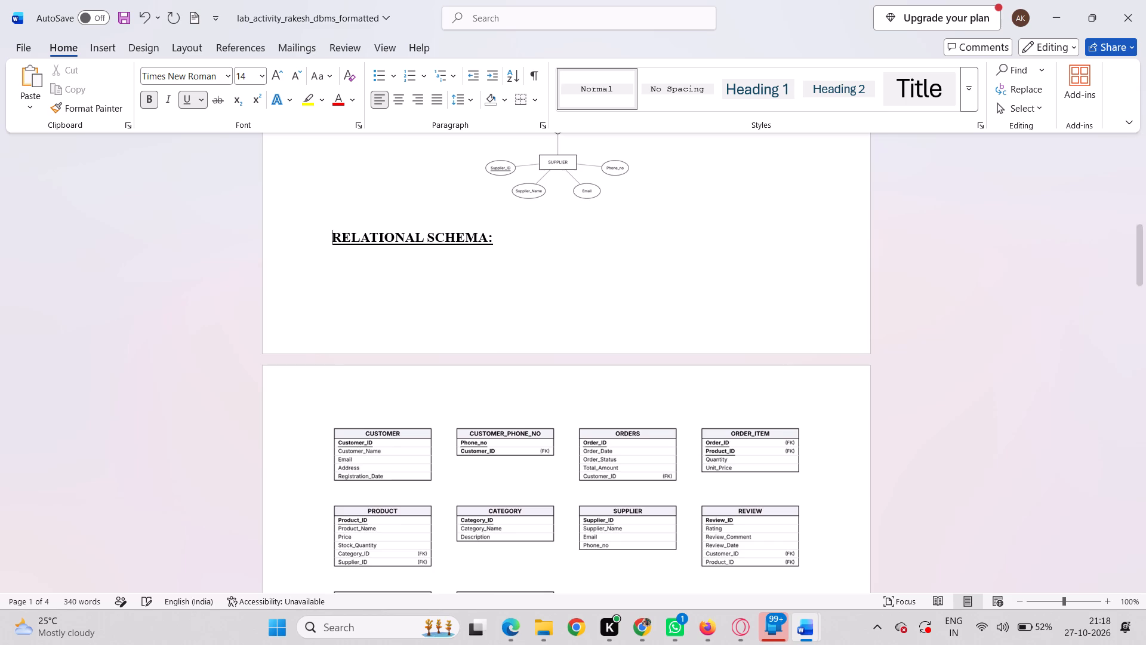
key(Return)
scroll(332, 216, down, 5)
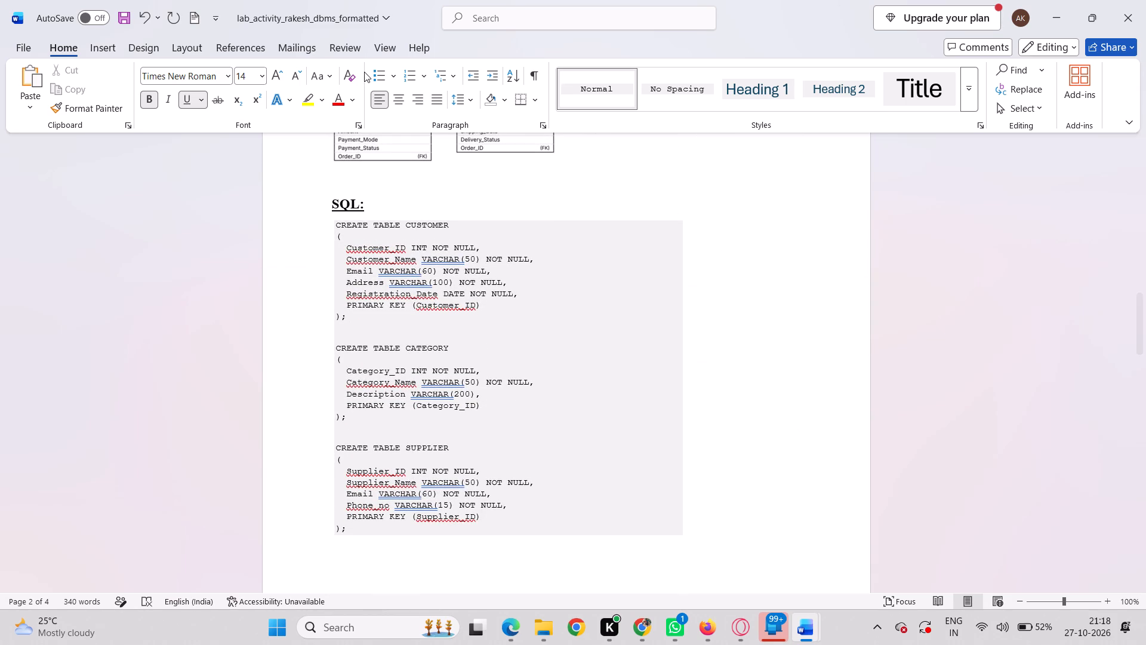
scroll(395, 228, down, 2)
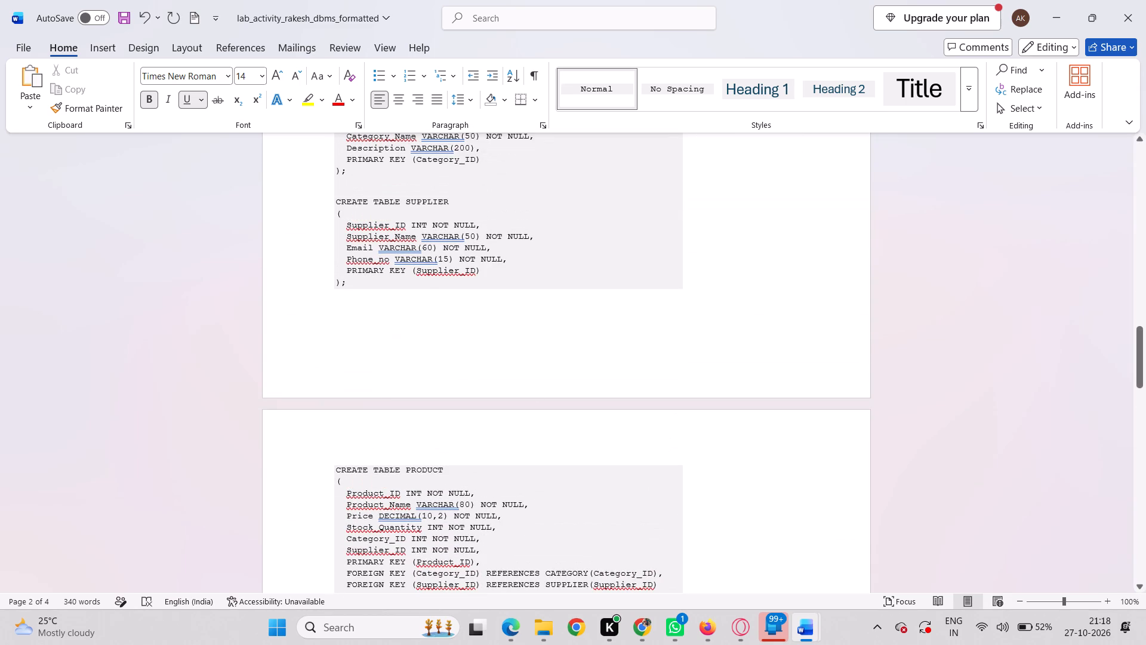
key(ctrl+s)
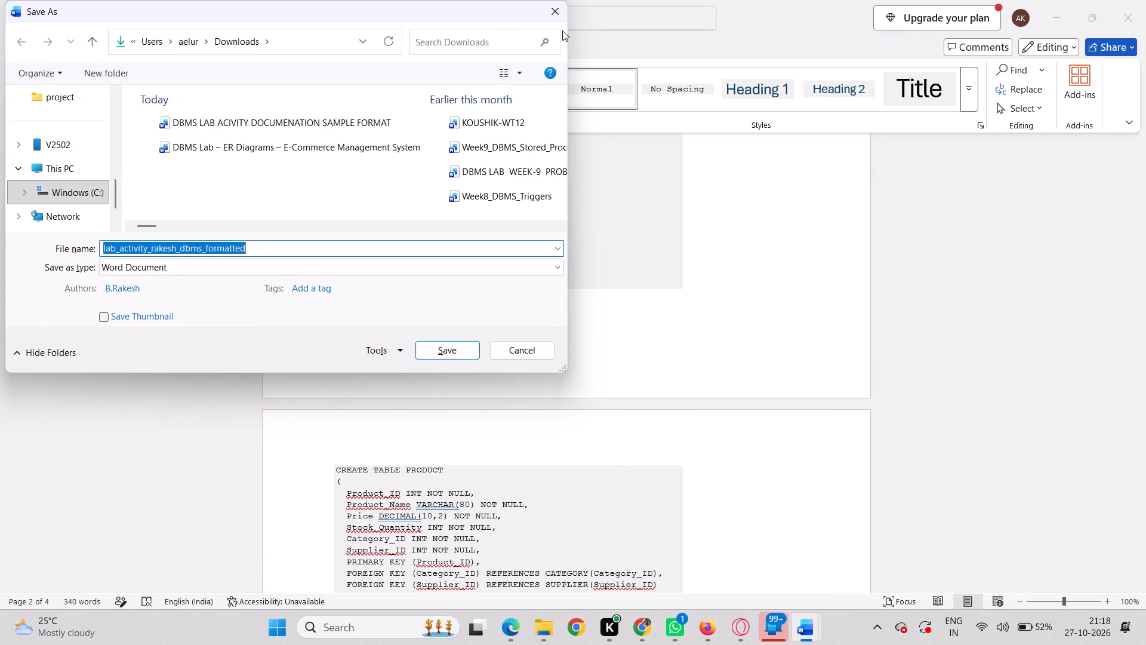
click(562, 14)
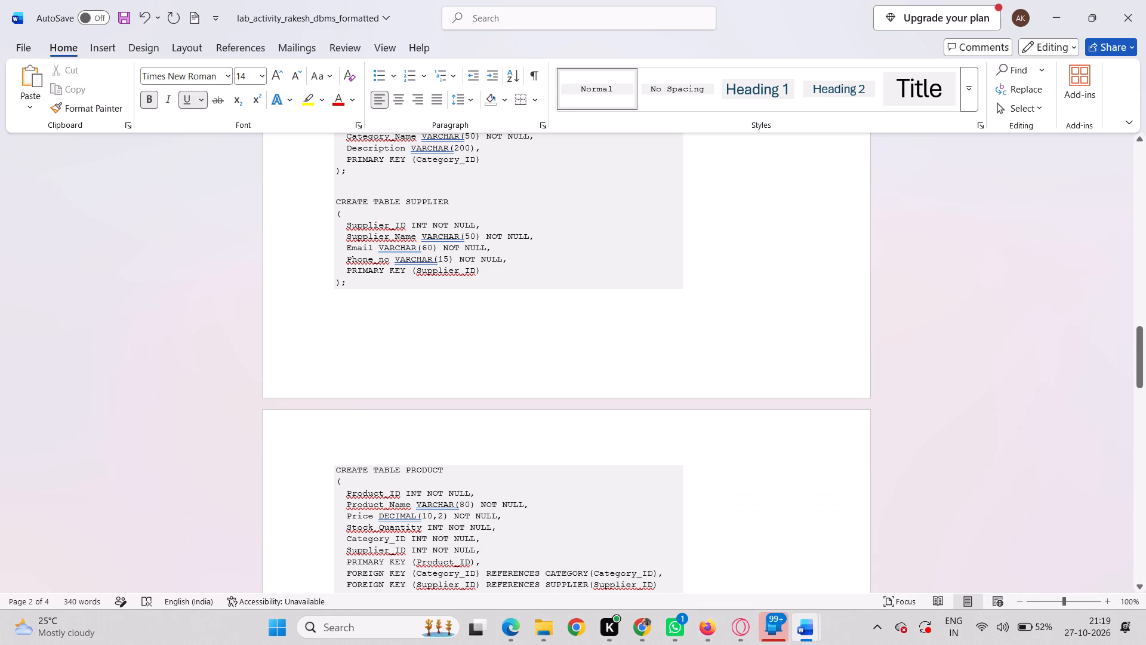
Switch to Edge and examine the layout of the SQL, relational schema and ER diagram pages in "w-13 rakesh dbms.pdf".
click(1065, 1)
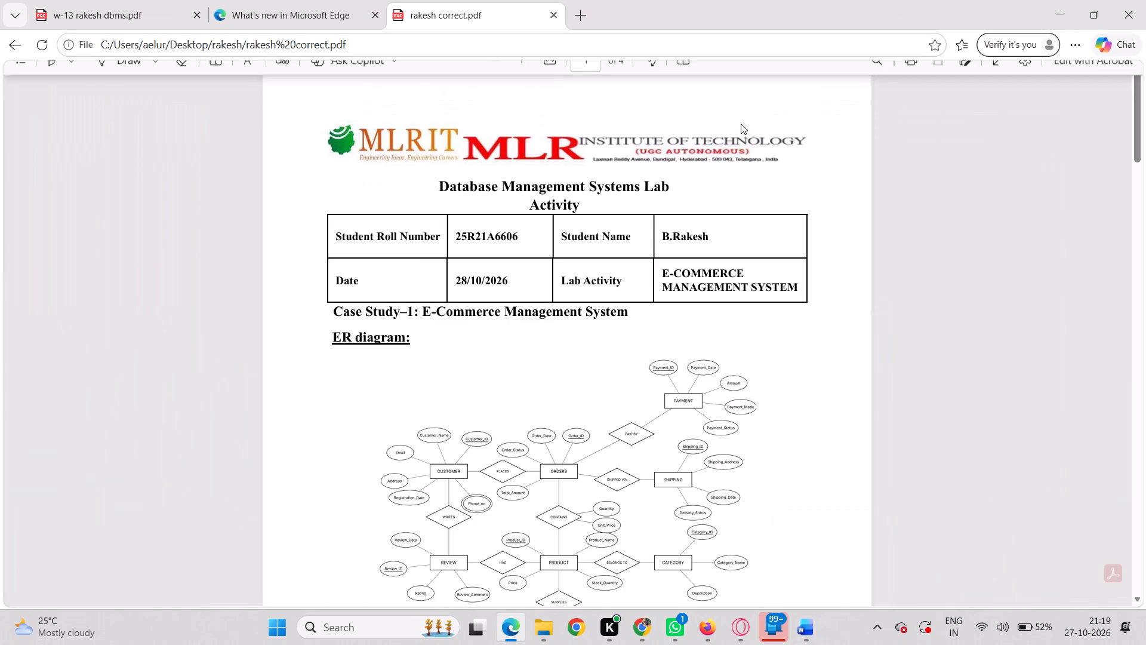
click(57, 4)
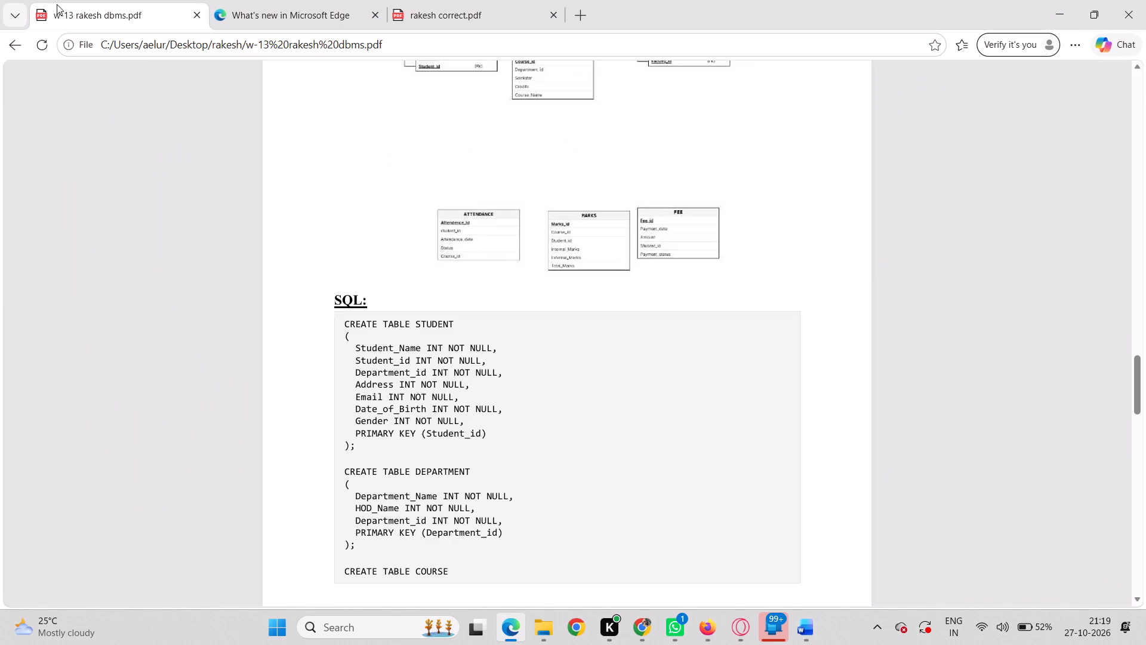
scroll(324, 258, down, 2)
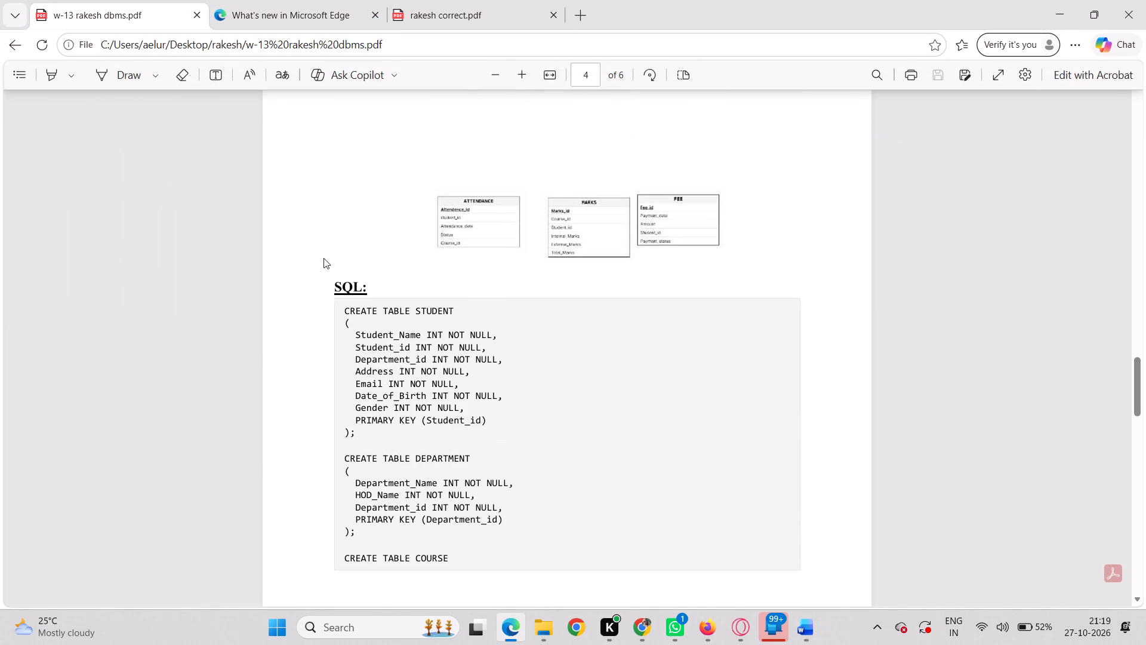
scroll(324, 258, down, 4)
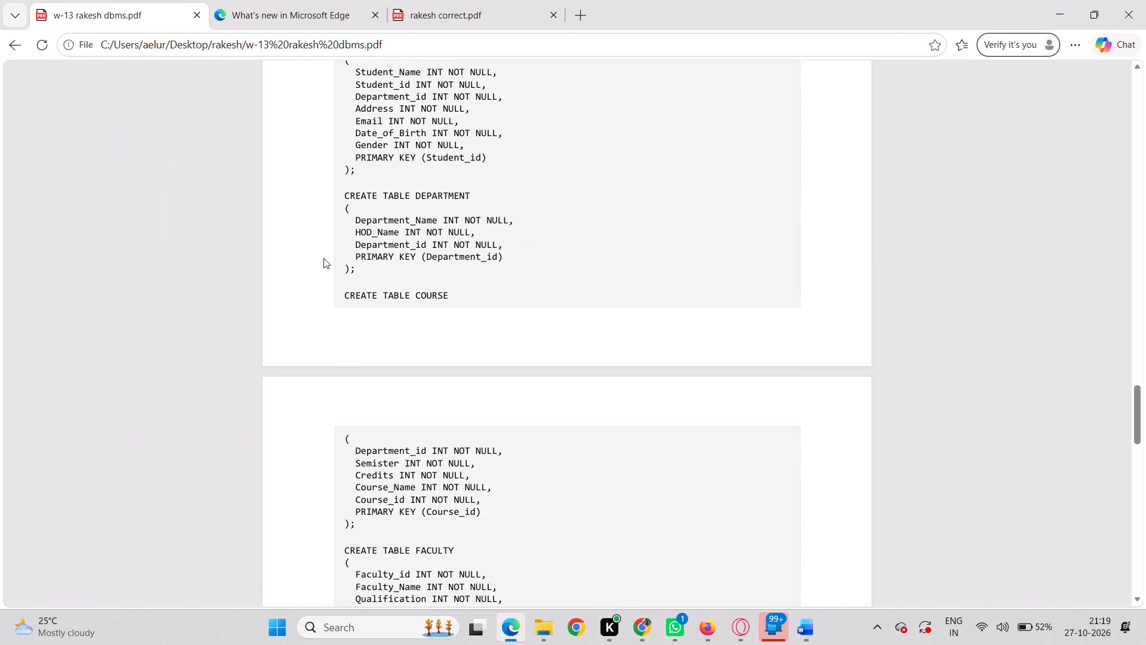
scroll(324, 258, down, 5)
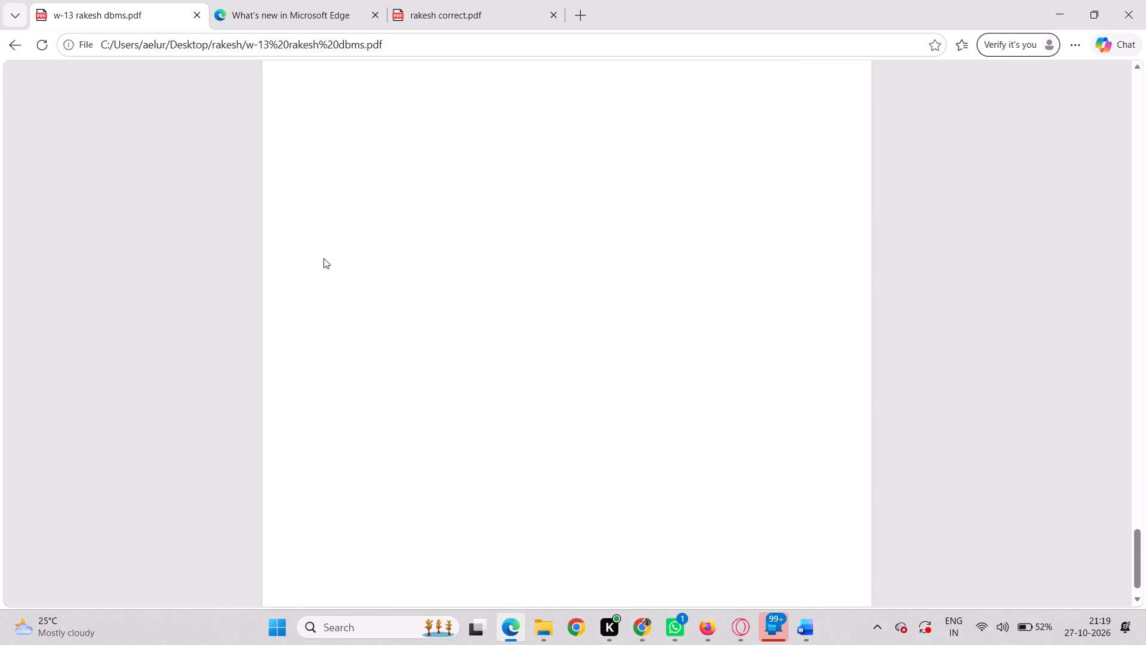
scroll(324, 258, down, 2)
scroll(324, 258, up, 7)
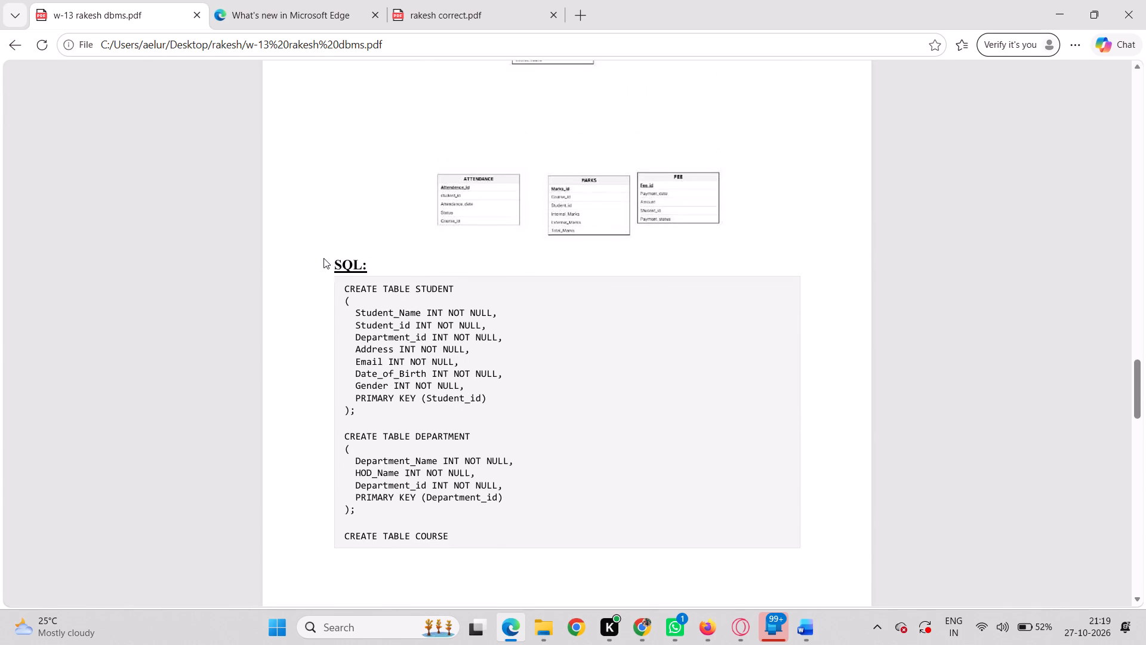
scroll(324, 258, up, 7)
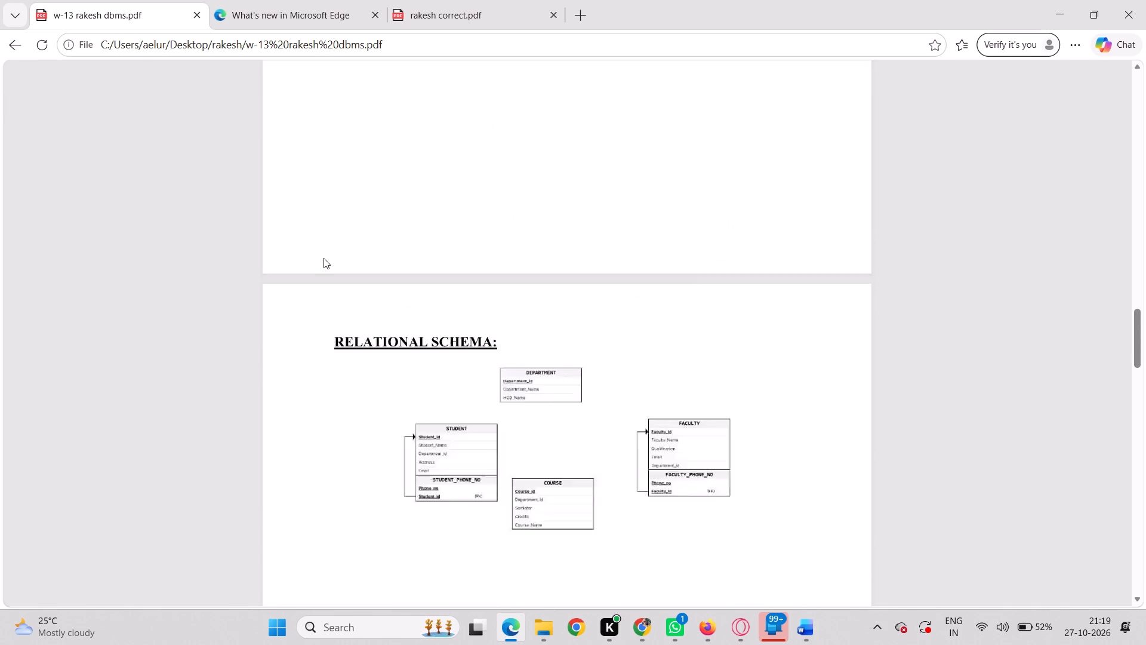
scroll(324, 258, up, 3)
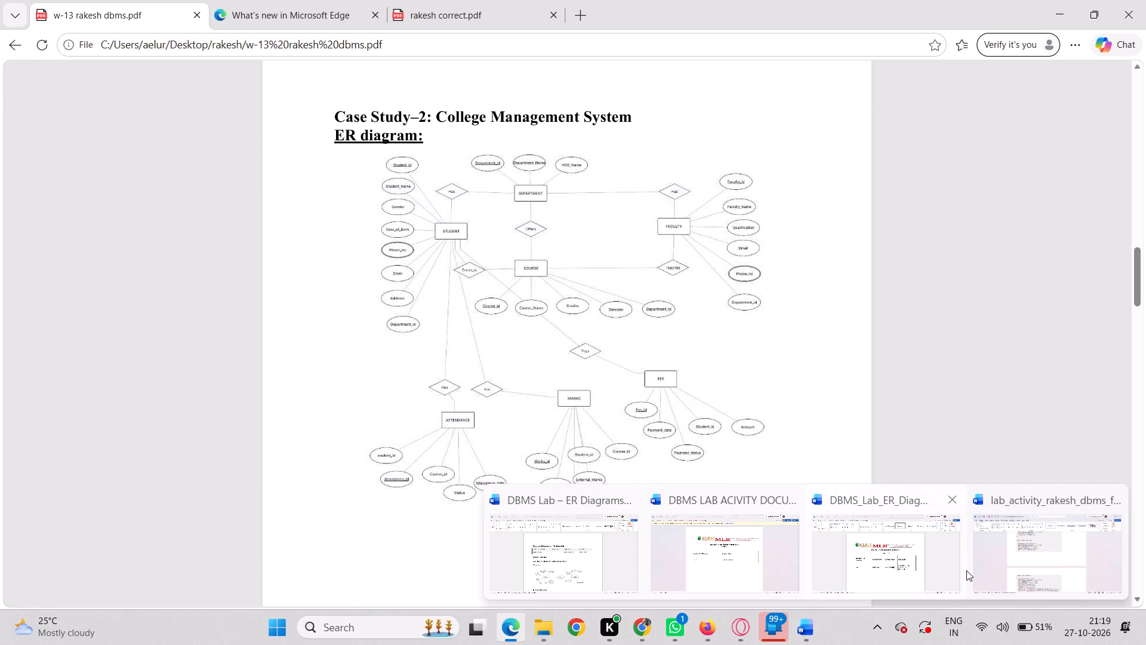
Recheck the spacing between the relational schema tables and the SQL section of the College Management System case study in the week 13 PDF.
click(1028, 561)
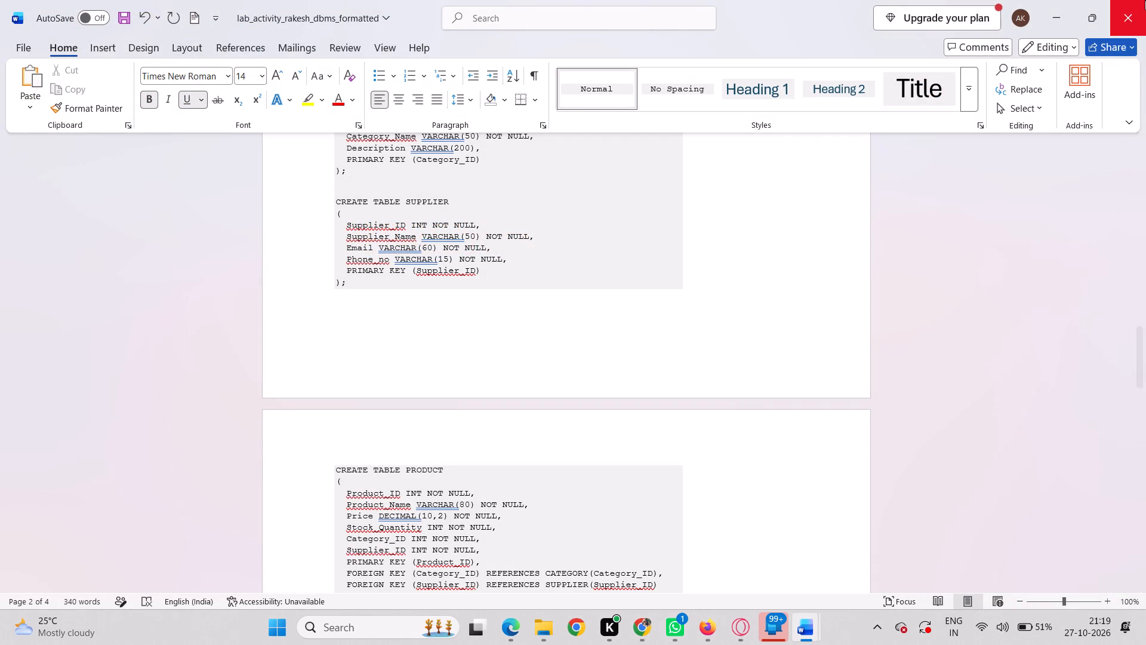
click(1055, 0)
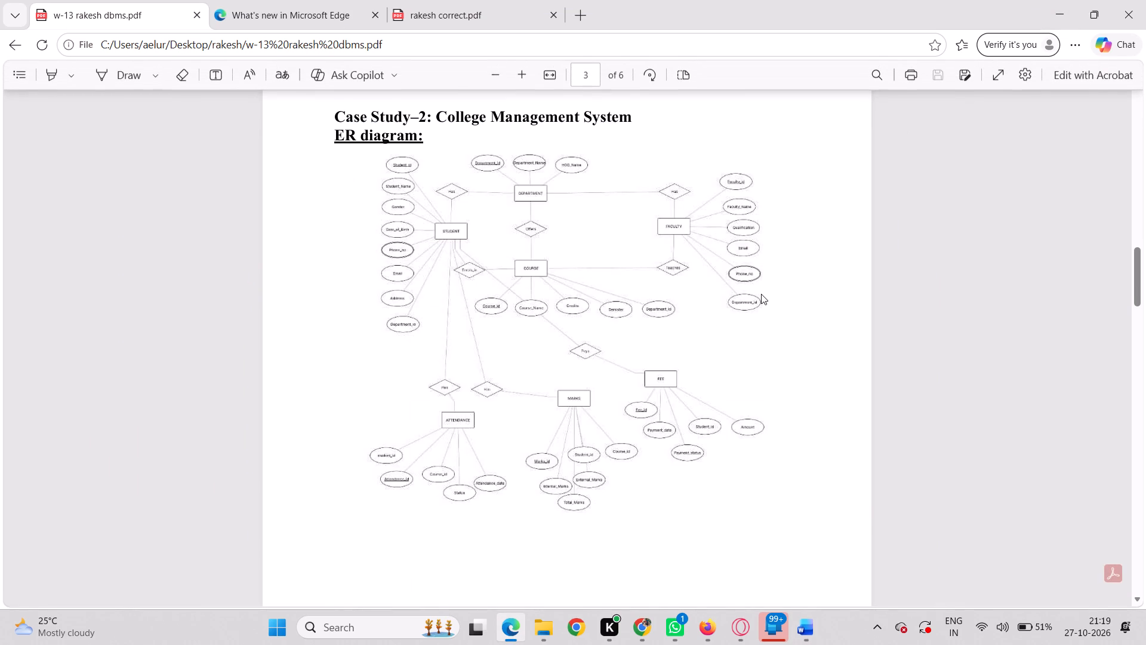
scroll(761, 294, down, 6)
scroll(761, 294, right, 2)
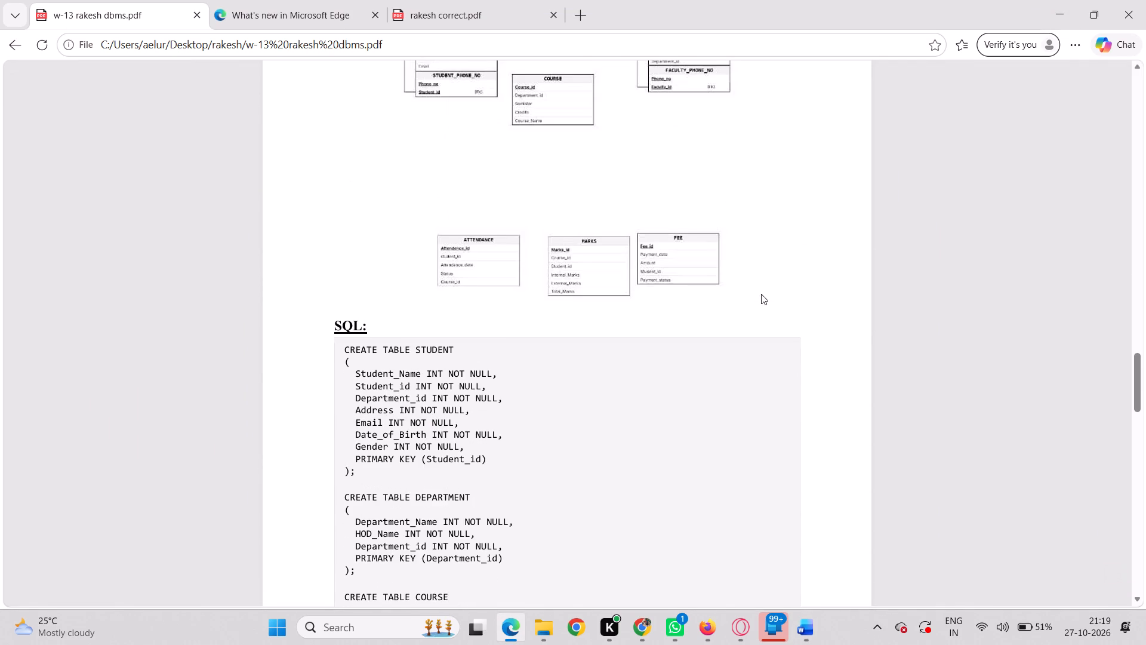
scroll(761, 294, right, 1)
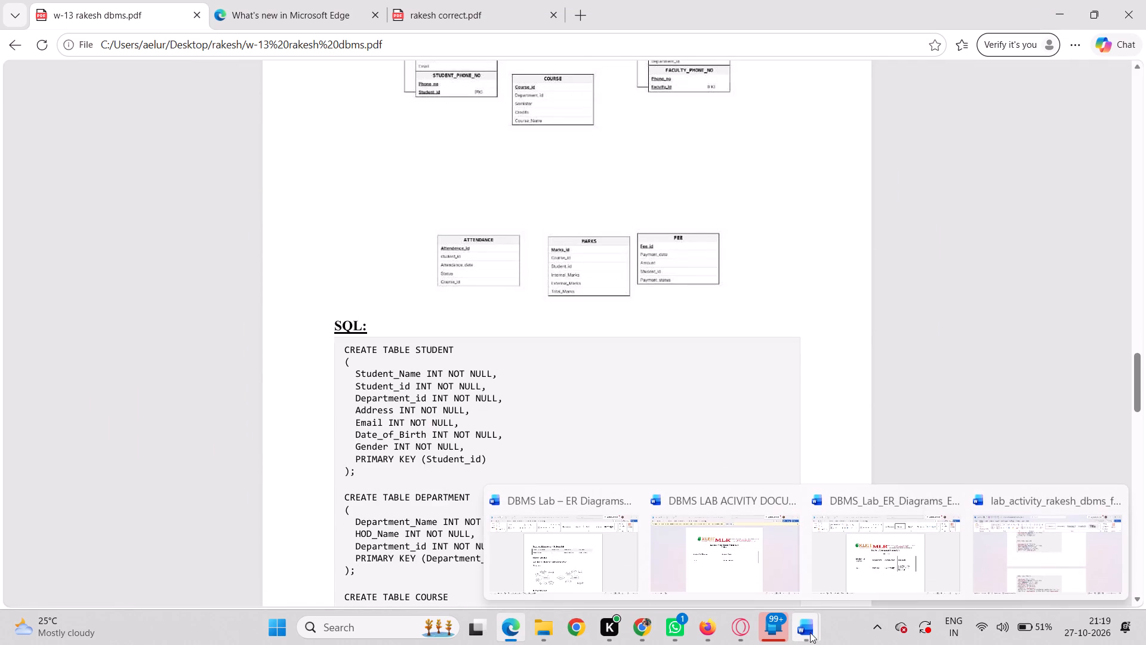
Switch back to the lab_activity_rakesh_dbms_formatted Word document and review the layout of its relational schema and SQL sections.
click(1023, 573)
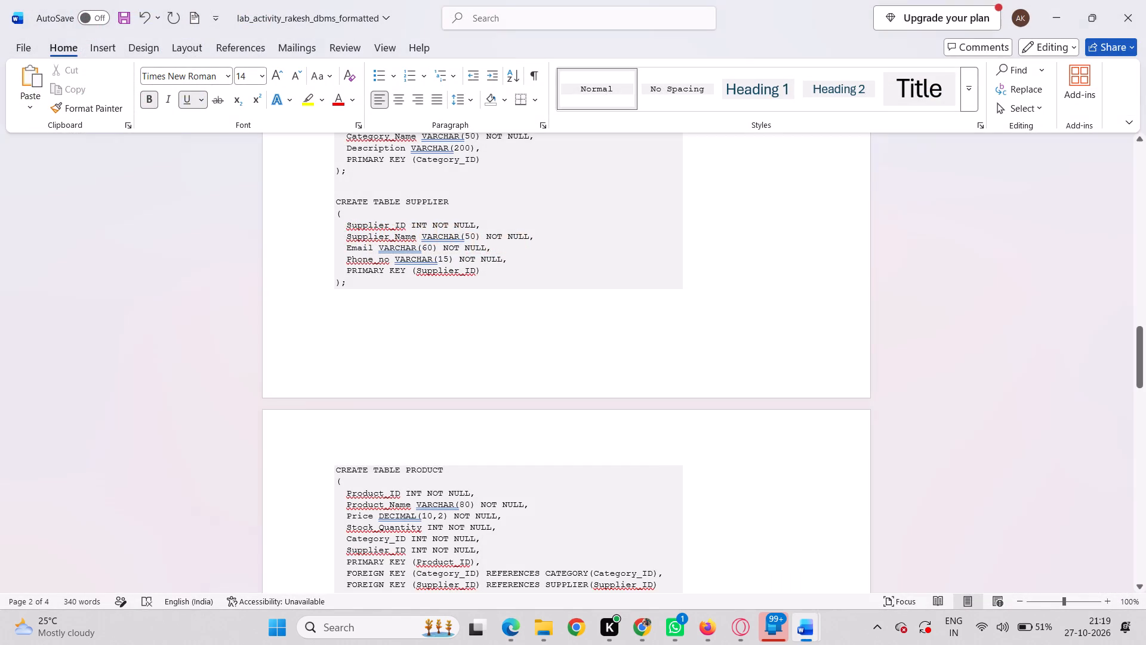
scroll(751, 422, up, 5)
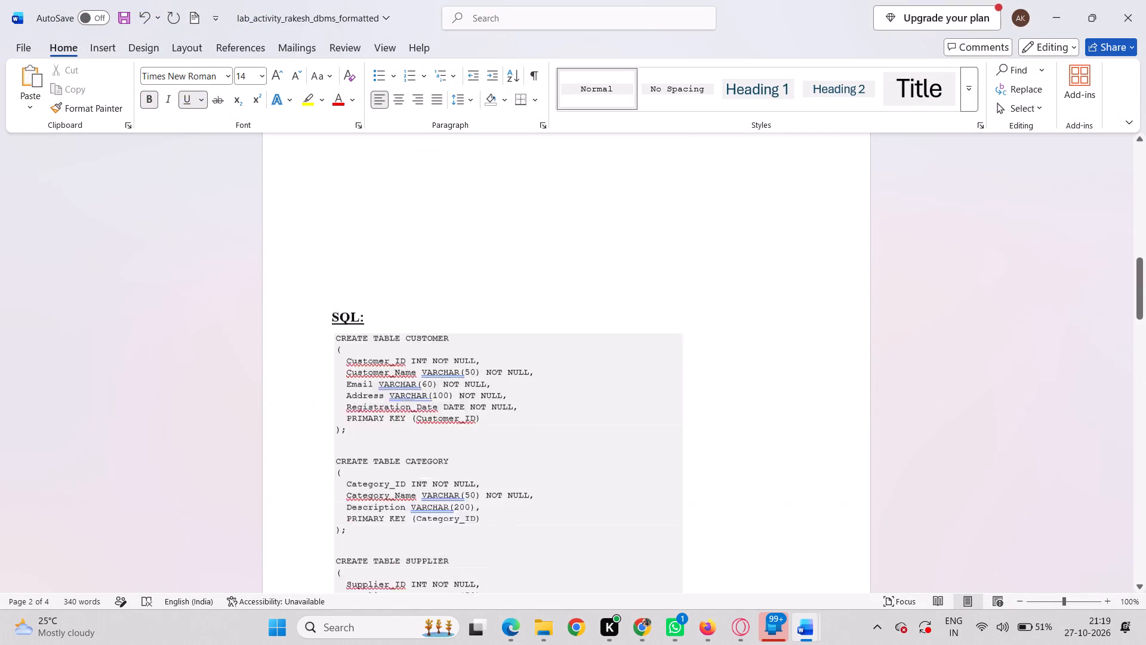
scroll(751, 422, up, 2)
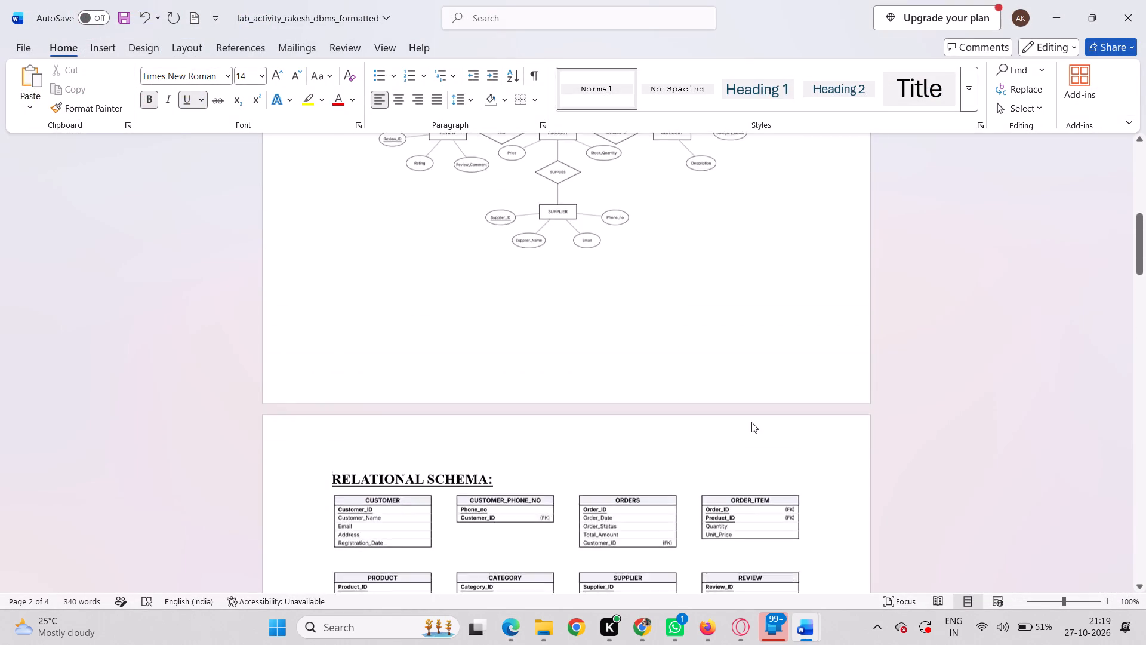
scroll(751, 422, down, 2)
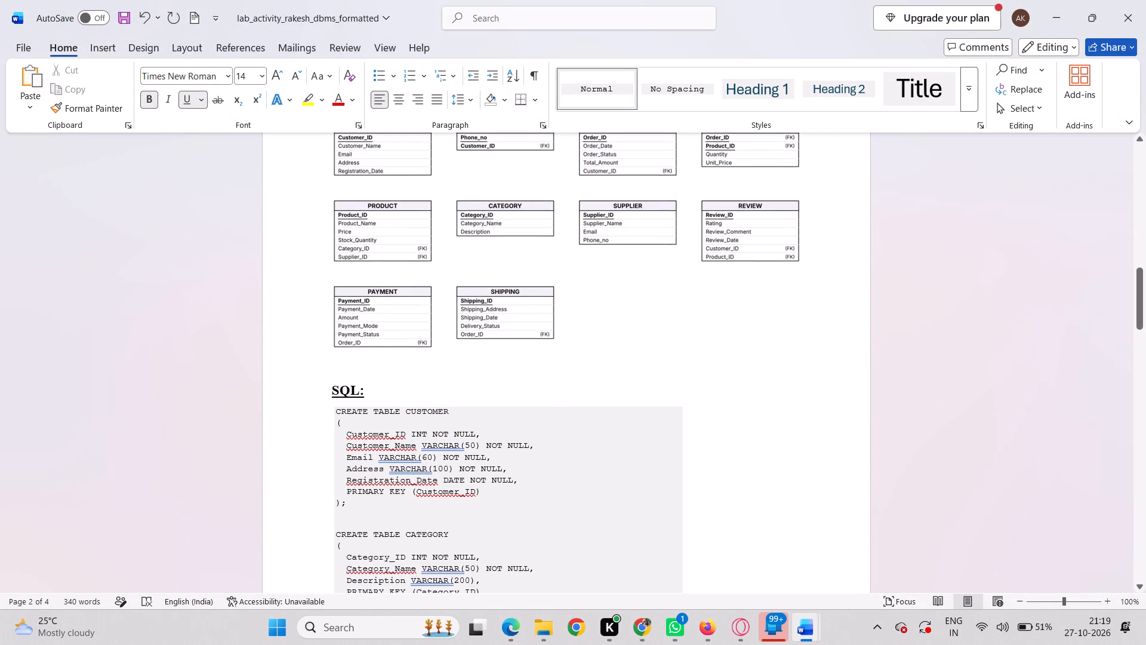
scroll(657, 385, up, 3)
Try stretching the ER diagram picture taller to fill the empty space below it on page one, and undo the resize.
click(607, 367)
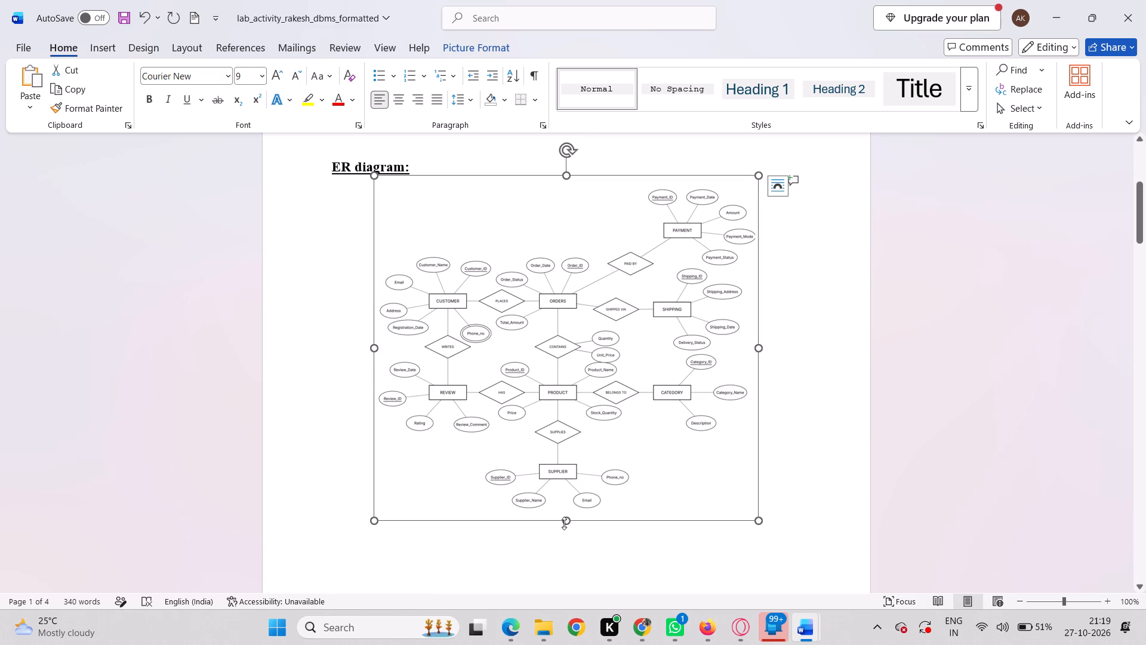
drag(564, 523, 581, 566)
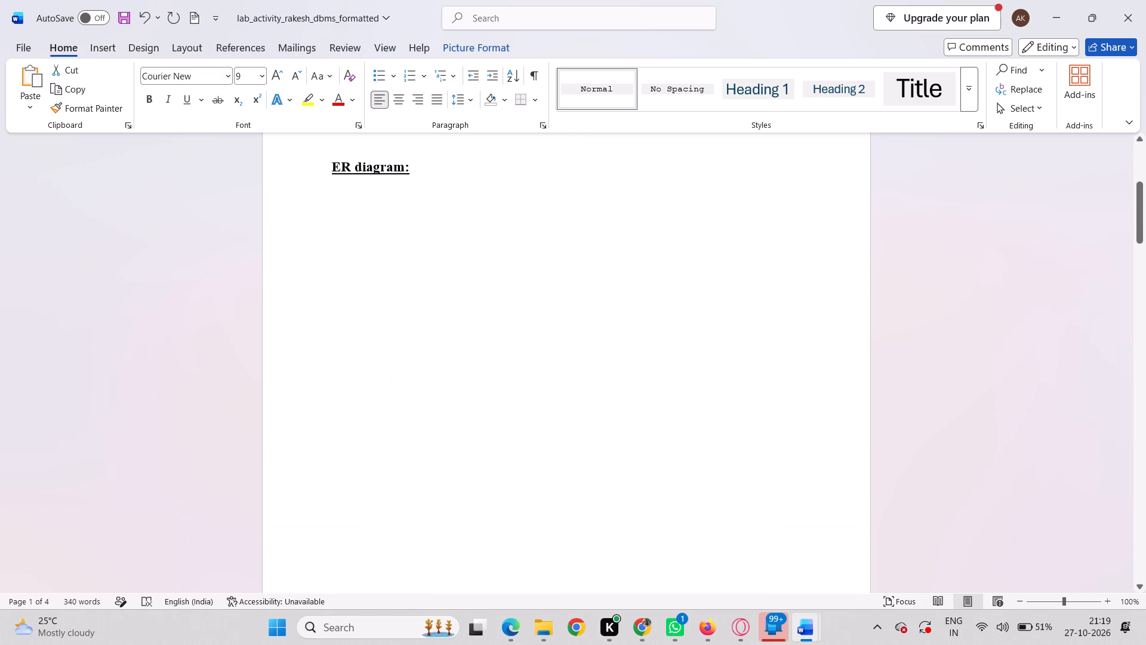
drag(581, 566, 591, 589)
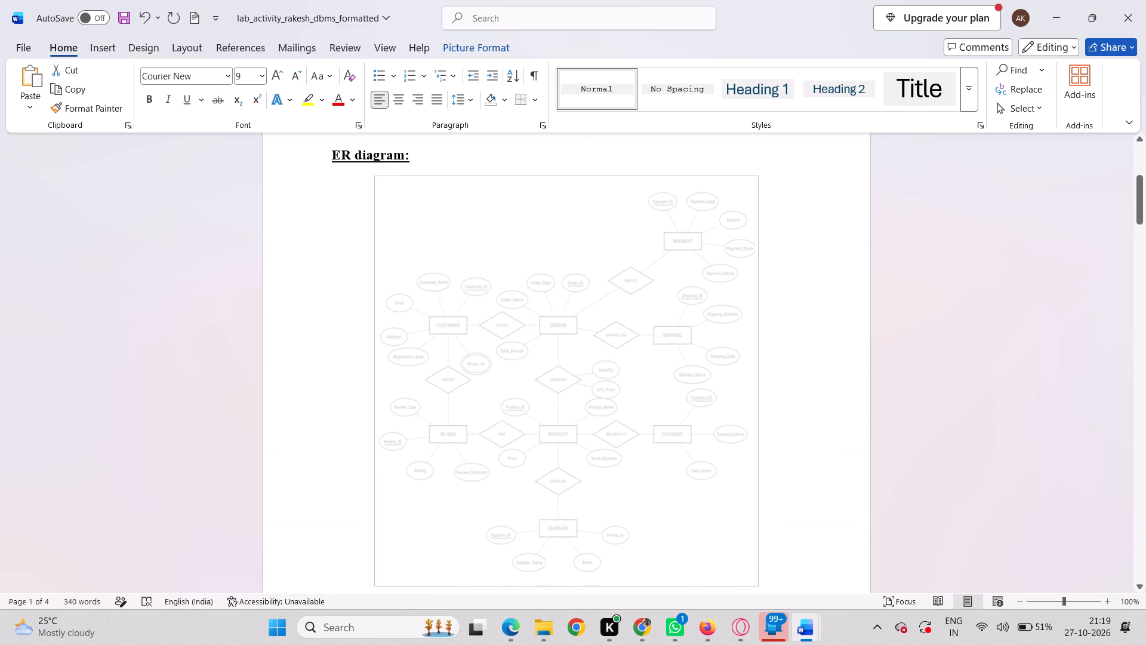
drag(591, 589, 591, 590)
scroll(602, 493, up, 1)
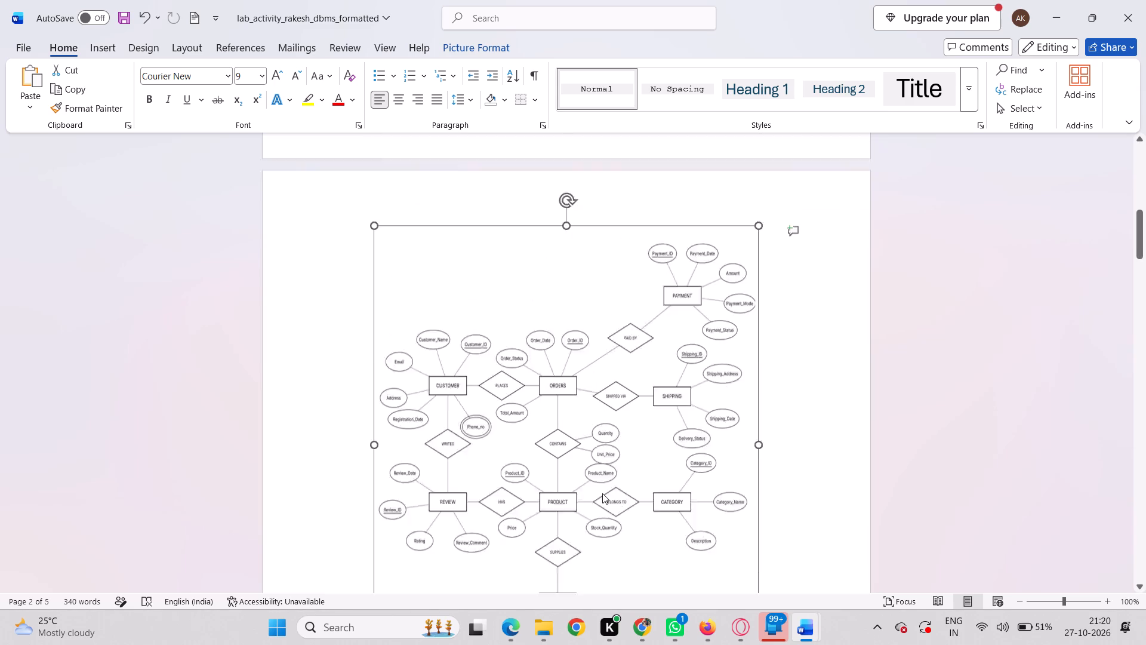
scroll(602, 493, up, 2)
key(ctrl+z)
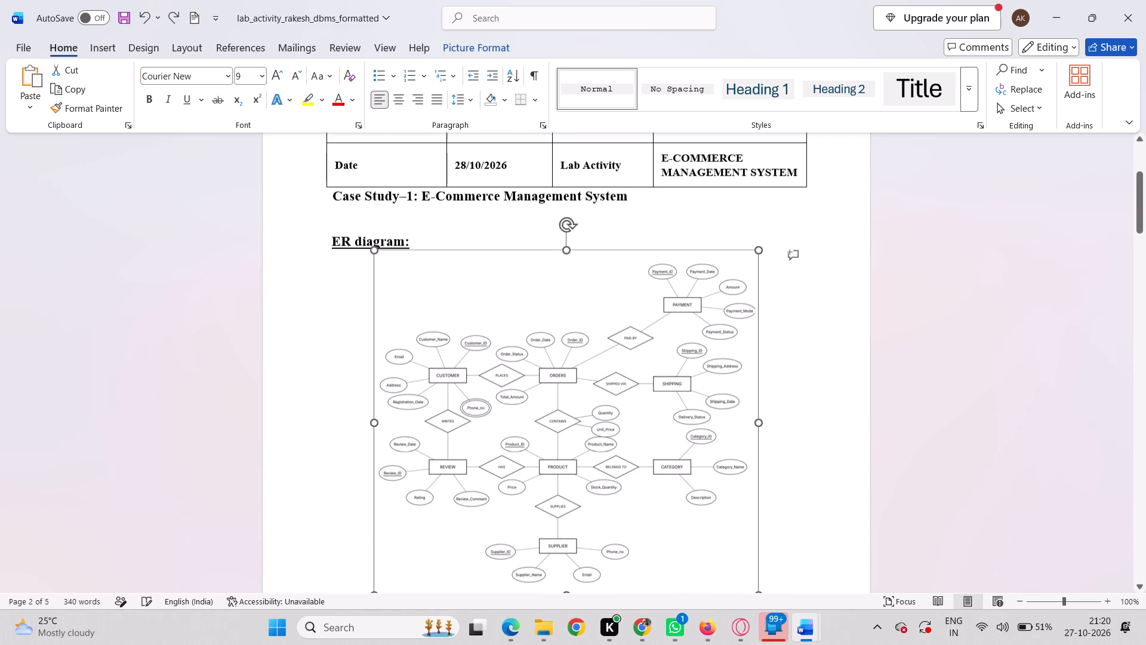
Stretch the ER diagram picture slightly taller from its bottom edge, keeping it on page one beneath its heading.
scroll(608, 377, down, 1)
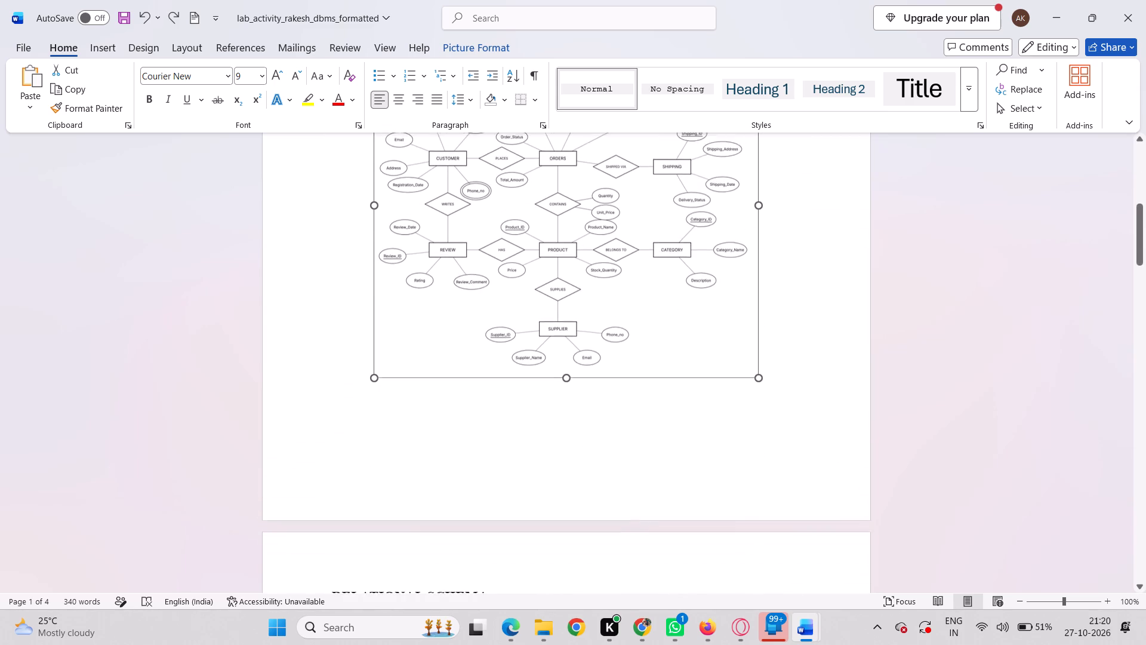
scroll(608, 377, down, 1)
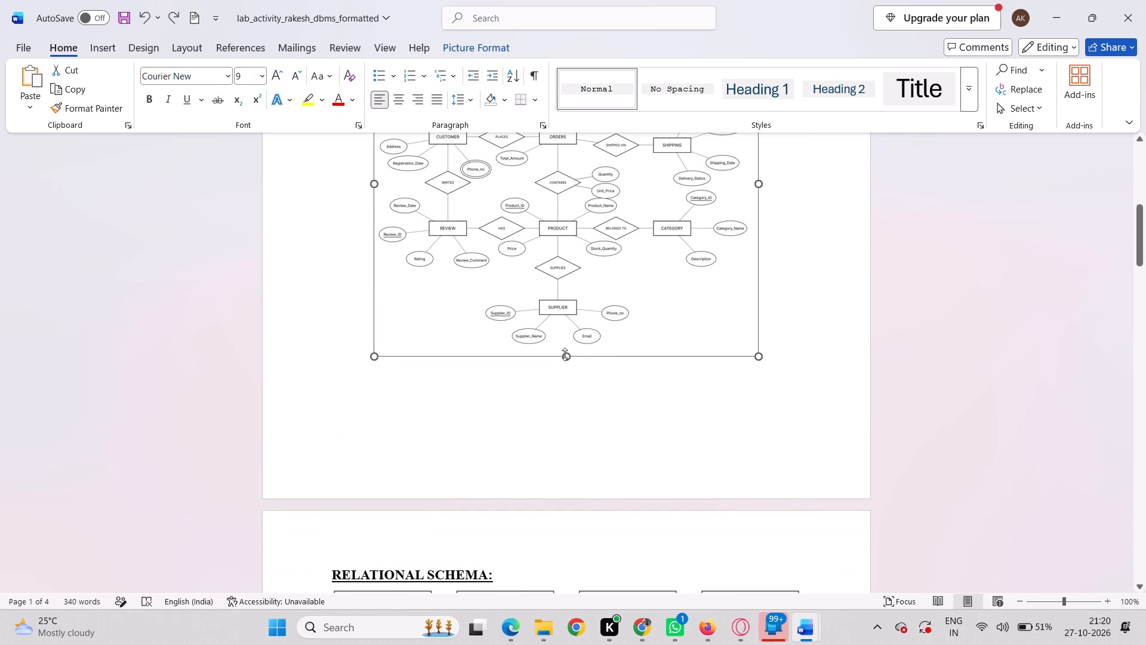
drag(564, 355, 566, 374)
scroll(566, 374, up, 2)
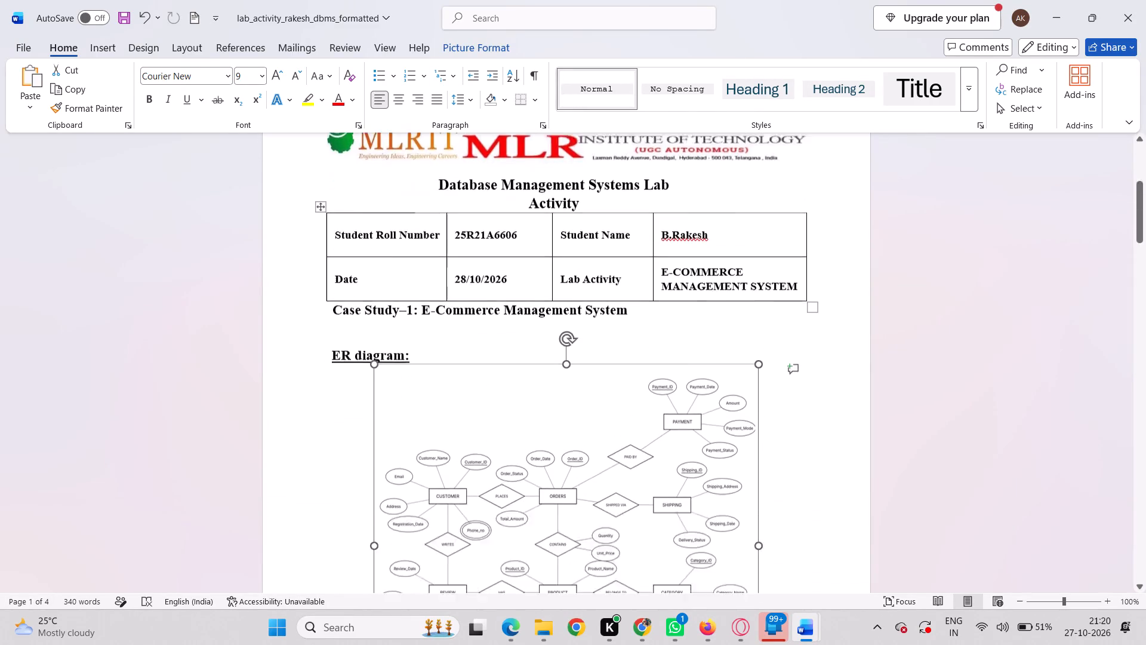
Stretch the ER diagram picture on page one slightly wider from its right edge, keeping its height.
scroll(566, 374, up, 2)
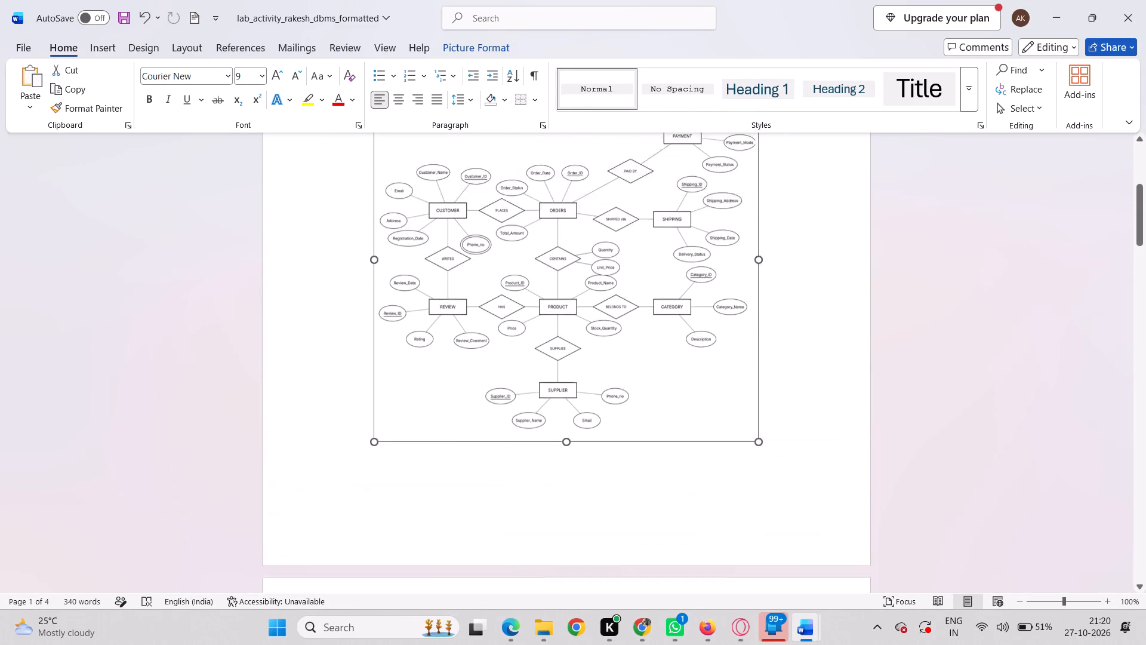
scroll(566, 374, up, 2)
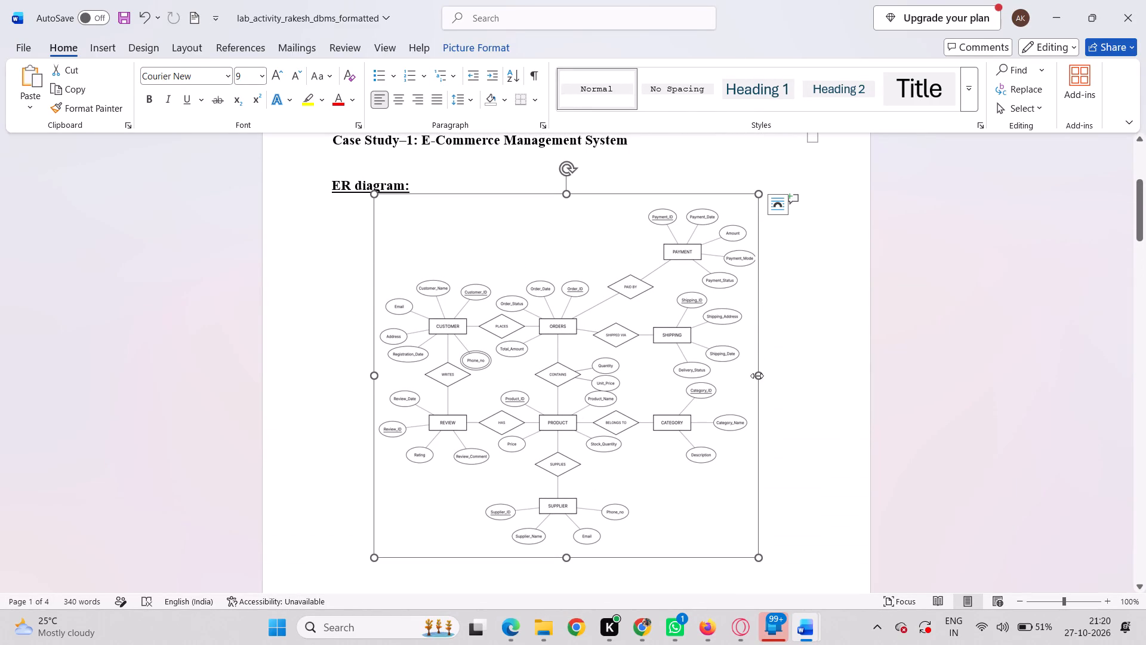
right_drag(757, 376, 780, 379)
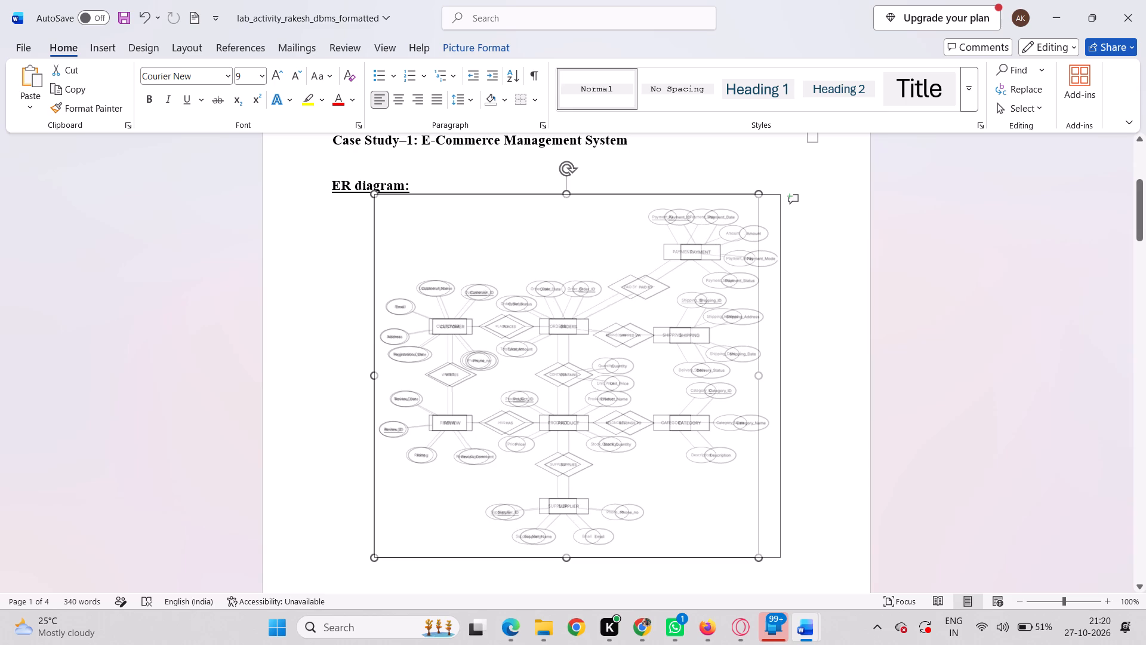
right_drag(780, 379, 788, 381)
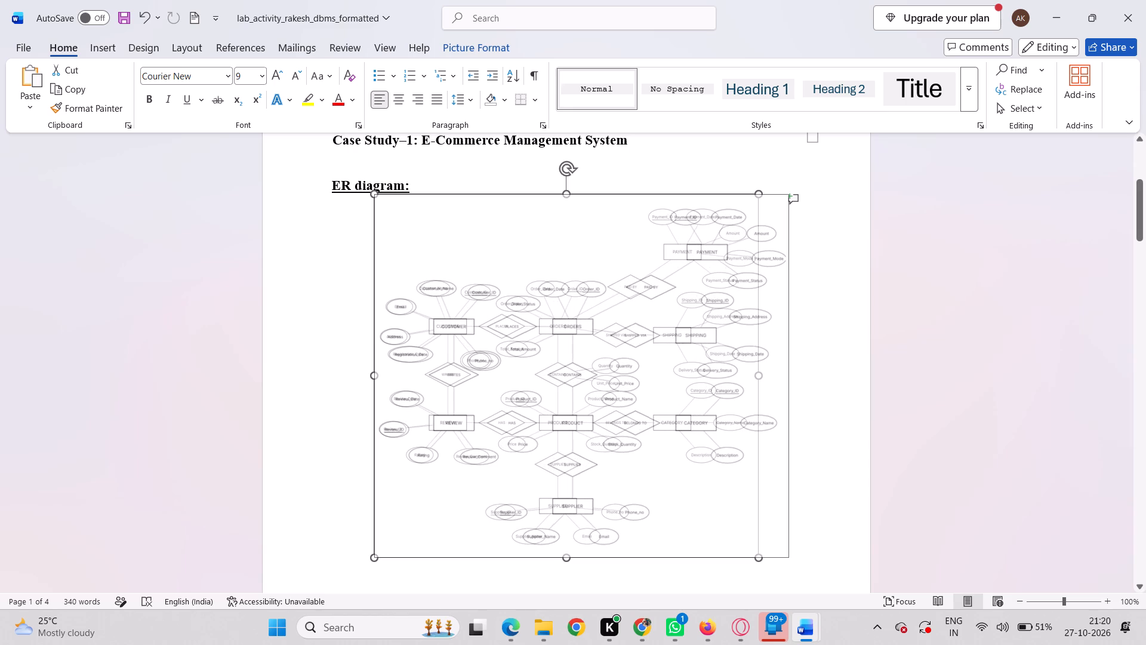
right_drag(788, 381, 787, 381)
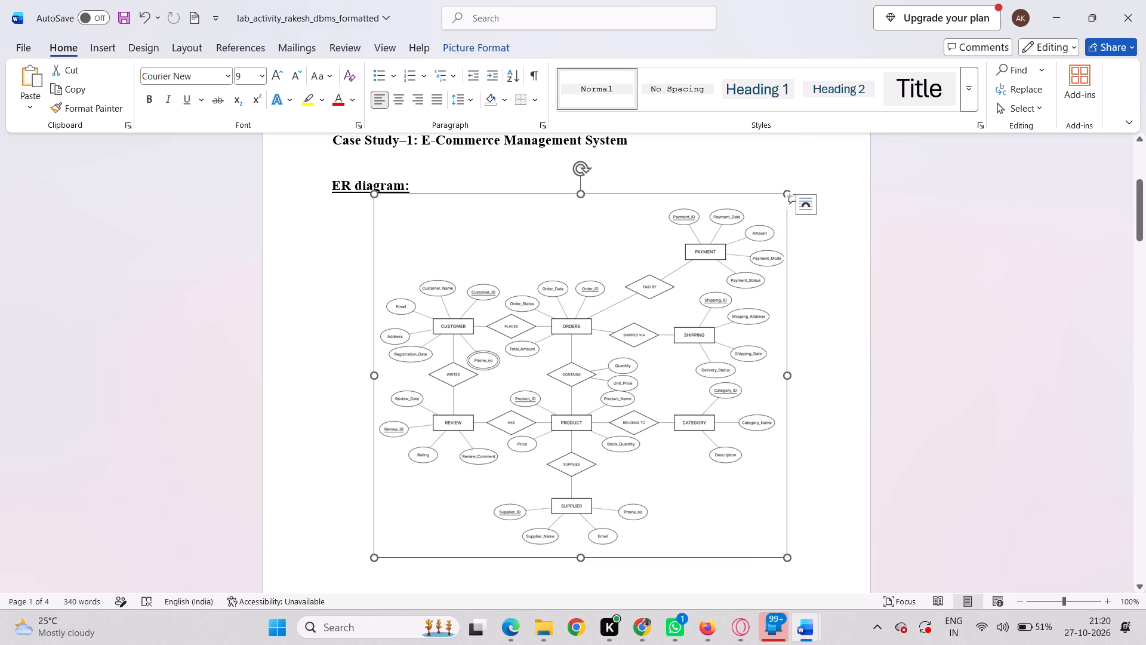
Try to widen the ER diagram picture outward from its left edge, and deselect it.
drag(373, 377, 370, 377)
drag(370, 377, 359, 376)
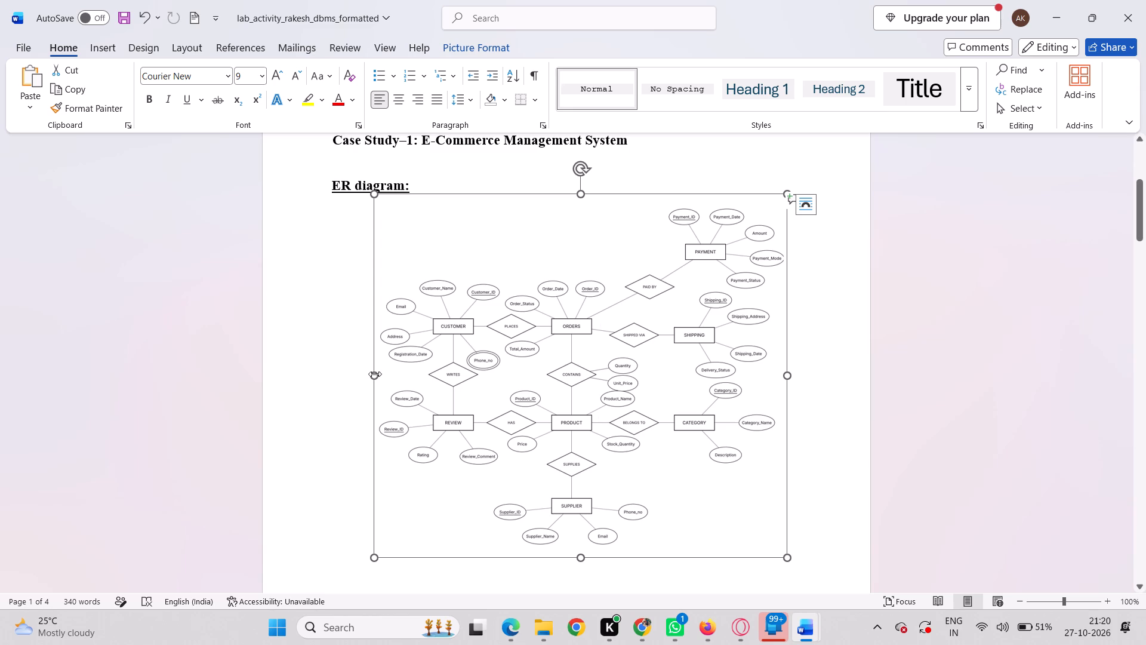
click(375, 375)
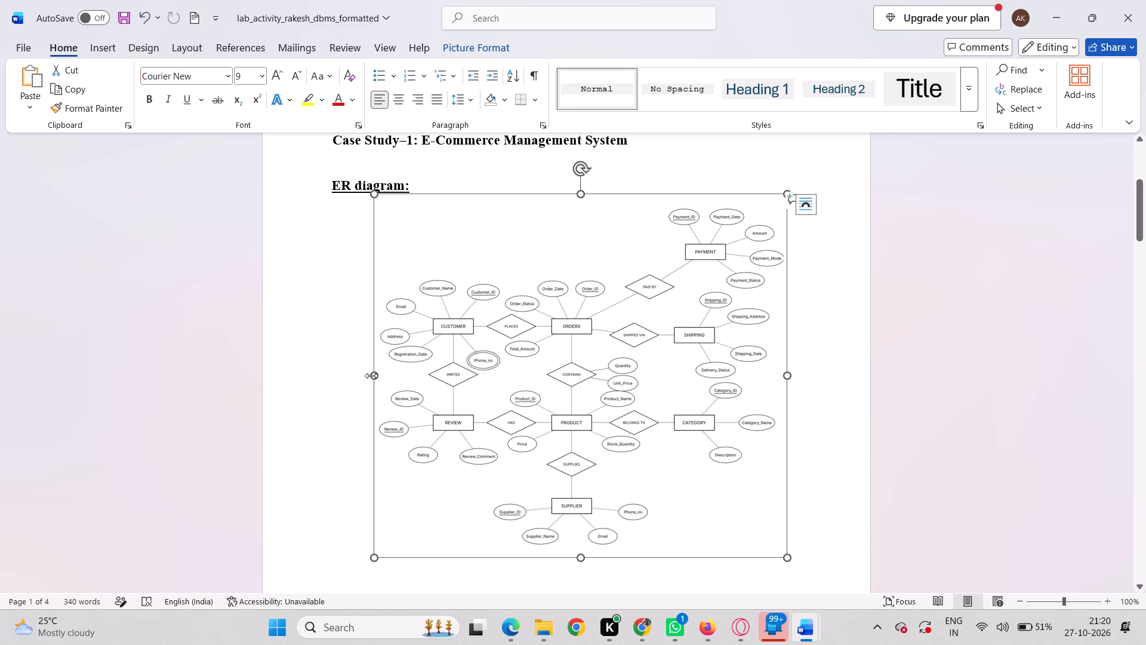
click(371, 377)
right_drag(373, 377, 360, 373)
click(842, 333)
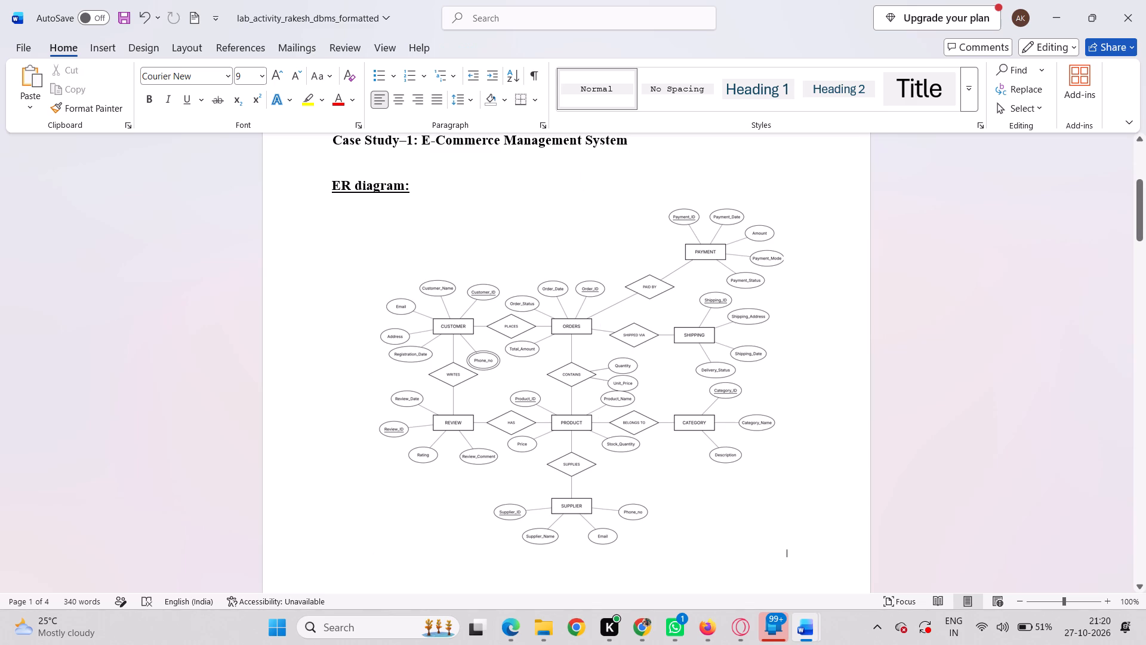
Review the resized ER diagram's legibility and placement on page one, together with the header table, headings and following pages.
ctrl+scroll(697, 337, up, 3)
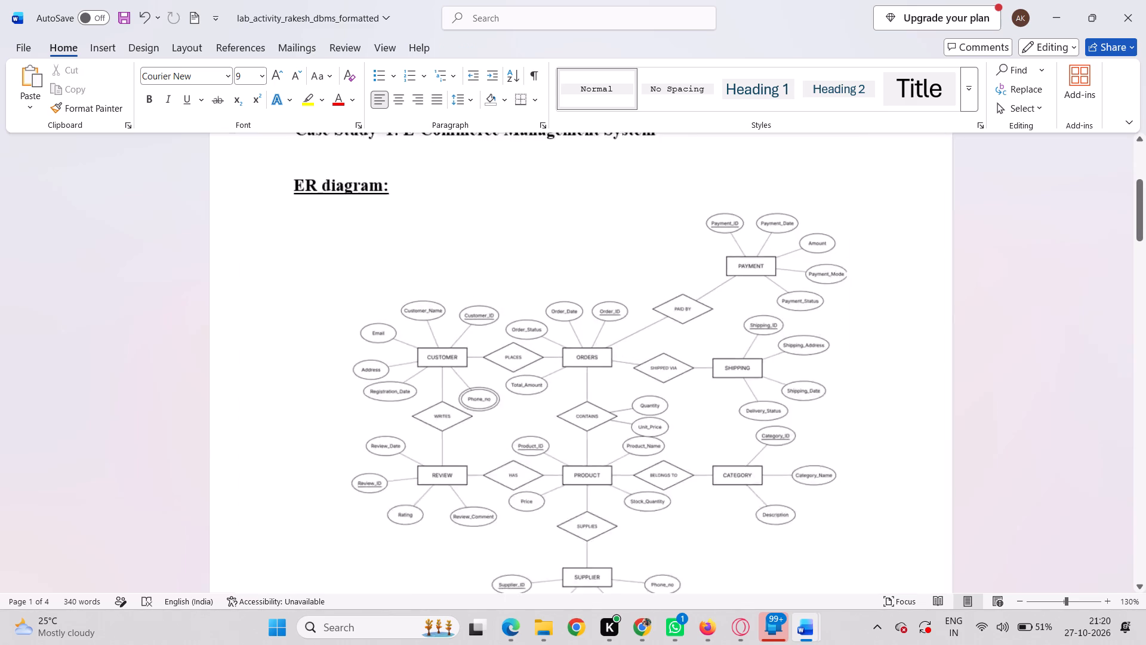
ctrl+scroll(697, 337, up, 2)
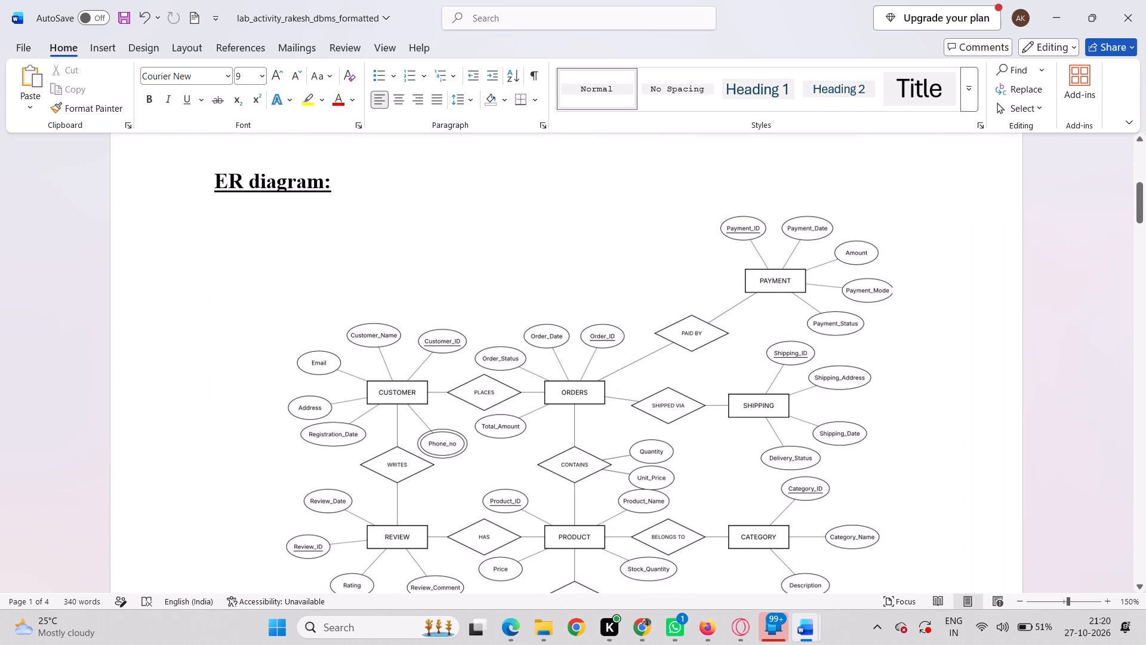
ctrl+scroll(697, 337, down, 6)
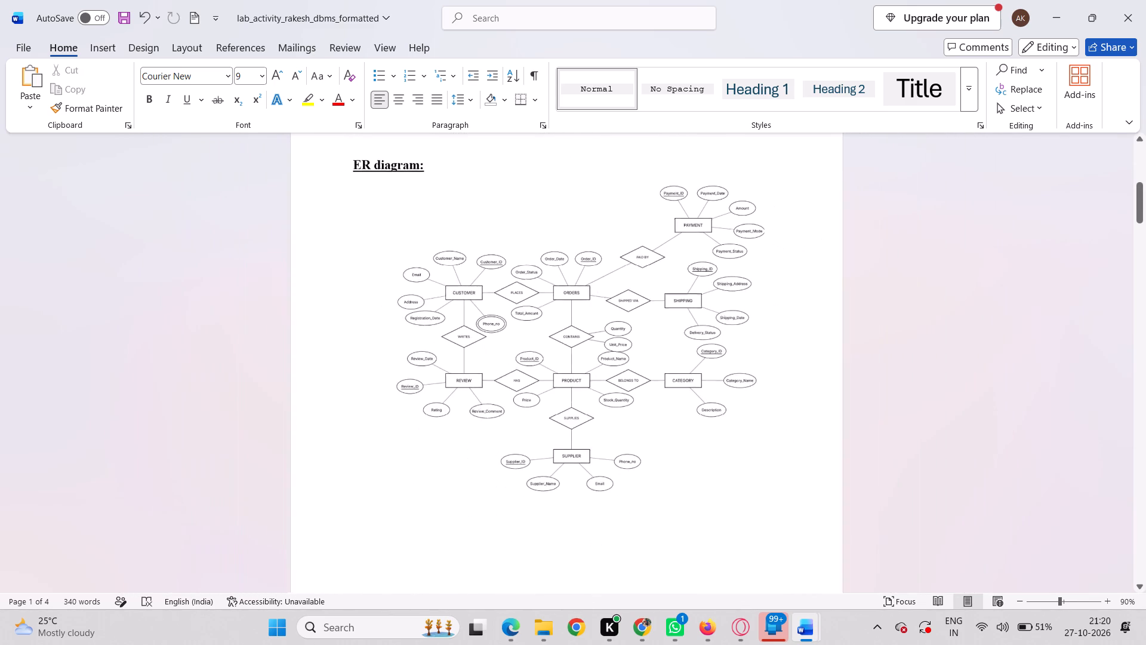
scroll(697, 337, down, 2)
scroll(697, 337, up, 1)
scroll(697, 337, down, 1)
ctrl+scroll(697, 337, up, 1)
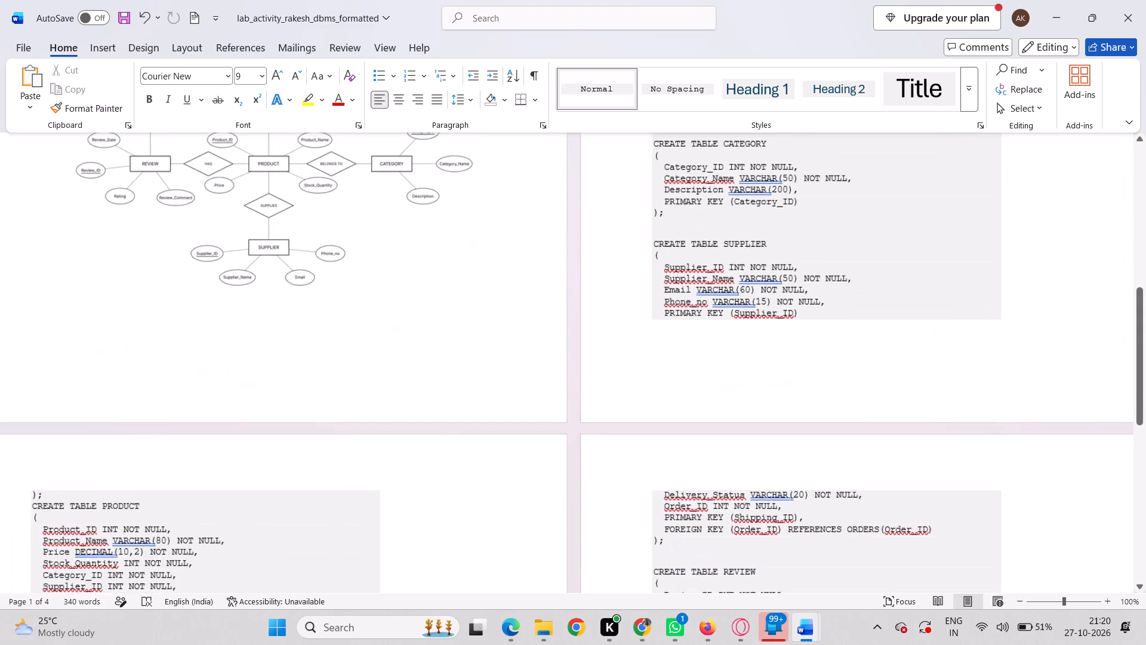
ctrl+scroll(697, 337, up, 2)
scroll(697, 337, up, 5)
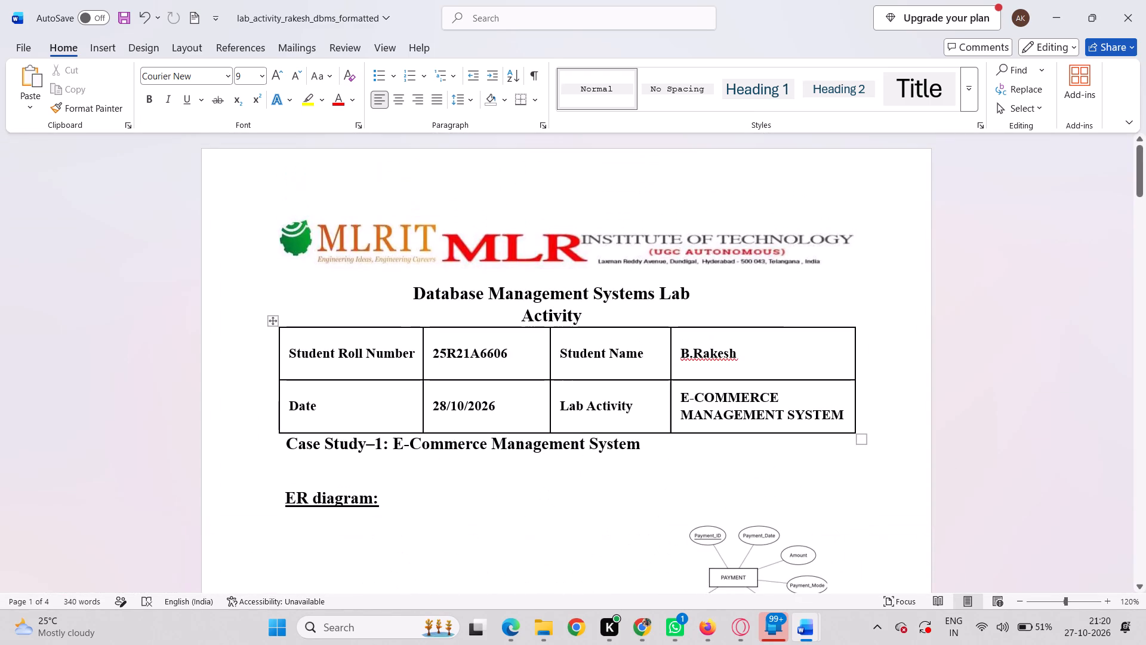
scroll(697, 337, down, 3)
scroll(654, 294, up, 1)
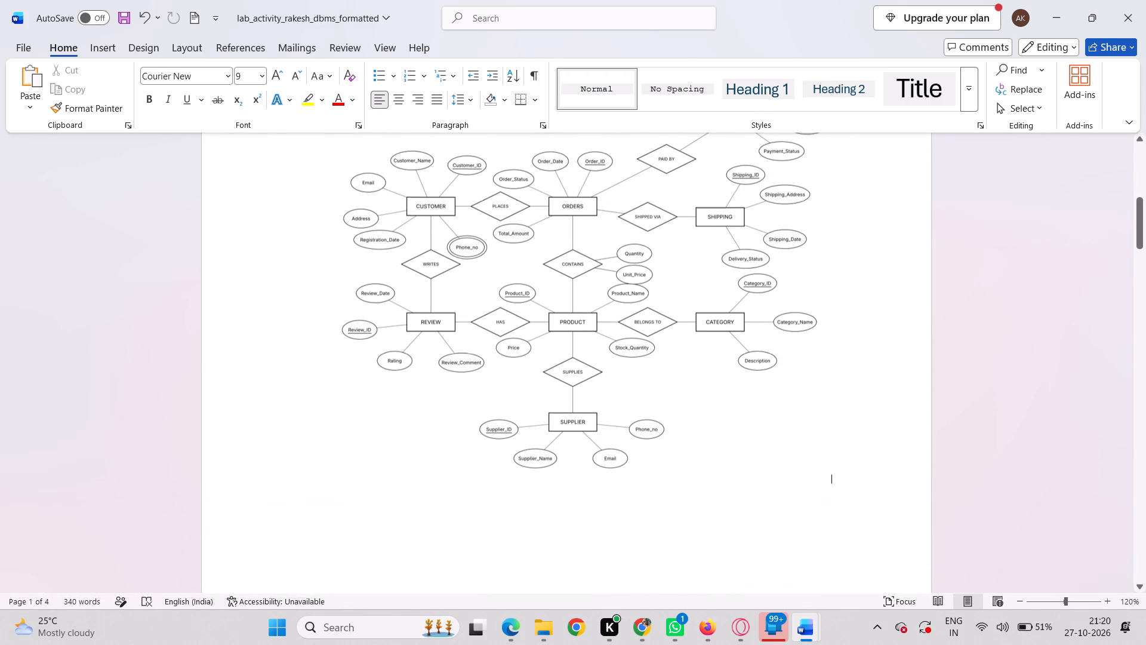
scroll(654, 294, up, 1)
click(654, 294)
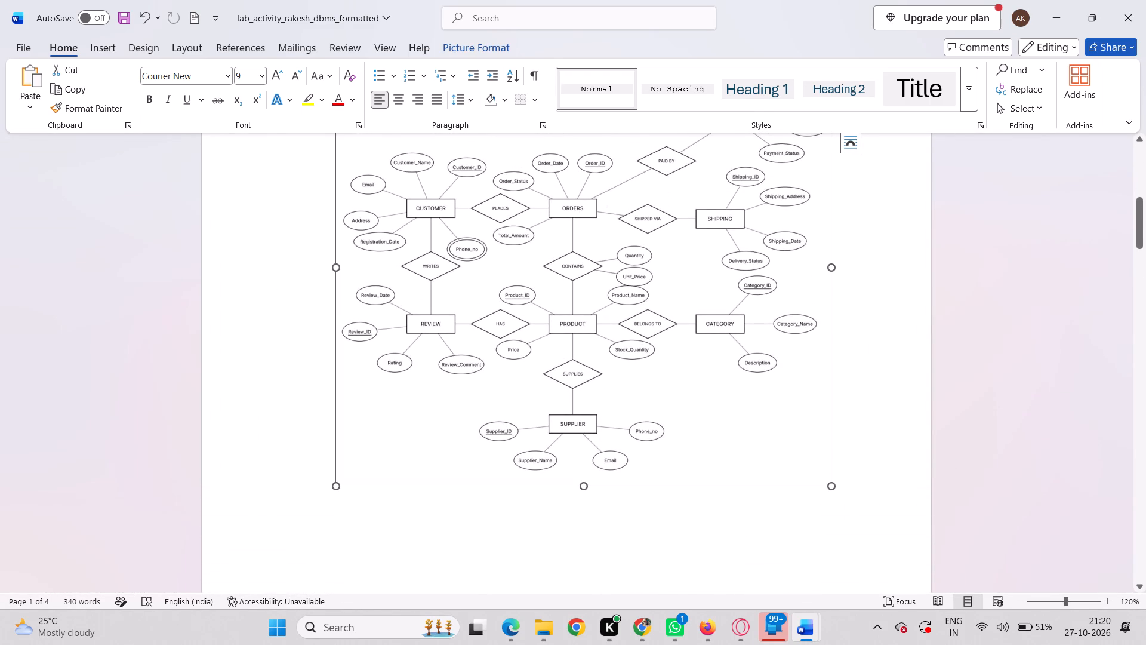
key(ctrl+equal)
key(ctrl+equal)
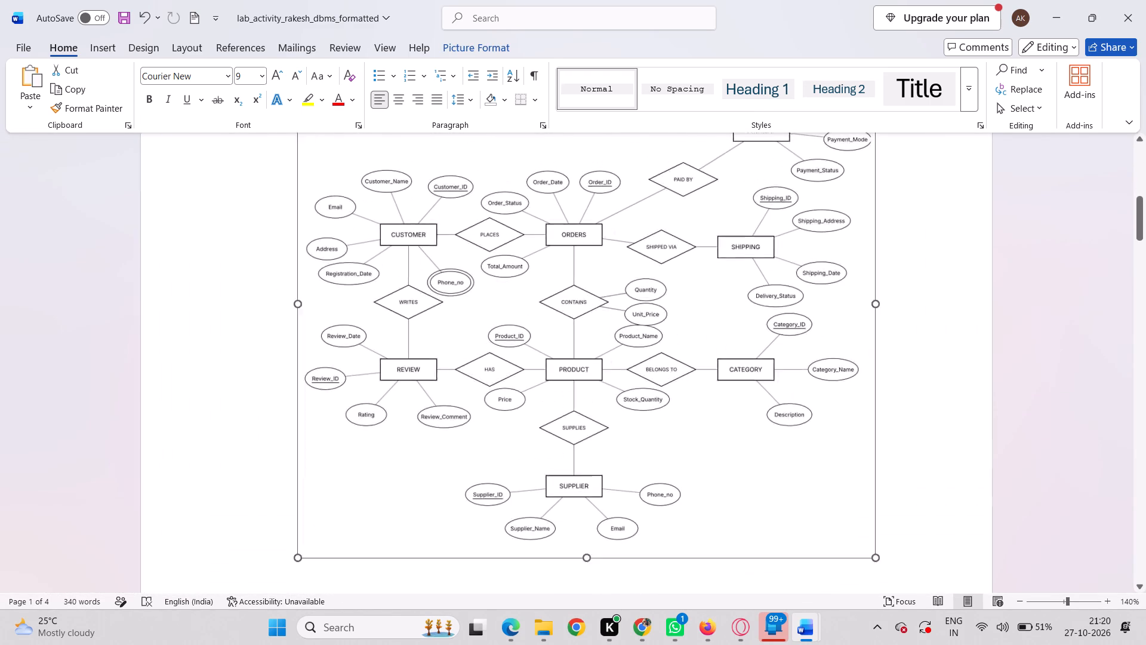
scroll(654, 294, up, 2)
ctrl+scroll(654, 294, down, 2)
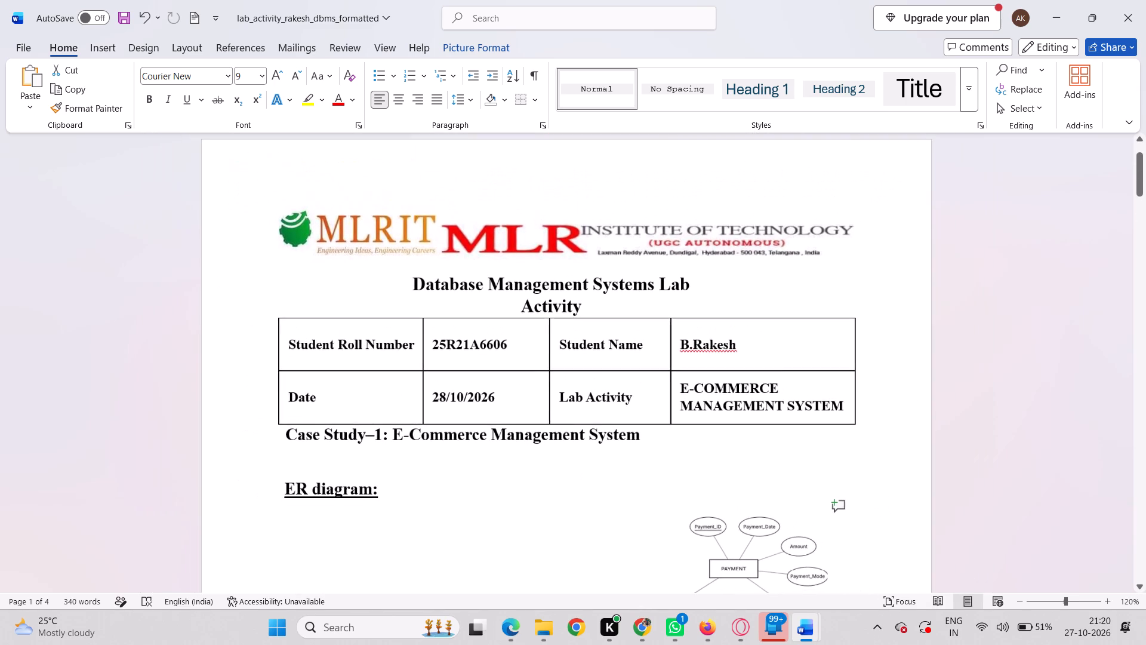
scroll(654, 294, down, 1)
scroll(646, 327, up, 1)
scroll(646, 327, down, 1)
scroll(646, 327, up, 2)
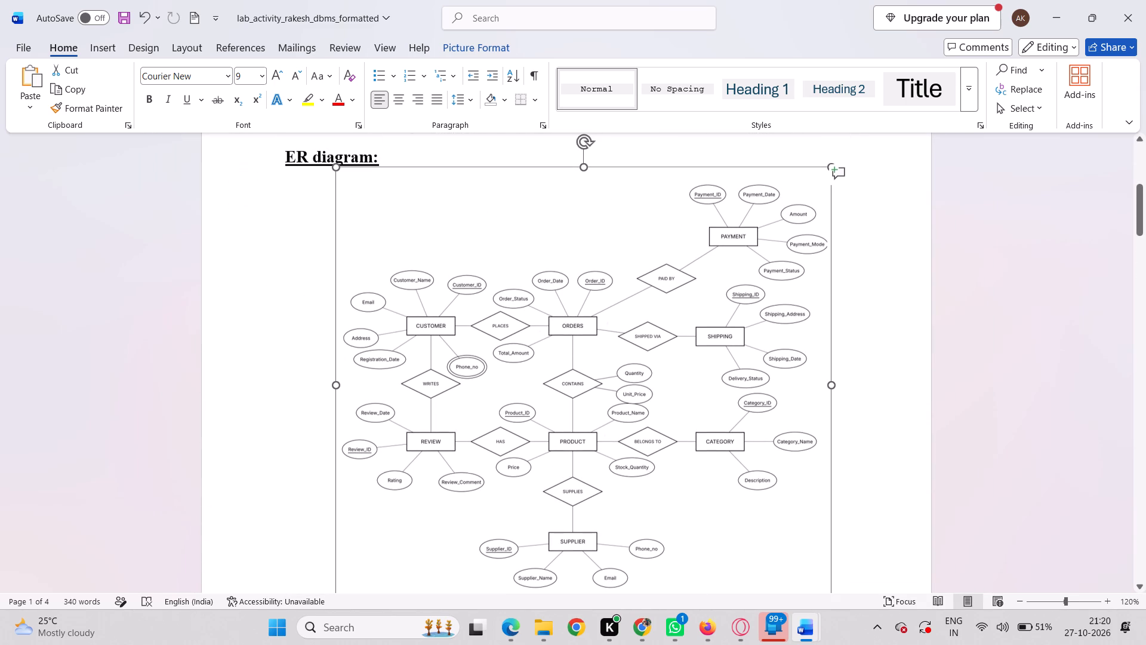
click(846, 316)
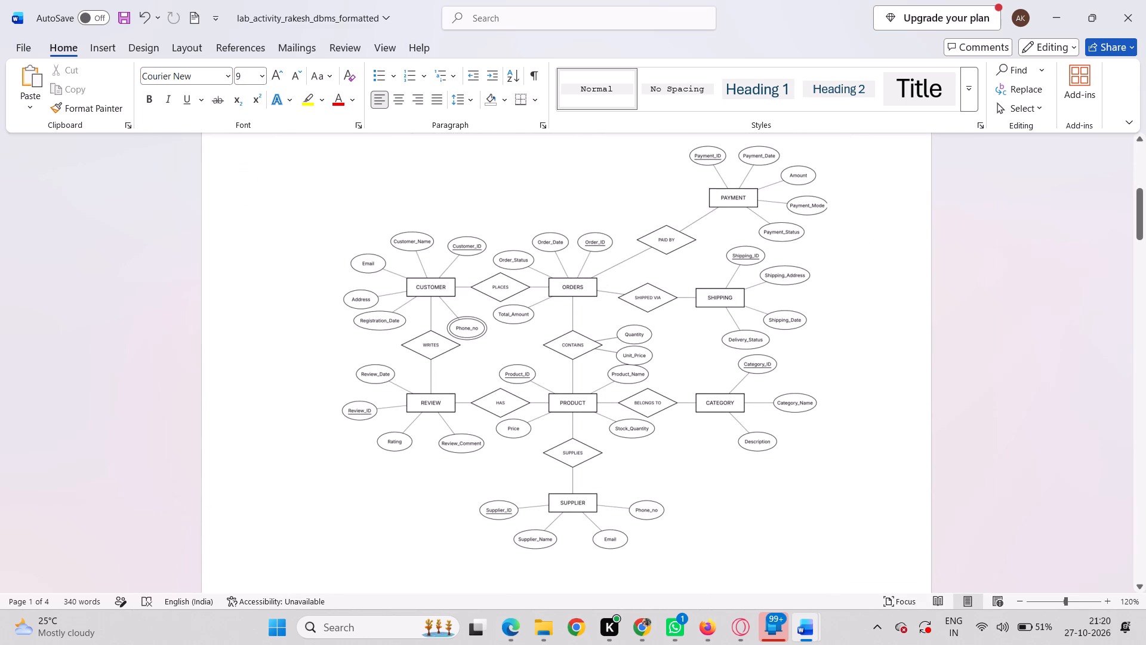
scroll(876, 330, up, 2)
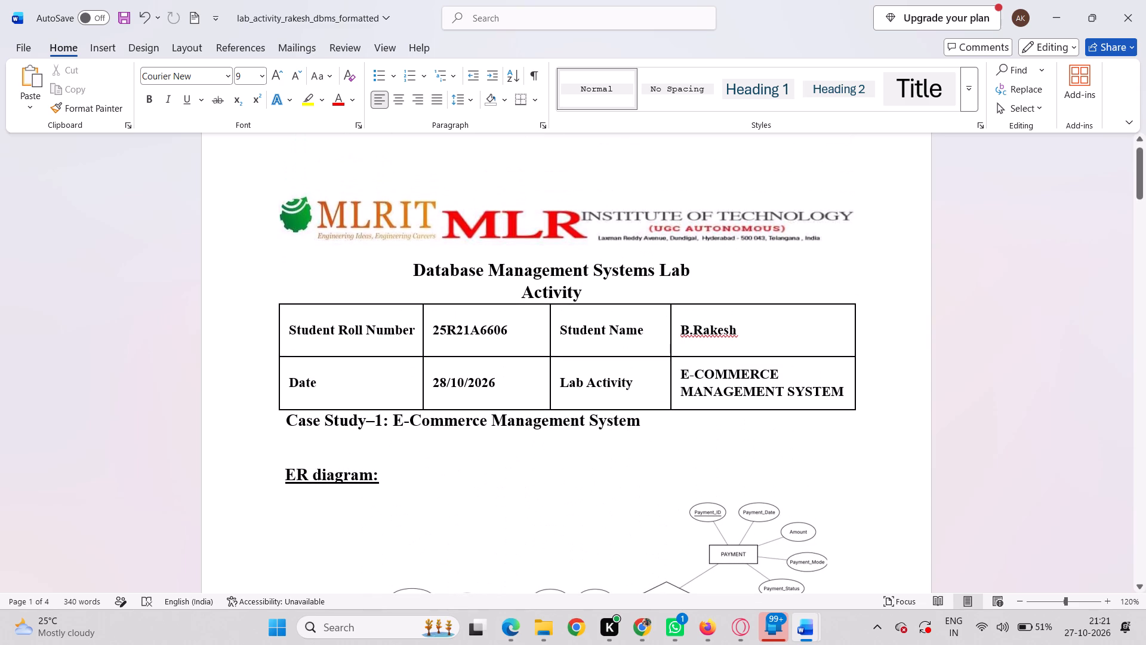
Print the whole document with Microsoft Print to PDF, saving it as "DBMS lab rakesh" in the Desktop rakesh folder.
key(ctrl+p)
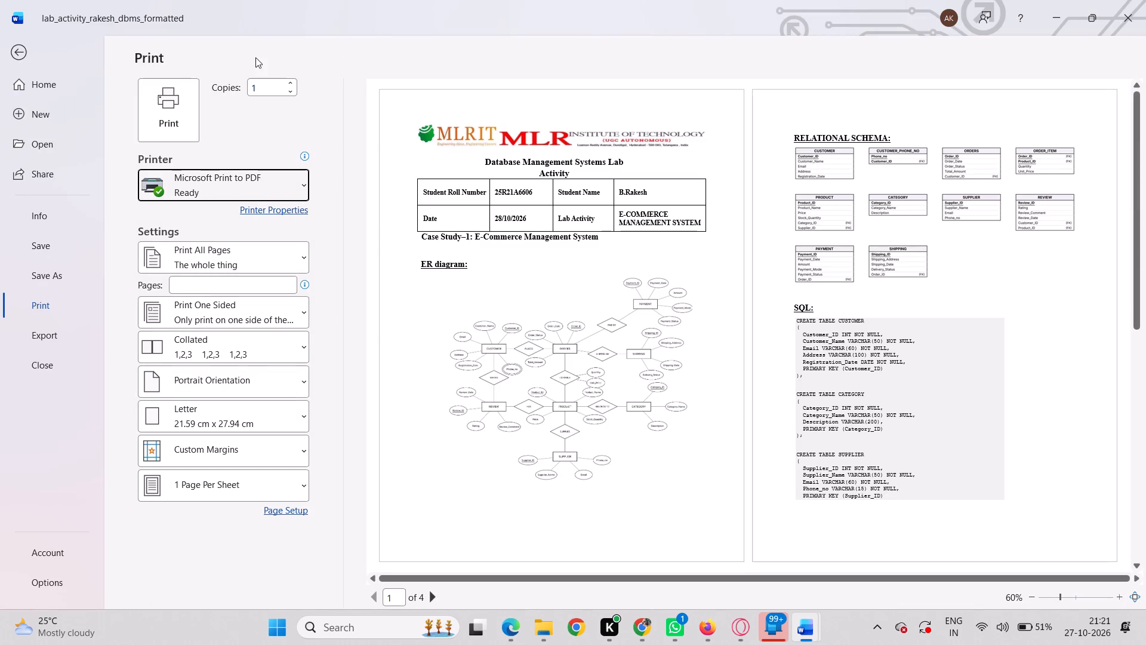
click(187, 112)
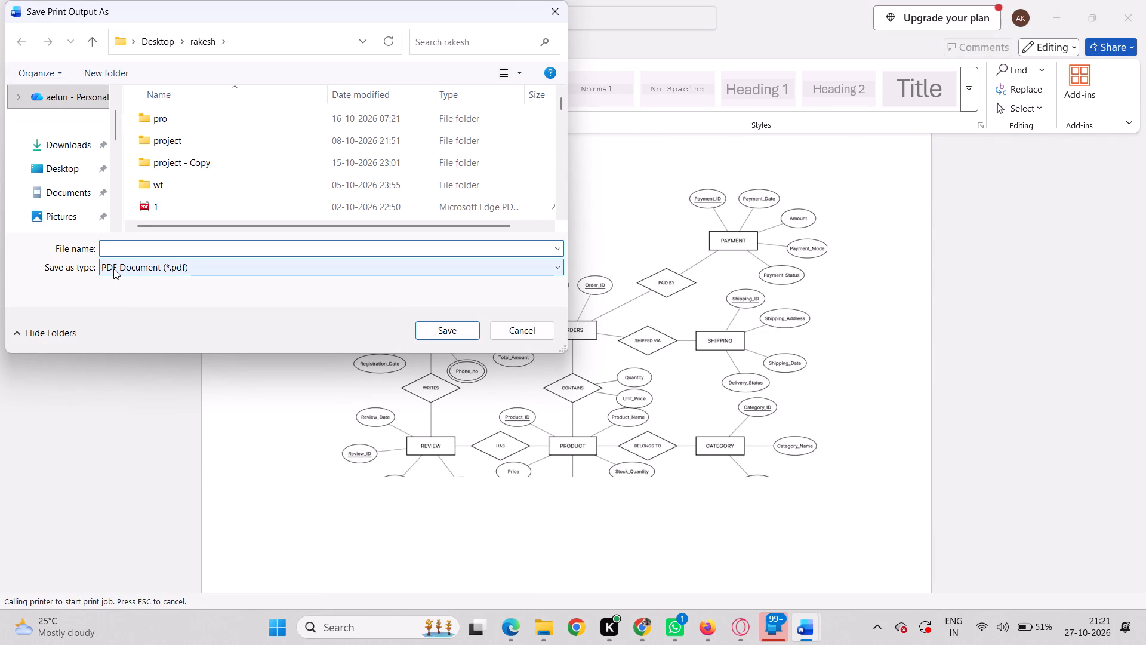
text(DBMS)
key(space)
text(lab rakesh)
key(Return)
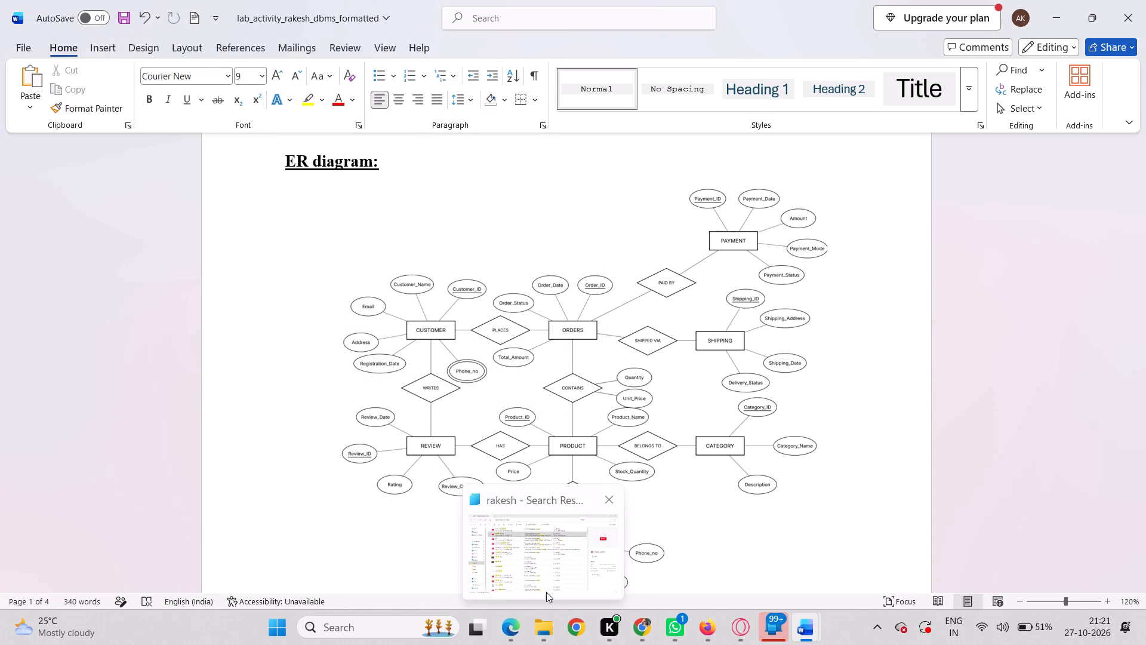
Switch to File Explorer and share the "DBMS lab rakesh" PDF from the rakesh search results through WhatsApp.
click(546, 592)
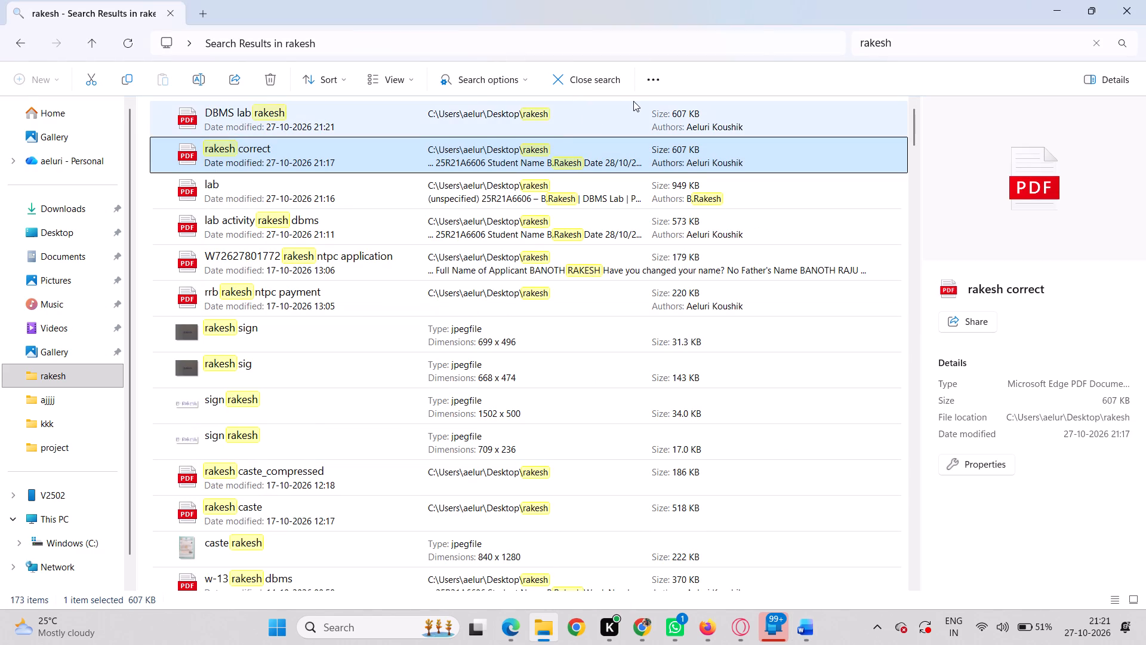
click(633, 101)
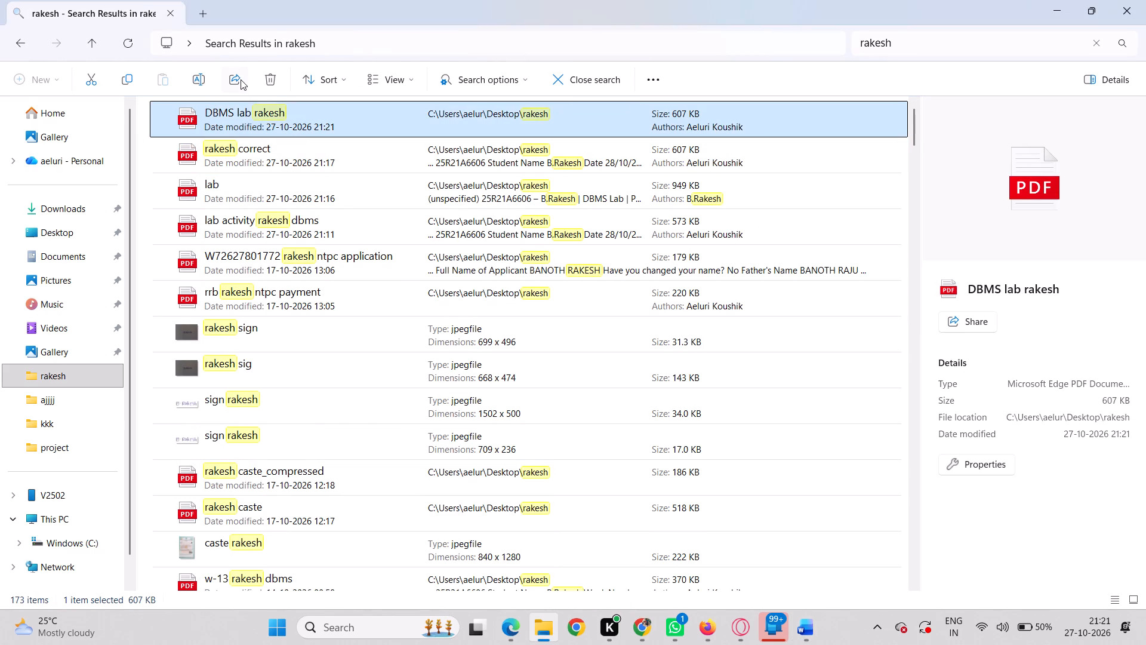
click(241, 79)
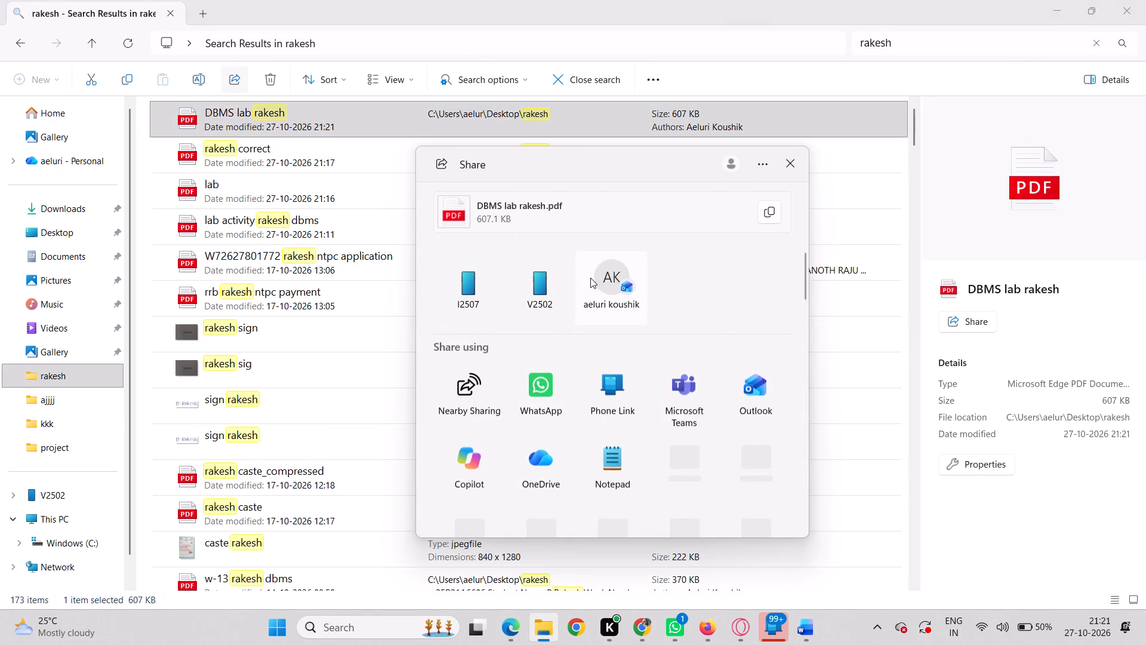
click(535, 455)
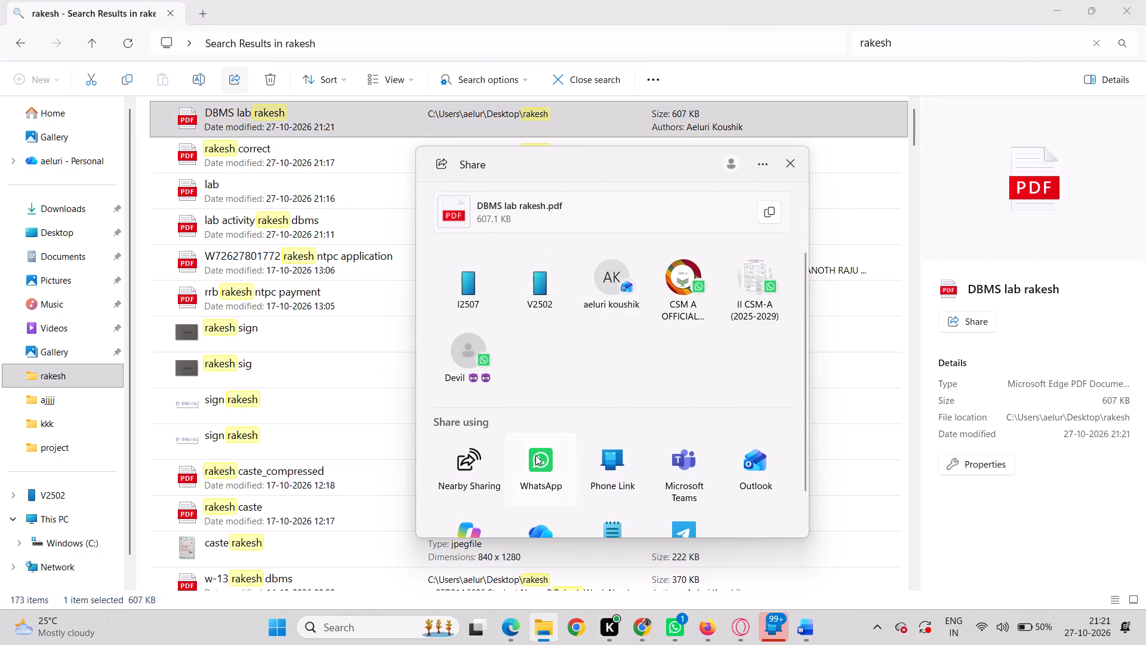
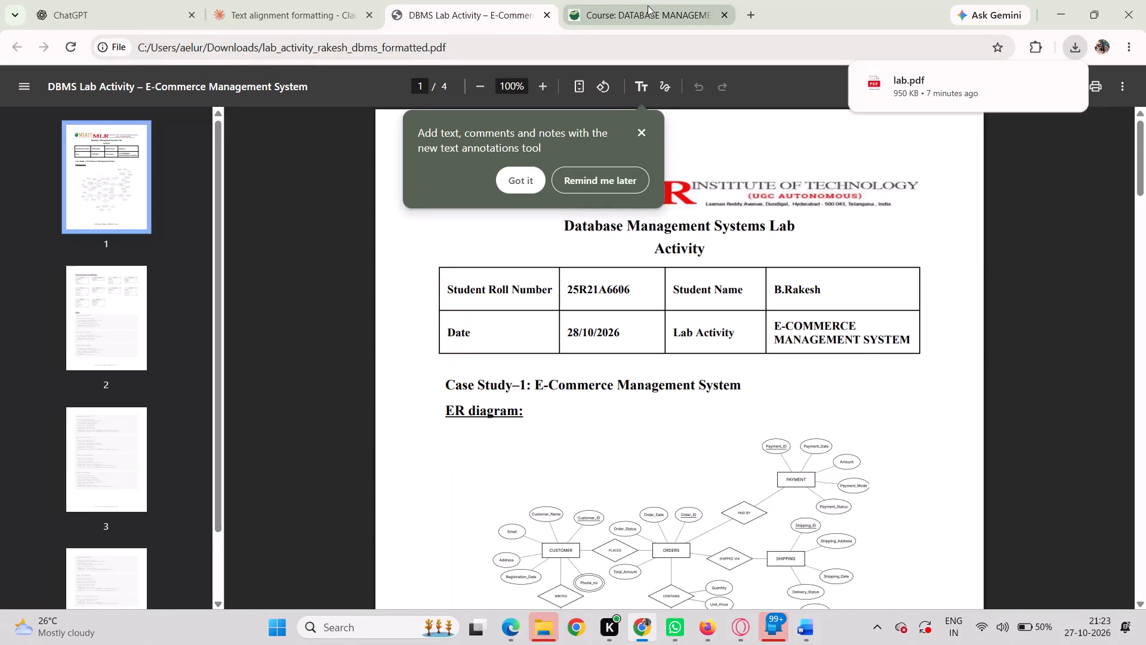
Download the DBMS LAB ACTIVITY TOPICS file from the MLRIT LMS course page and open the downloaded II CSM-A LAB ACTIVITY LIST in Excel.
click(648, 5)
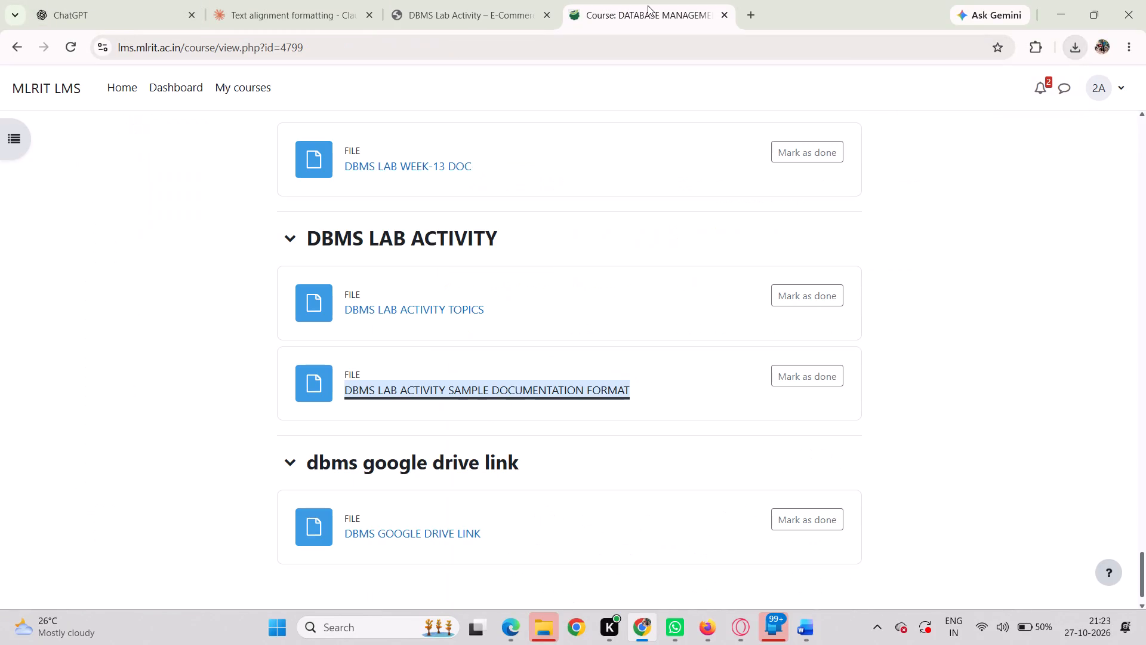
click(444, 316)
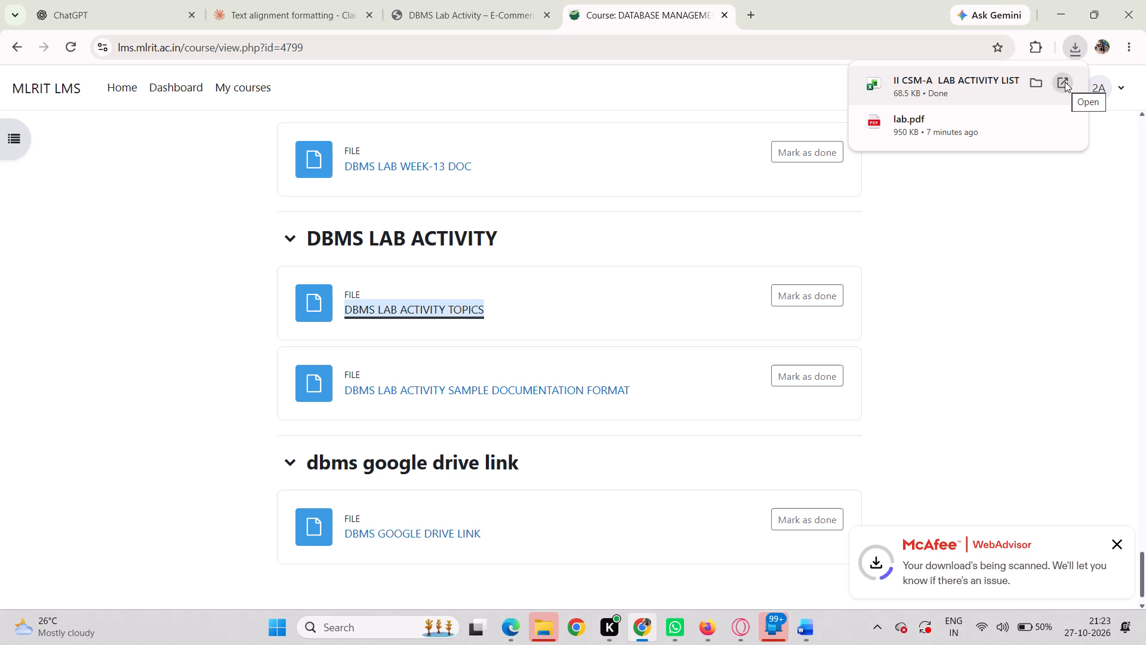
double_click(971, 90)
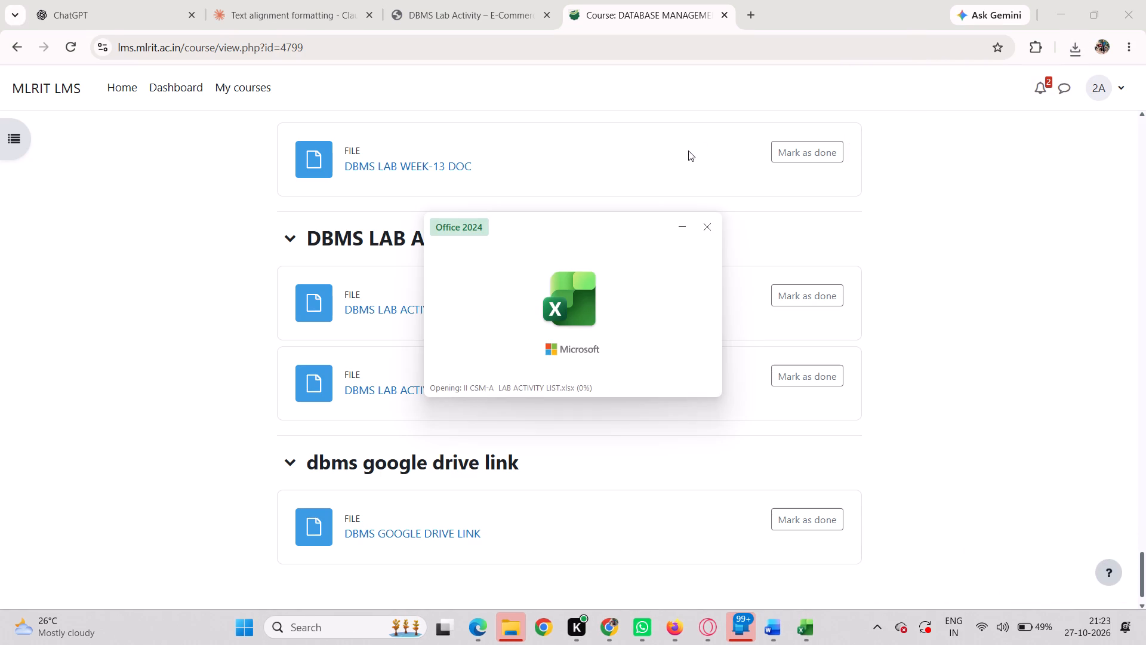
Examine the roll numbers and assigned lab activity topics in the II CSM-A LAB ACTIVITY LIST workbook.
scroll(649, 204, right, 1)
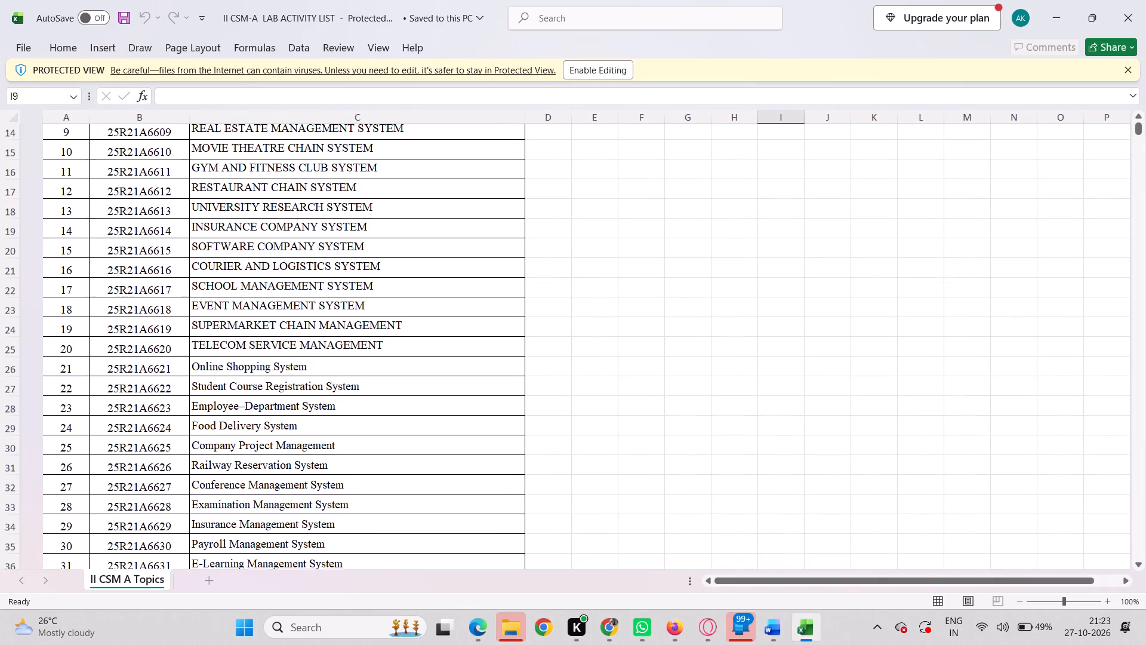
scroll(649, 204, right, 2)
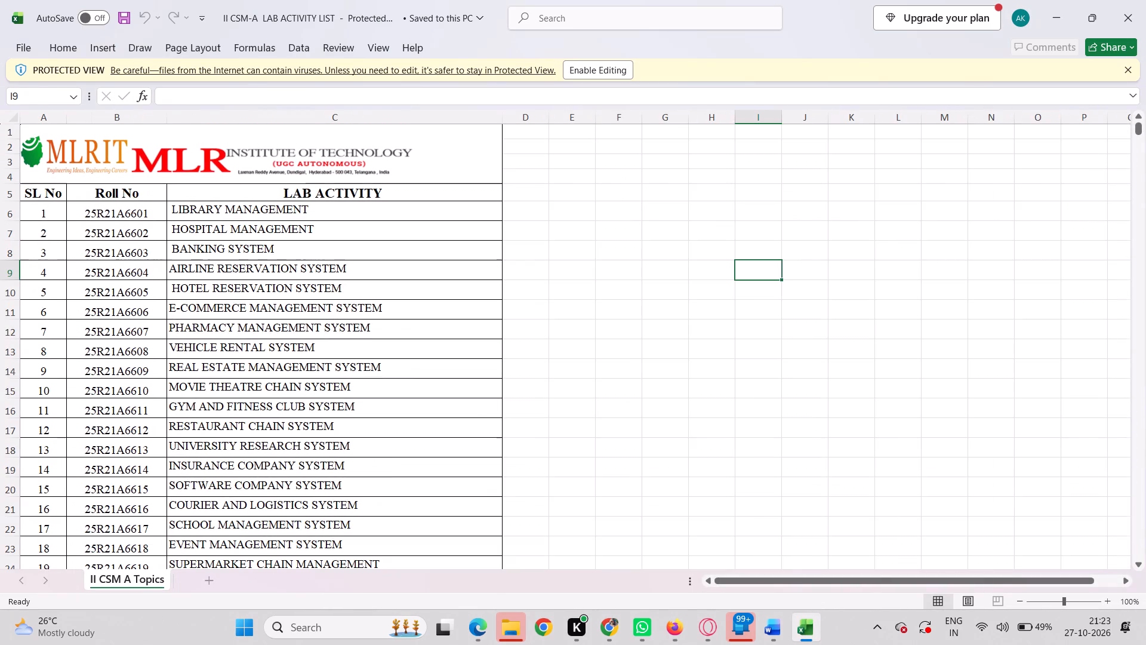
click(1106, 44)
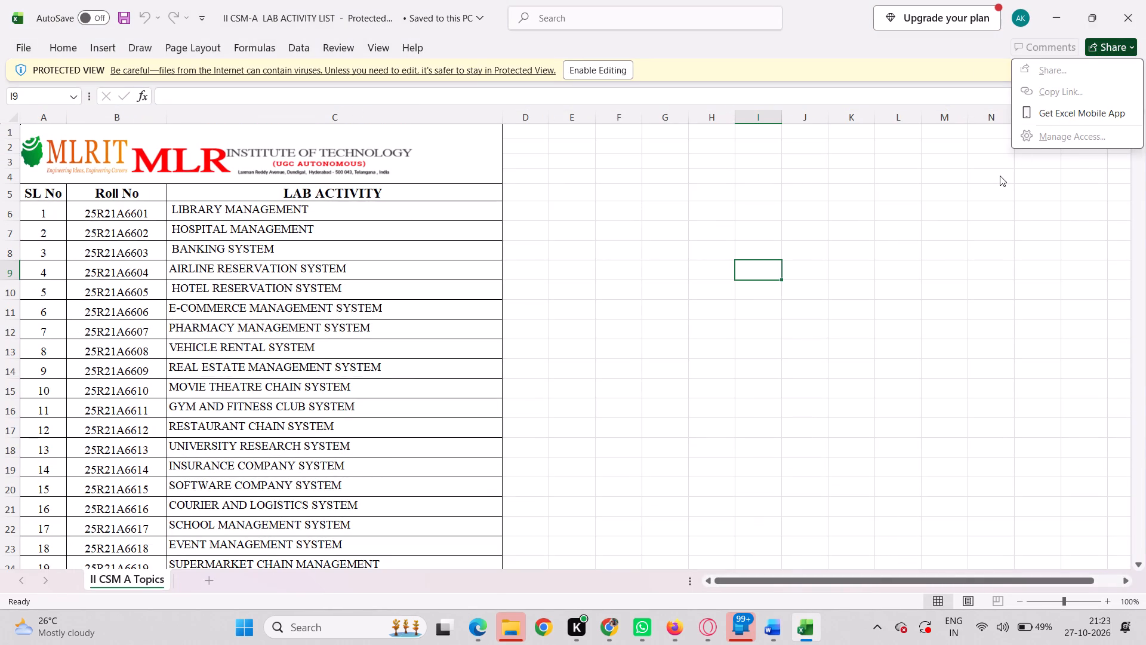
click(990, 191)
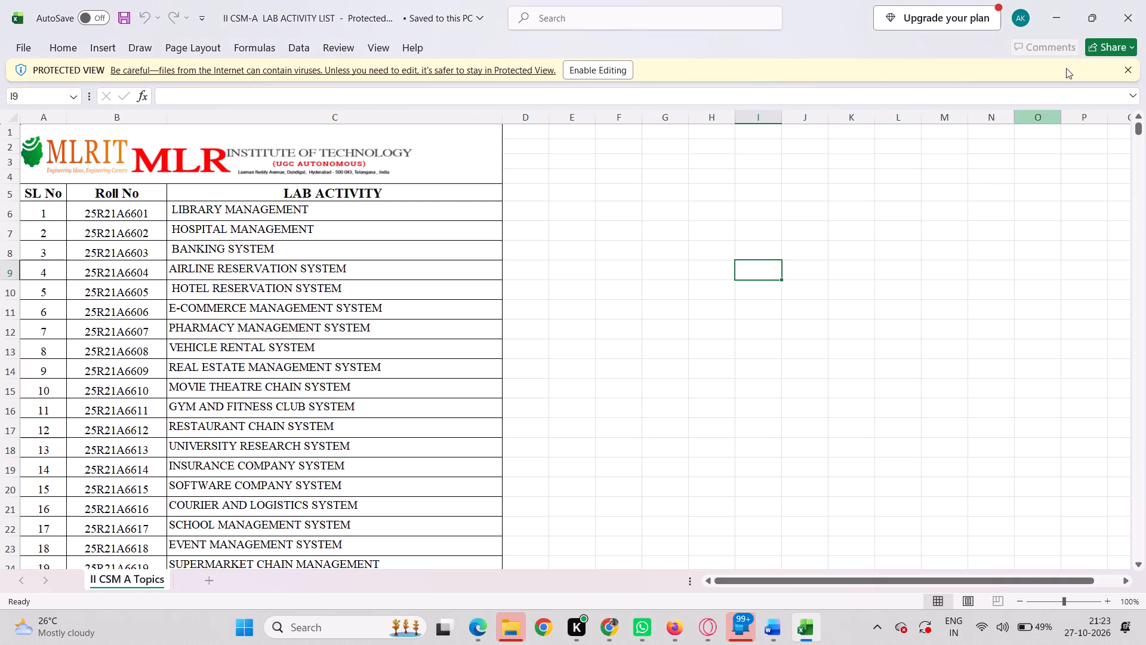
scroll(515, 385, right, 1)
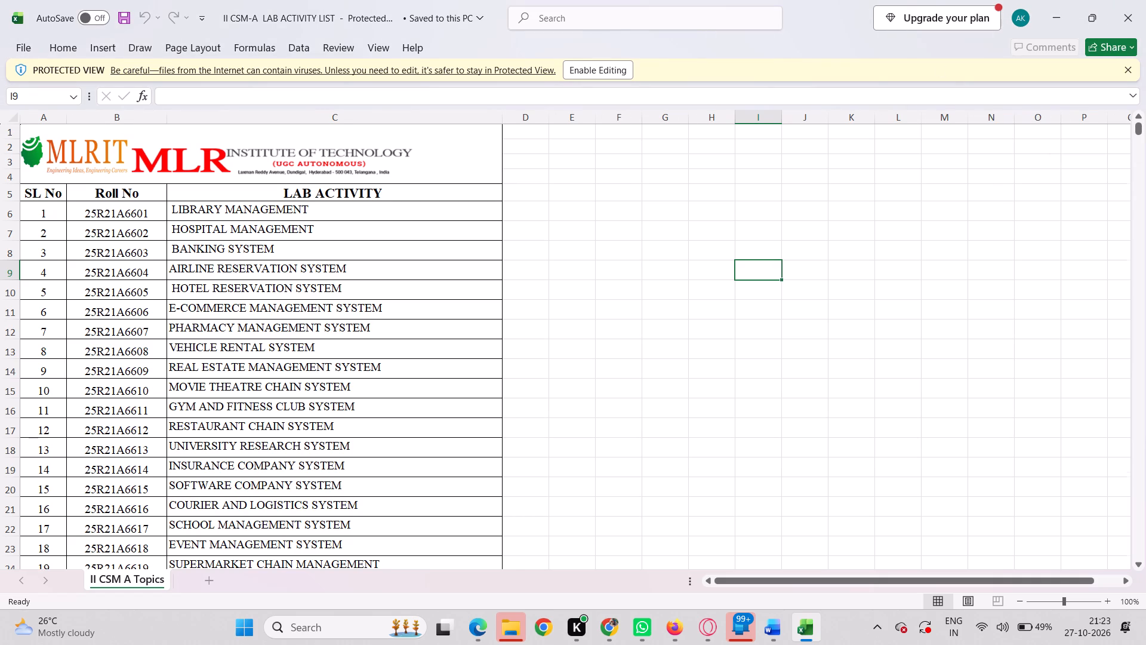
scroll(515, 385, right, 1)
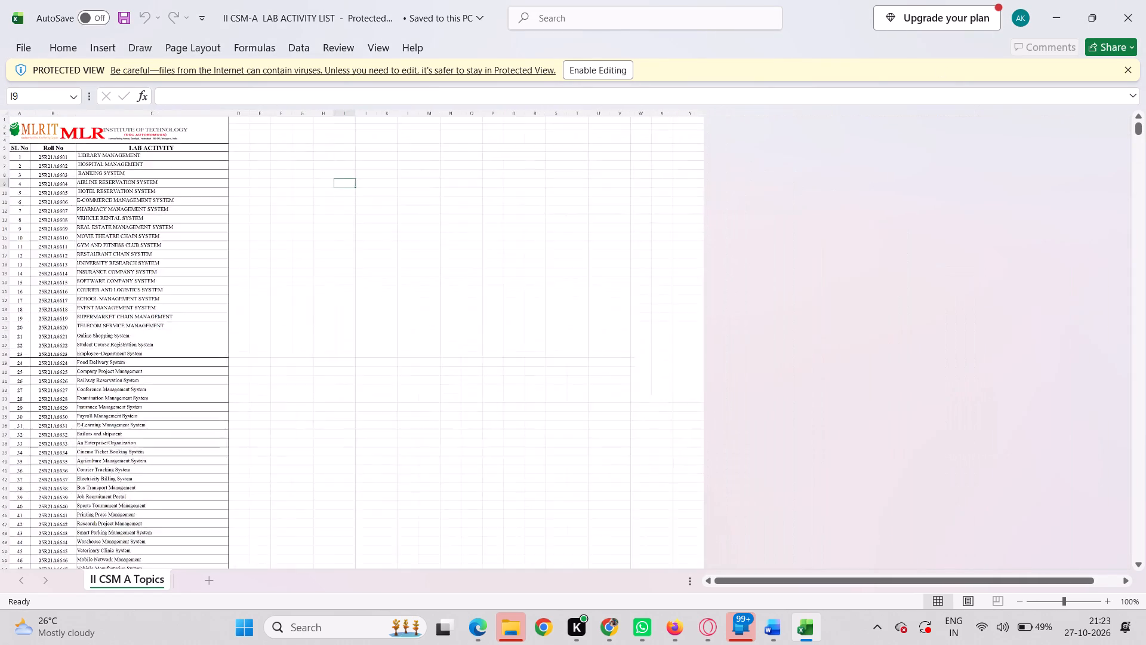
scroll(437, 373, right, 1)
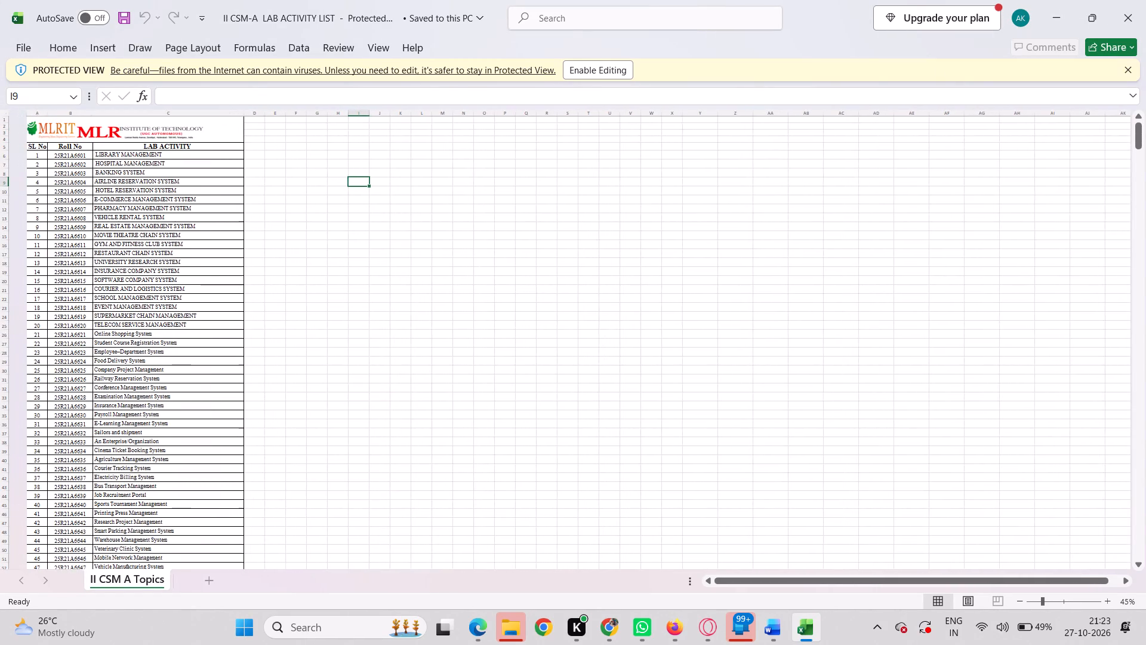
scroll(437, 373, right, 1)
scroll(244, 358, right, 2)
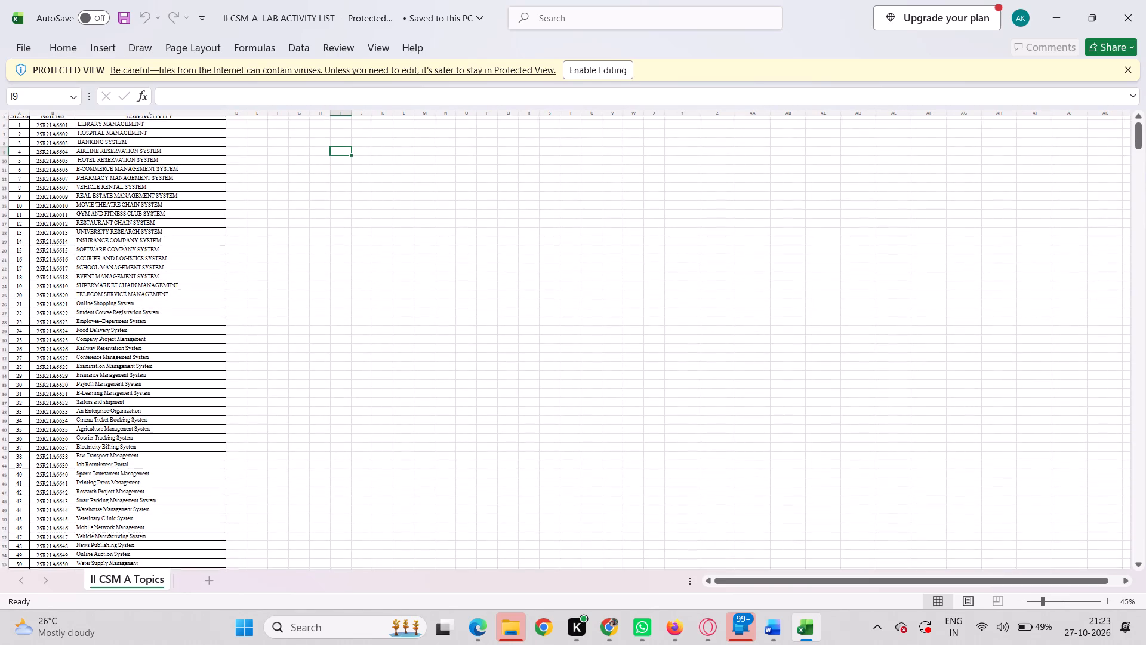
scroll(244, 358, right, 2)
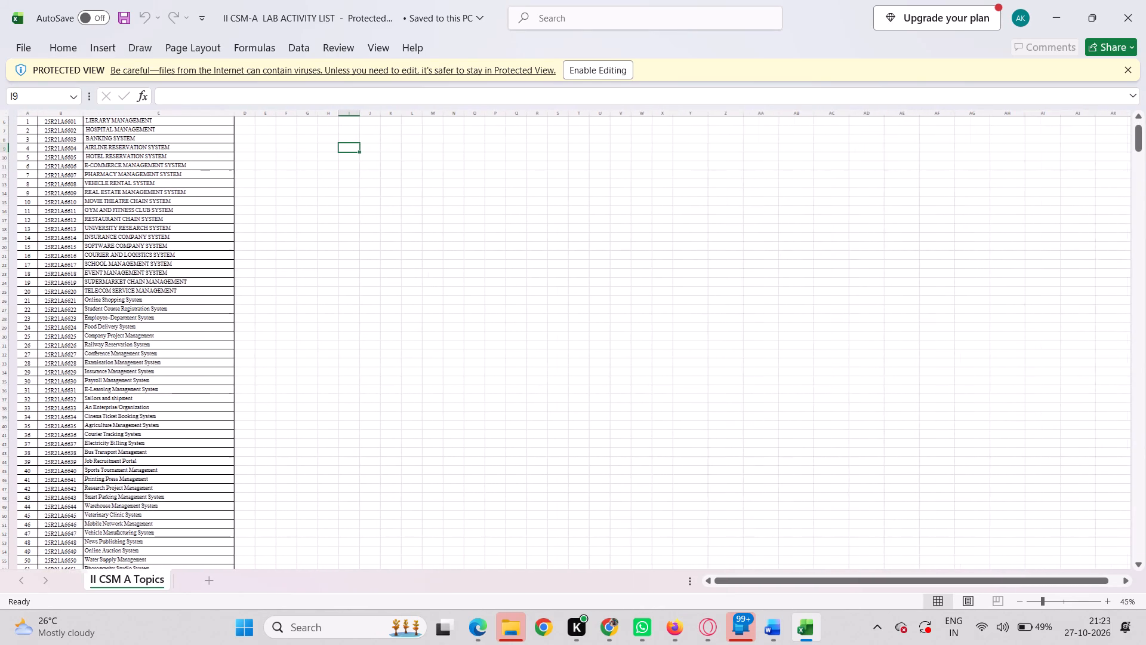
scroll(244, 358, right, 1)
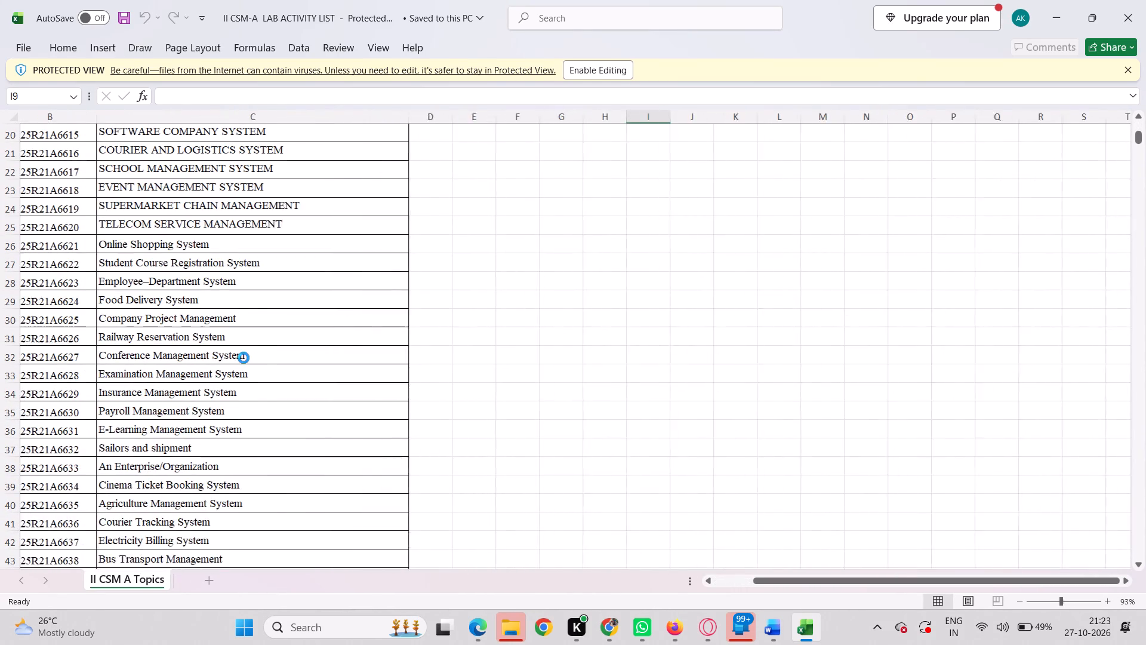
scroll(244, 358, right, 2)
scroll(244, 358, up, 1)
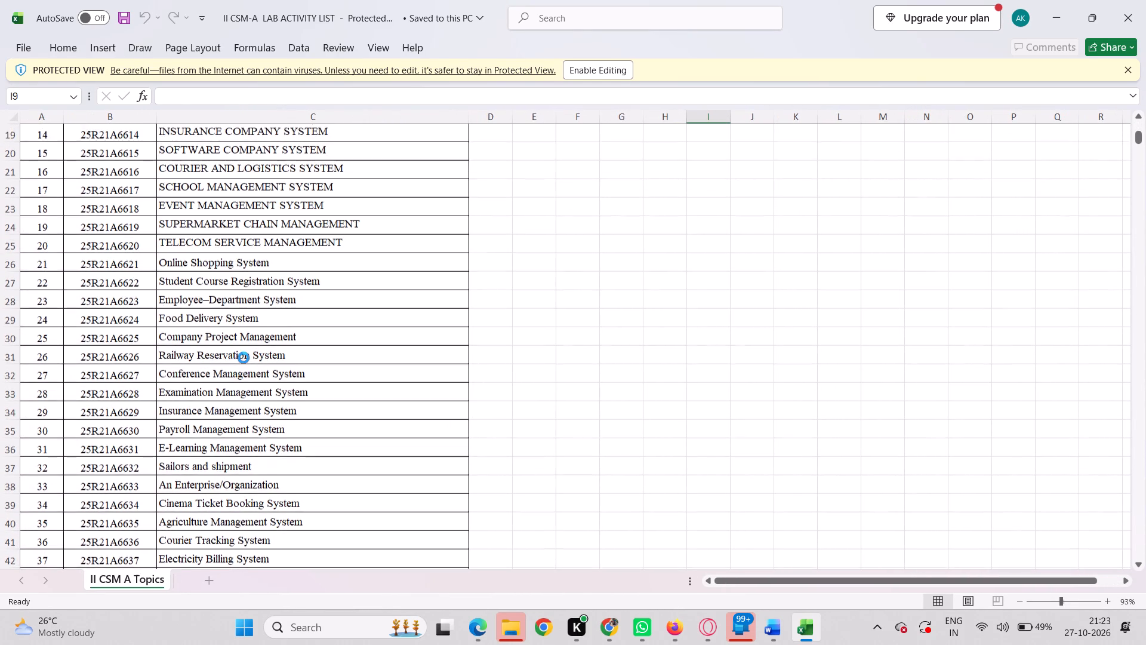
scroll(244, 358, up, 1)
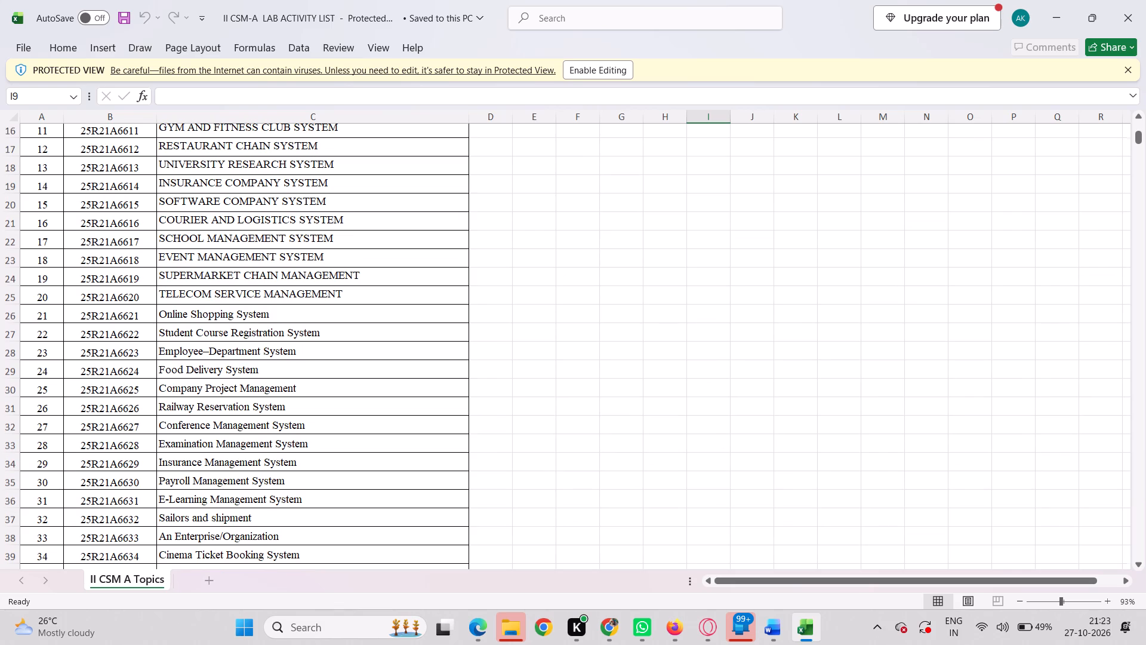
scroll(244, 358, up, 1)
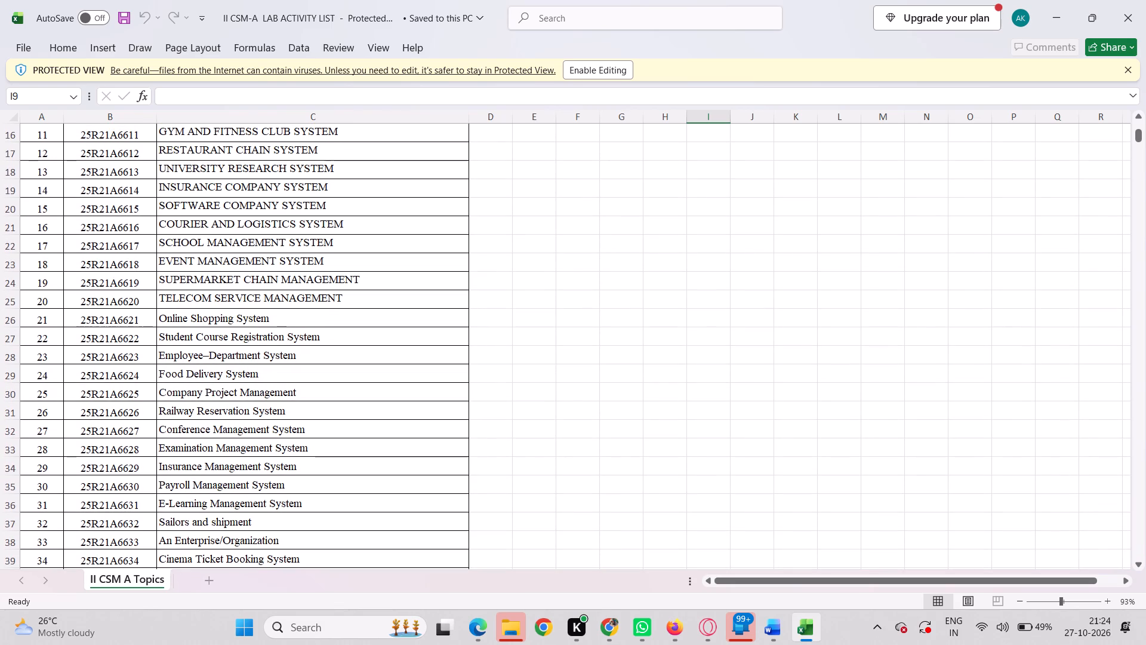
Capture a rectangular screen snip of the lab activity list through serial number 34, and copy the image from Snipping Tool.
key(shift+super+s)
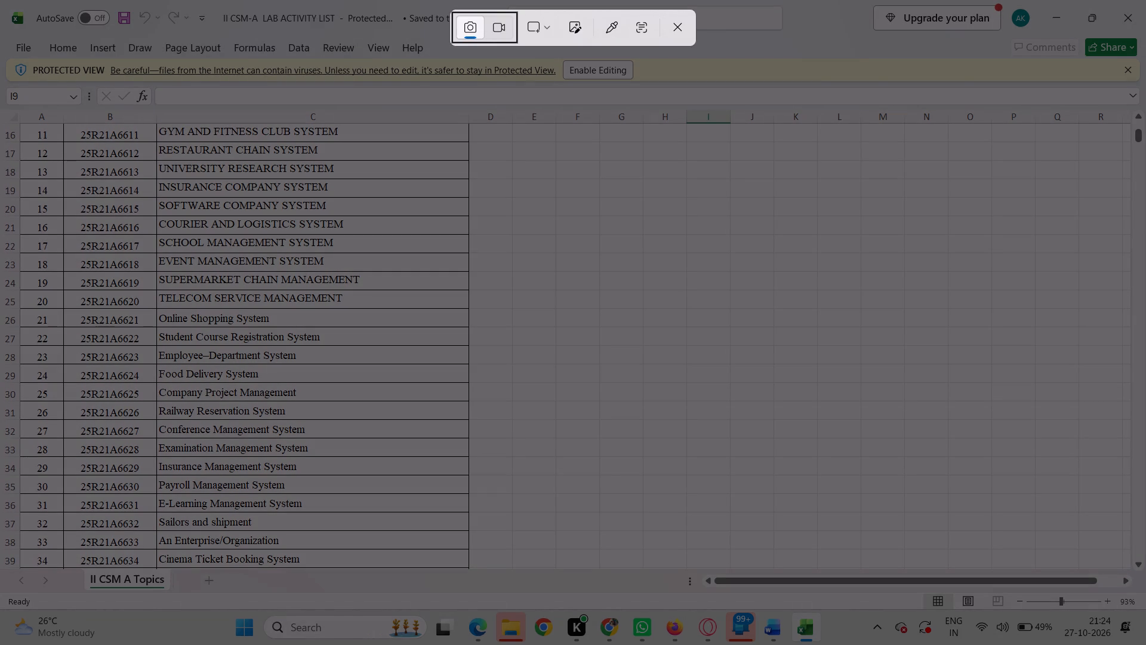
right_drag(0, 0, 466, 532)
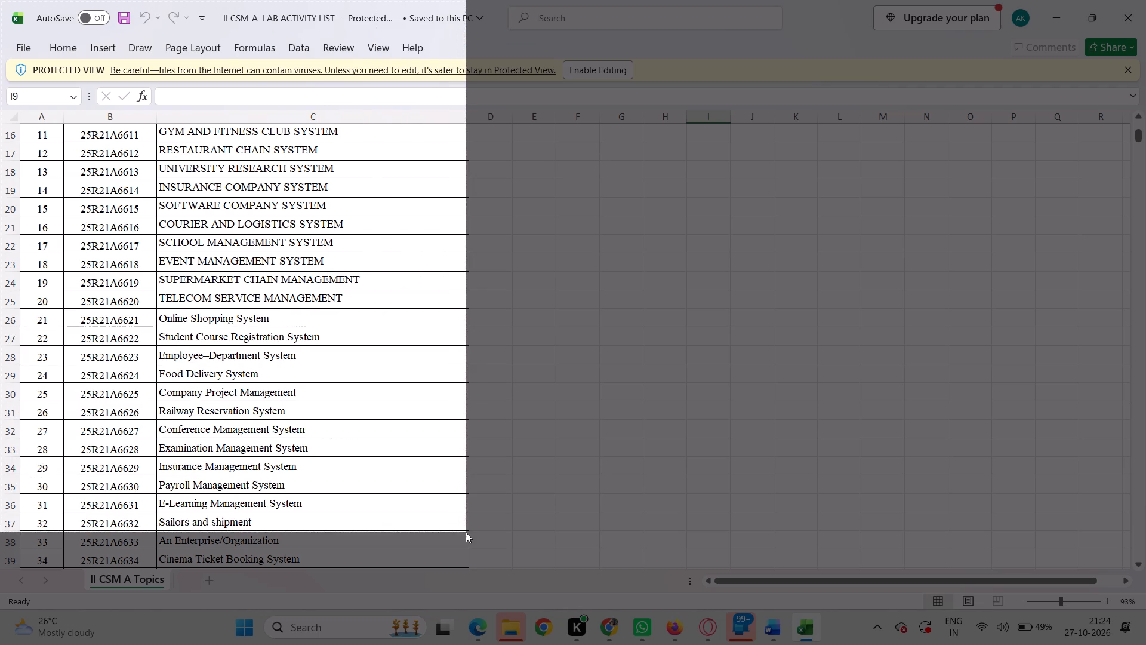
right_drag(466, 532, 469, 565)
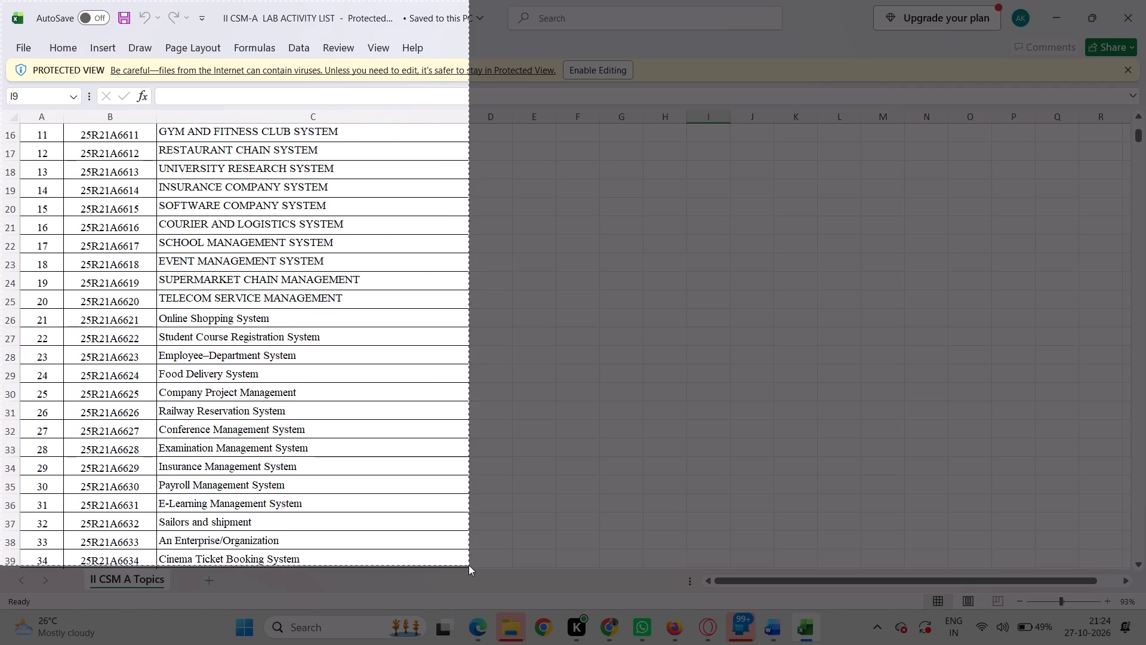
right_drag(469, 565, 468, 566)
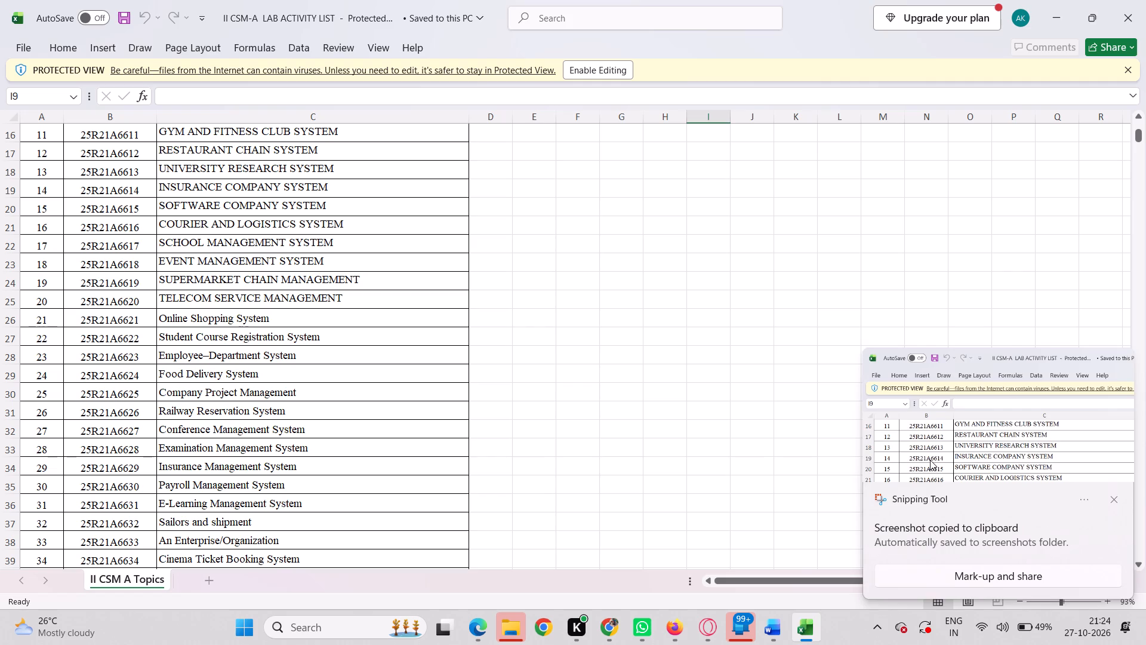
click(930, 460)
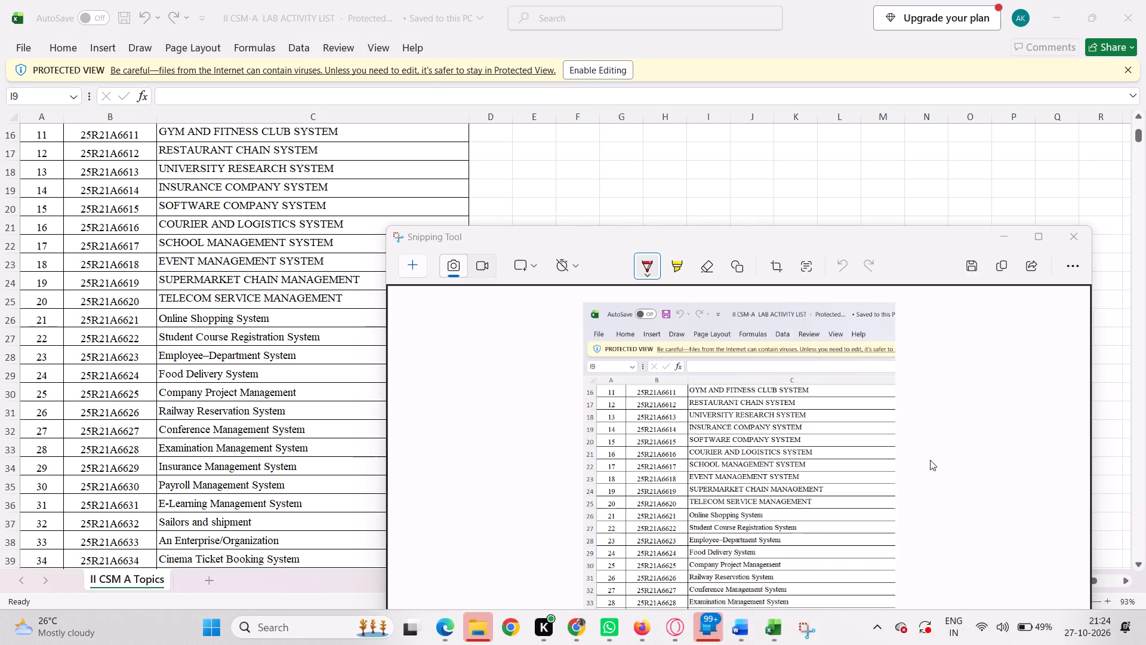
key(ctrl+c)
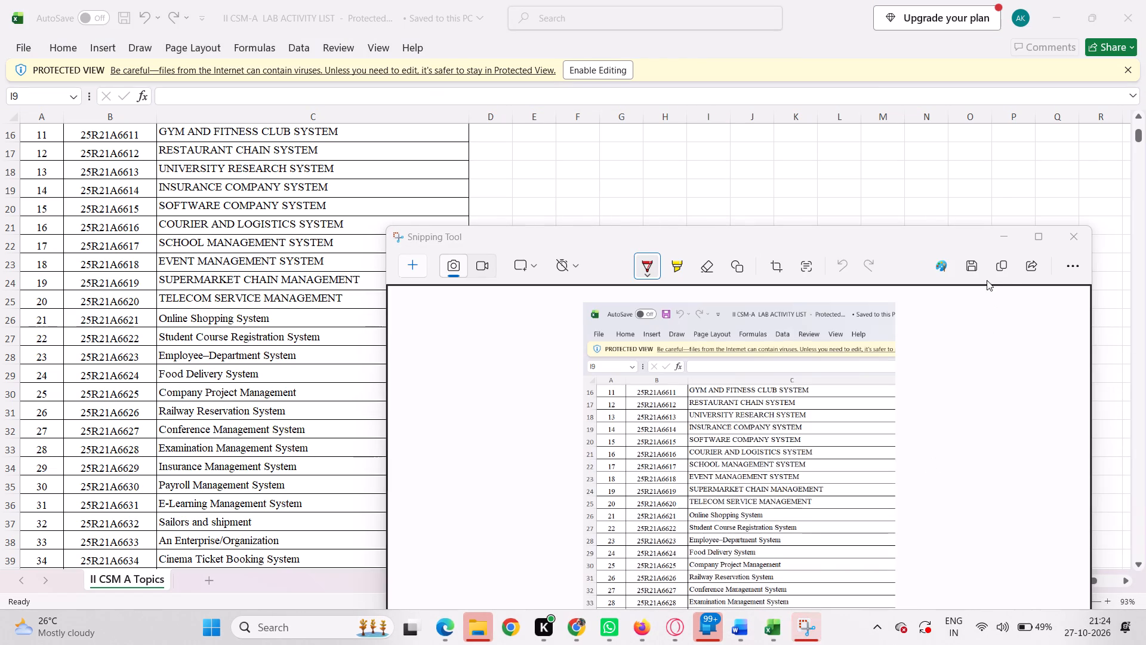
click(1002, 266)
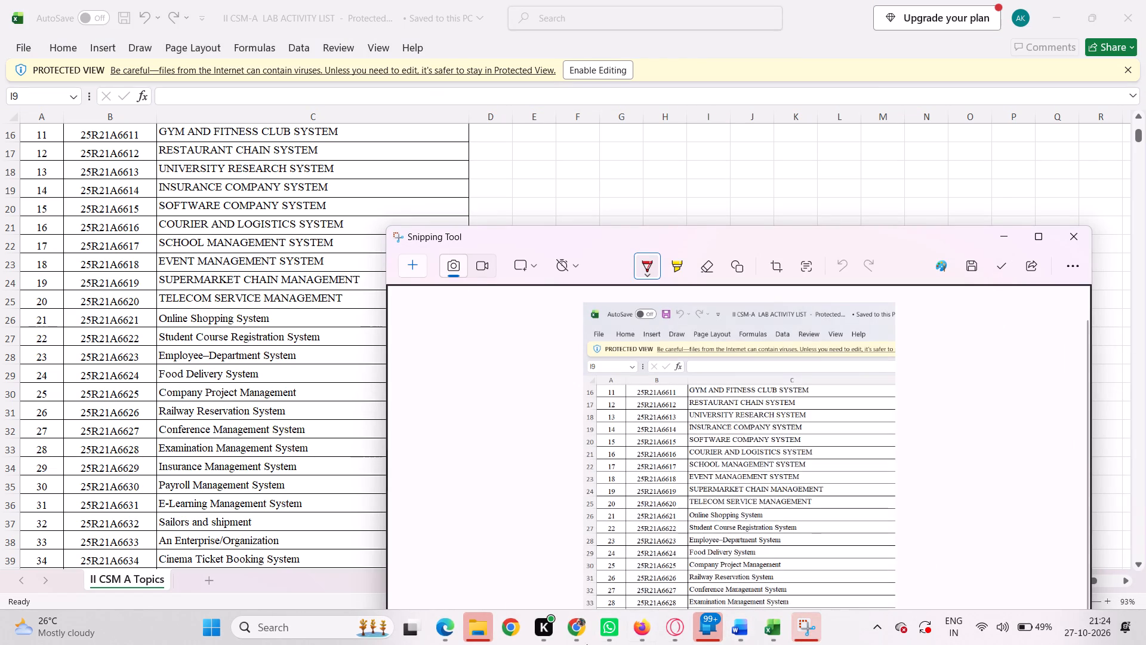
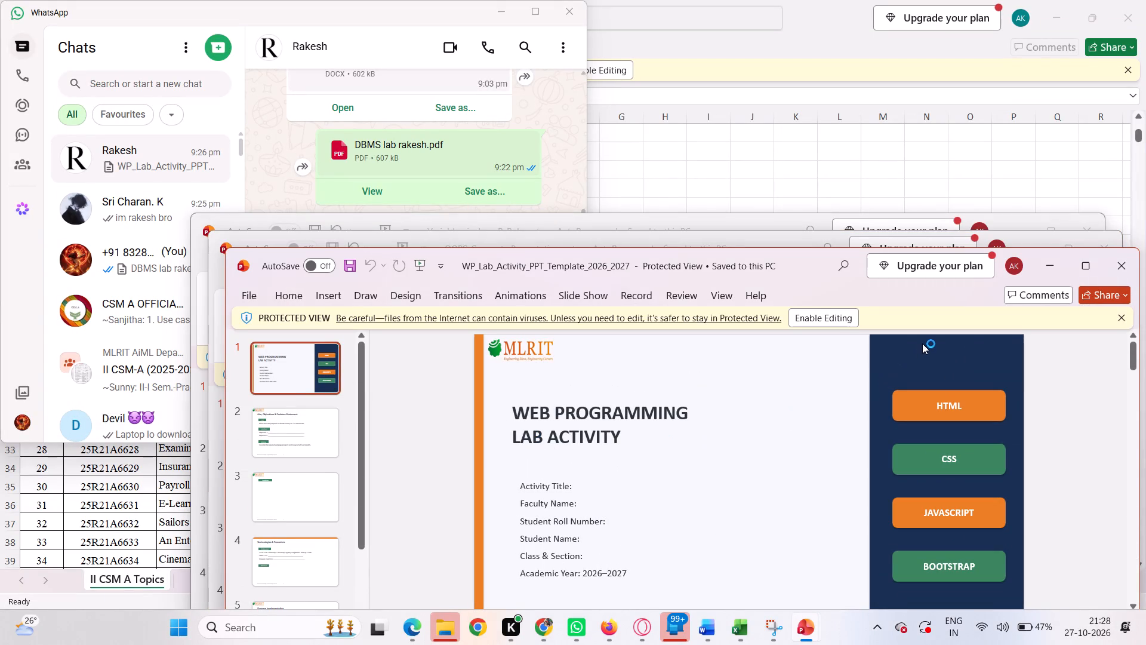
Maximize the WP_Lab_Activity_PPT_Template_2026_2027 presentation and enable editing on it.
click(1082, 273)
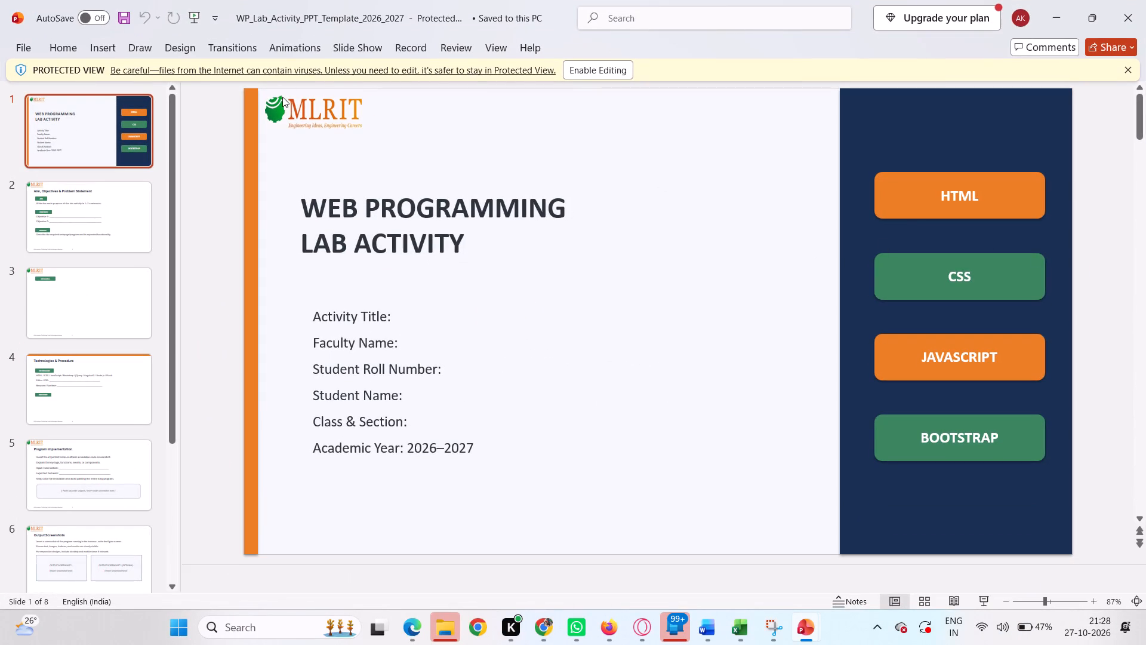
click(587, 64)
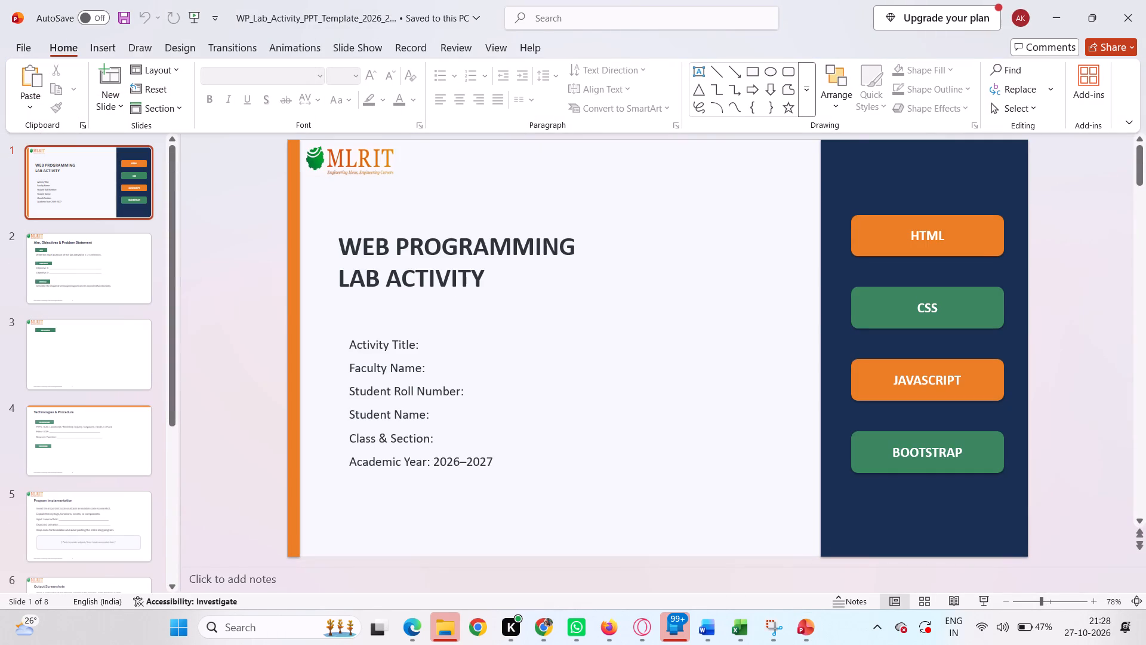
Replace "WEB PROGRAMMING" in the title on slide 1 with "SKILL DEVELOPMENT", keeping the "LAB ACTIVITY" line.
click(577, 242)
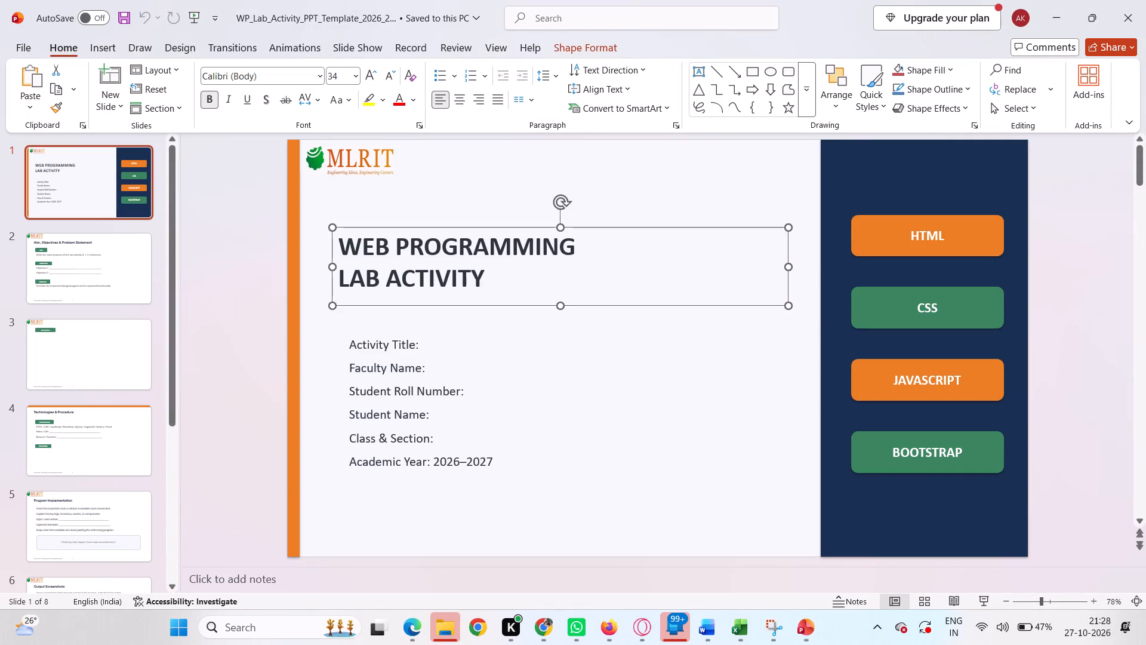
click(580, 249)
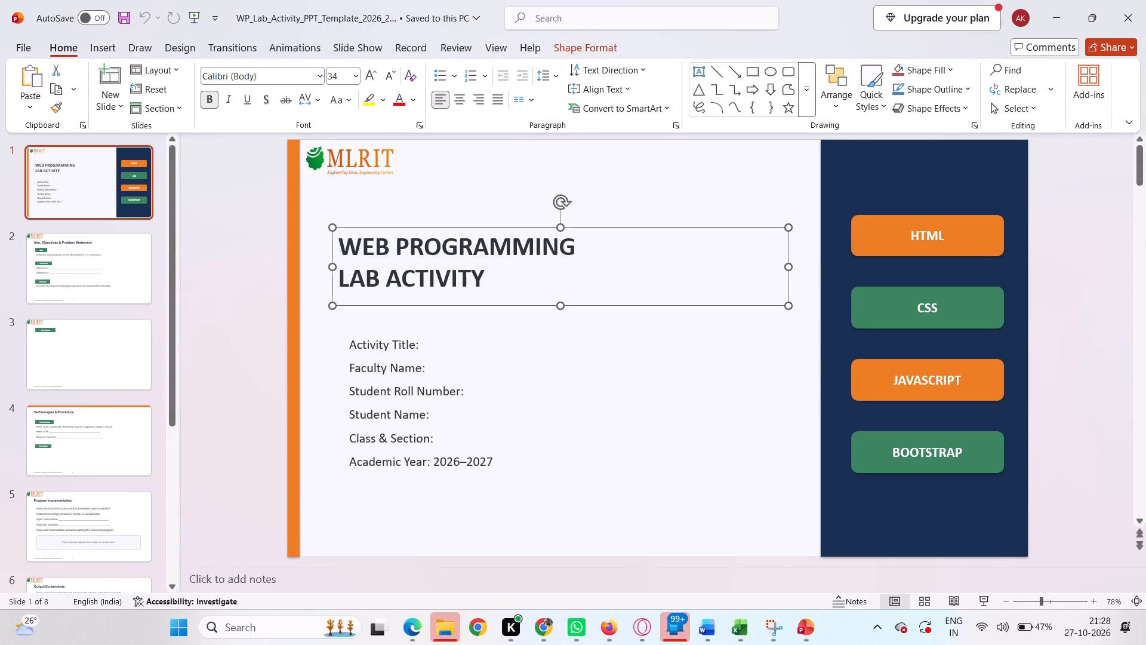
click(572, 252)
key(BackSpace)
key(BackSpace)
key(BackSpace)
key(BackSpace)
key(BackSpace)
key(BackSpace)
key(BackSpace)
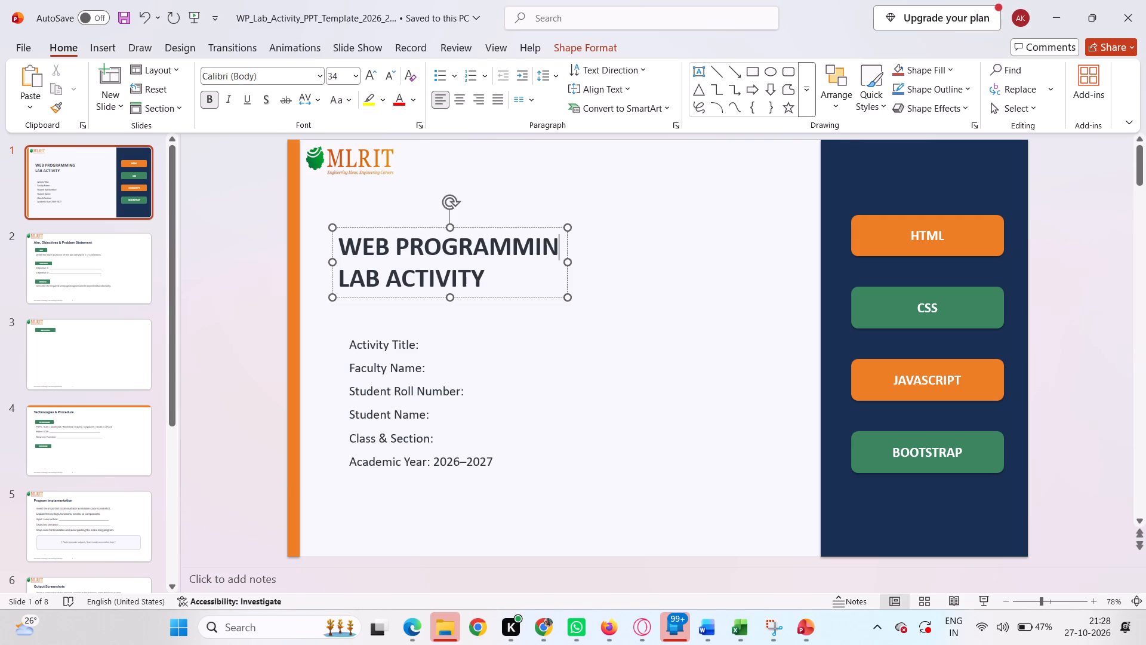
key(BackSpace)
key(BackSpace)
key(BackSpace)
key(BackSpace)
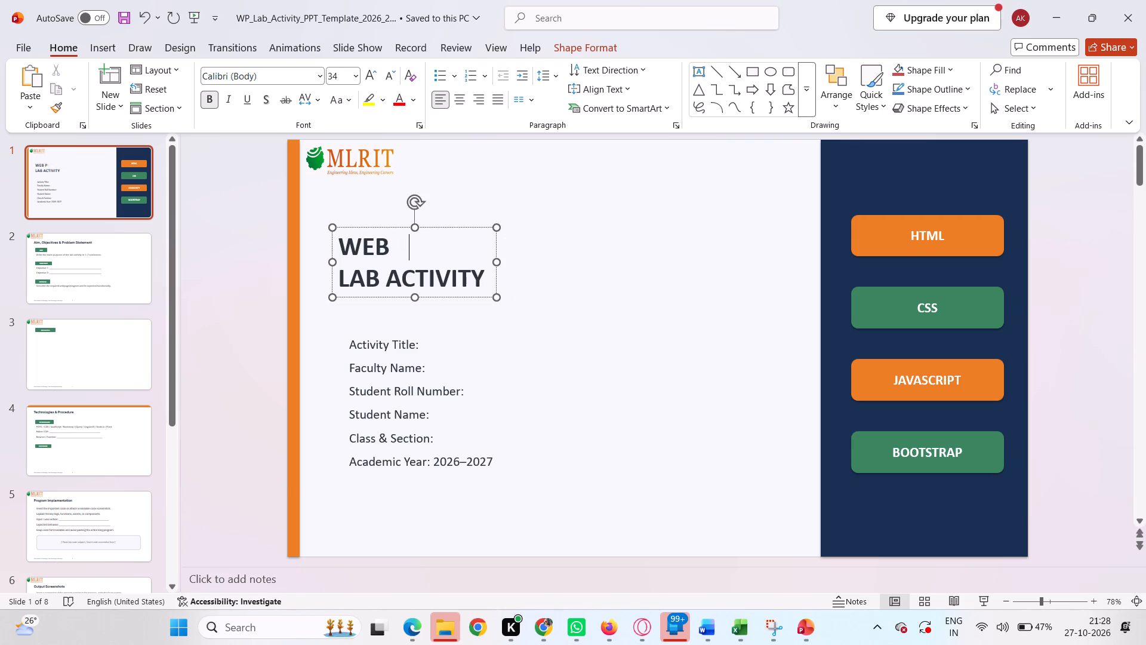
key(BackSpace)
key(BackSpace)
key(BackSpace)
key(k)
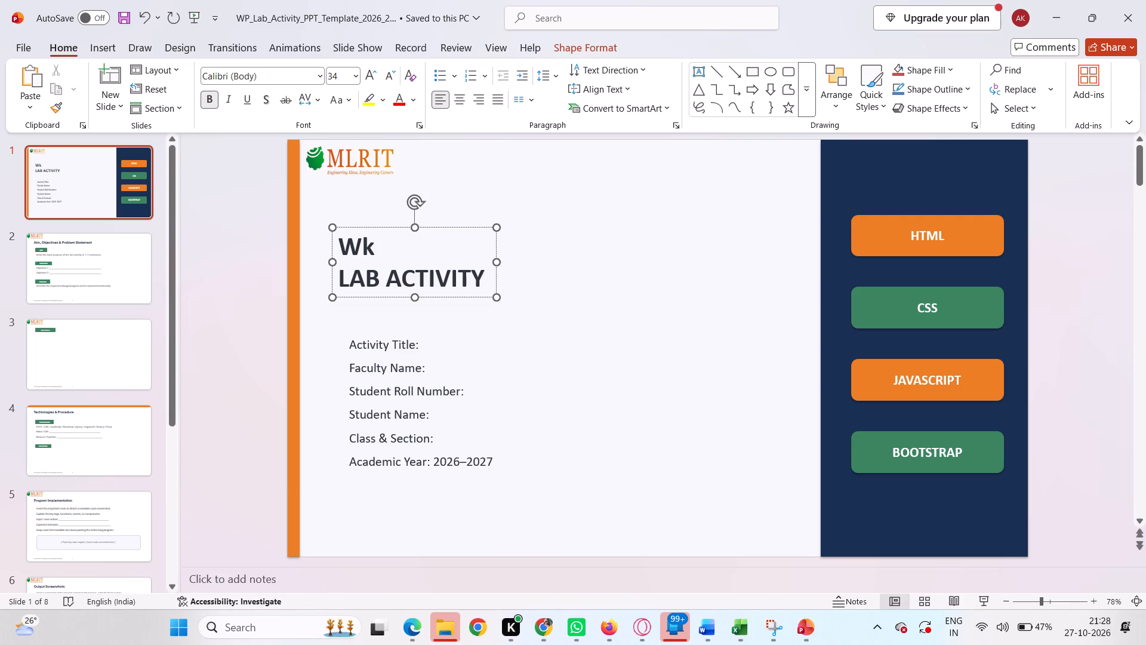
key(BackSpace)
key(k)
key(BackSpace)
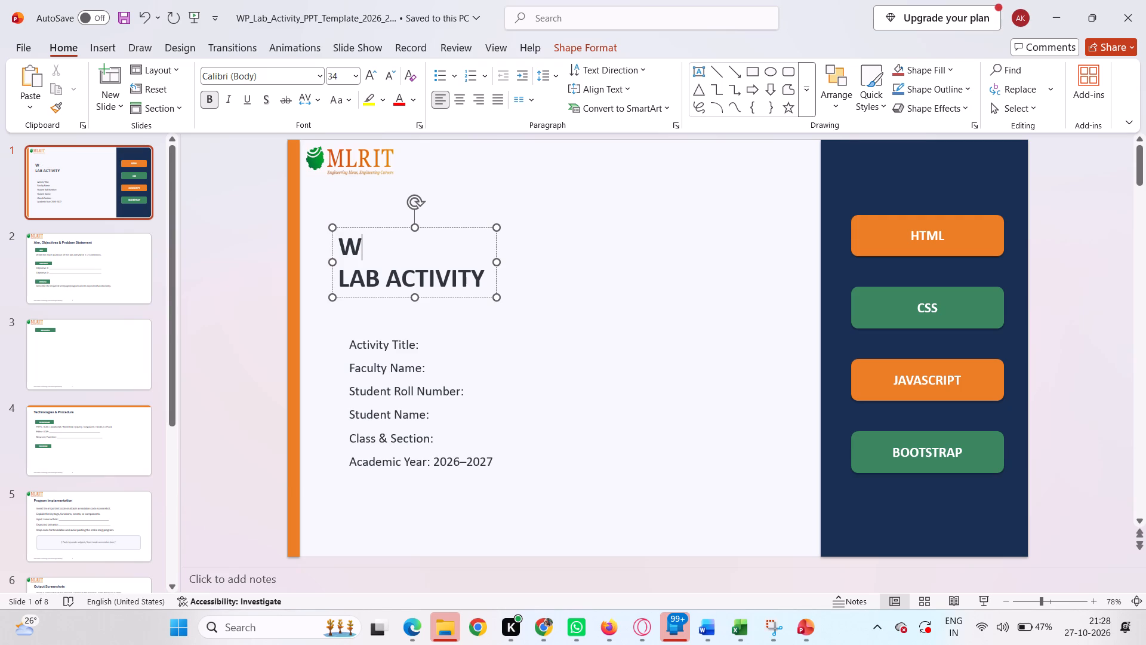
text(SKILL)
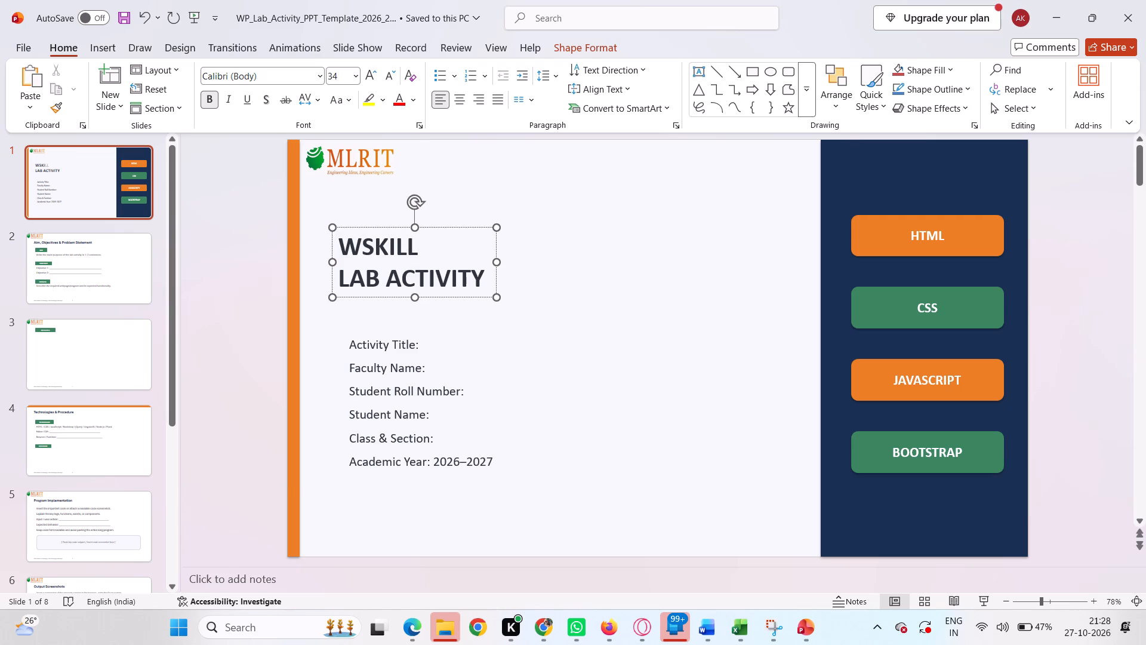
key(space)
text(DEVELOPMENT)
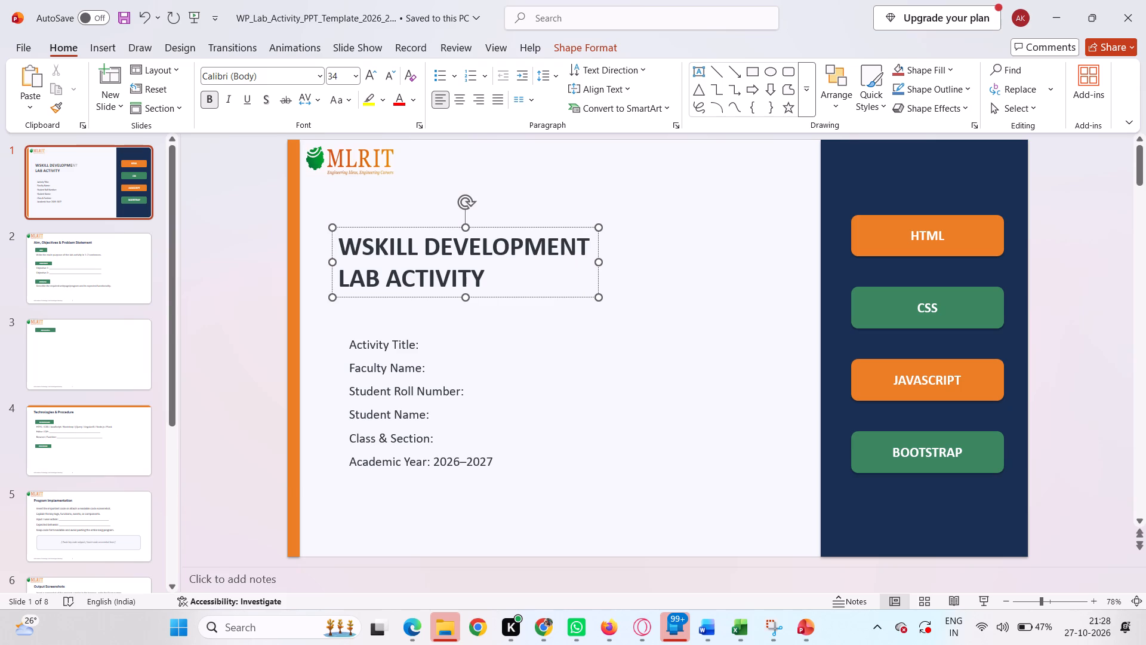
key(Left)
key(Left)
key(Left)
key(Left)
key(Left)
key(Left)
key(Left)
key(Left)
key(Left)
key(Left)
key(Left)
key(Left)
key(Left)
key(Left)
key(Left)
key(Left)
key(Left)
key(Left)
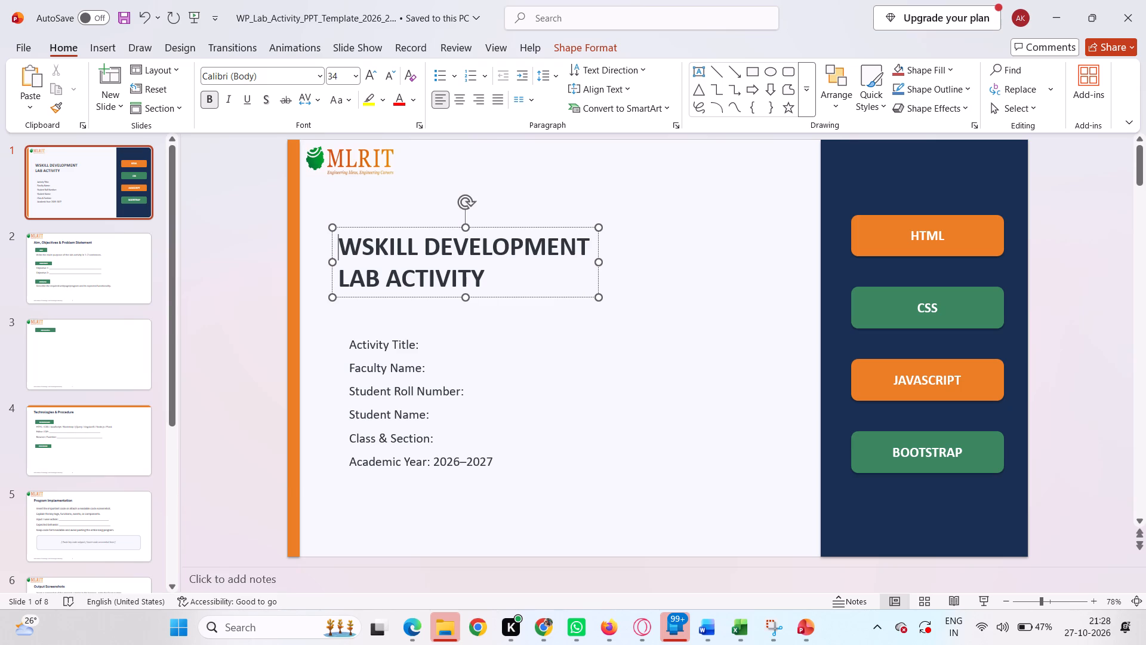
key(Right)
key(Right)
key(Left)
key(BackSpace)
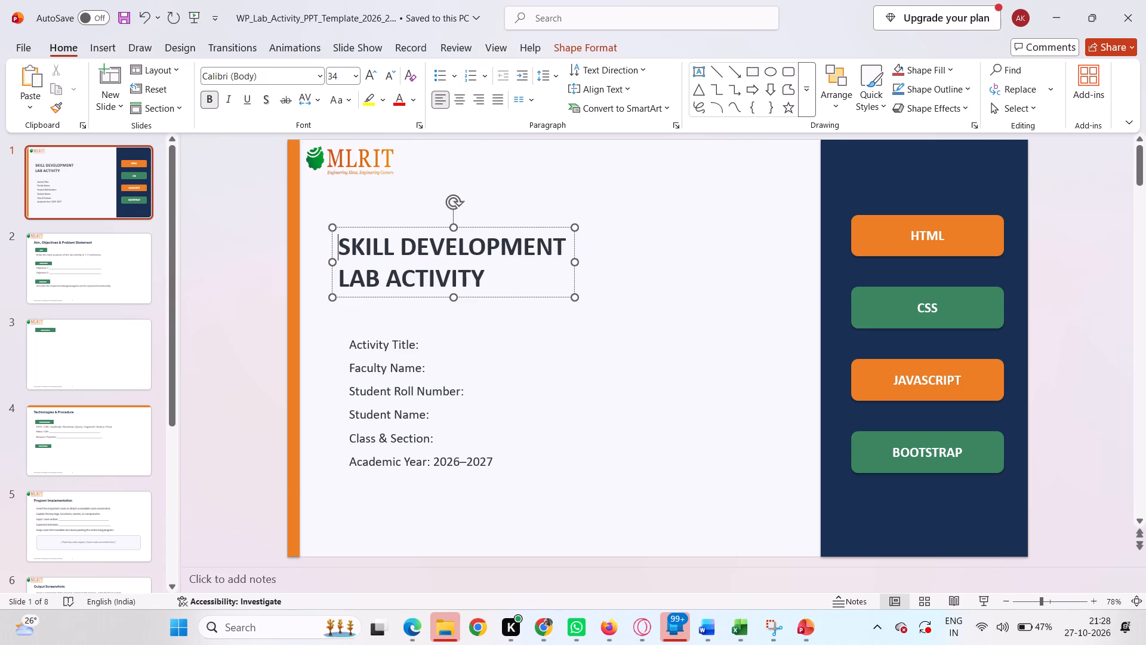
Append "(WEB TECHNOLOGY)" directly after "SKILL DEVELOPMENT" in the slide 1 title.
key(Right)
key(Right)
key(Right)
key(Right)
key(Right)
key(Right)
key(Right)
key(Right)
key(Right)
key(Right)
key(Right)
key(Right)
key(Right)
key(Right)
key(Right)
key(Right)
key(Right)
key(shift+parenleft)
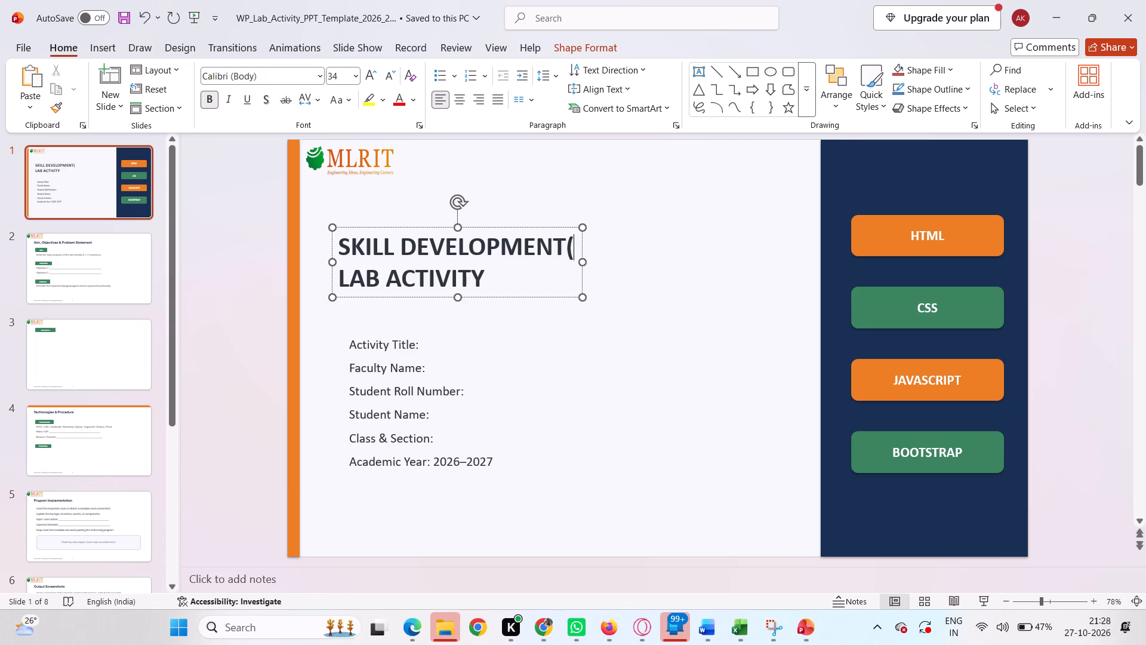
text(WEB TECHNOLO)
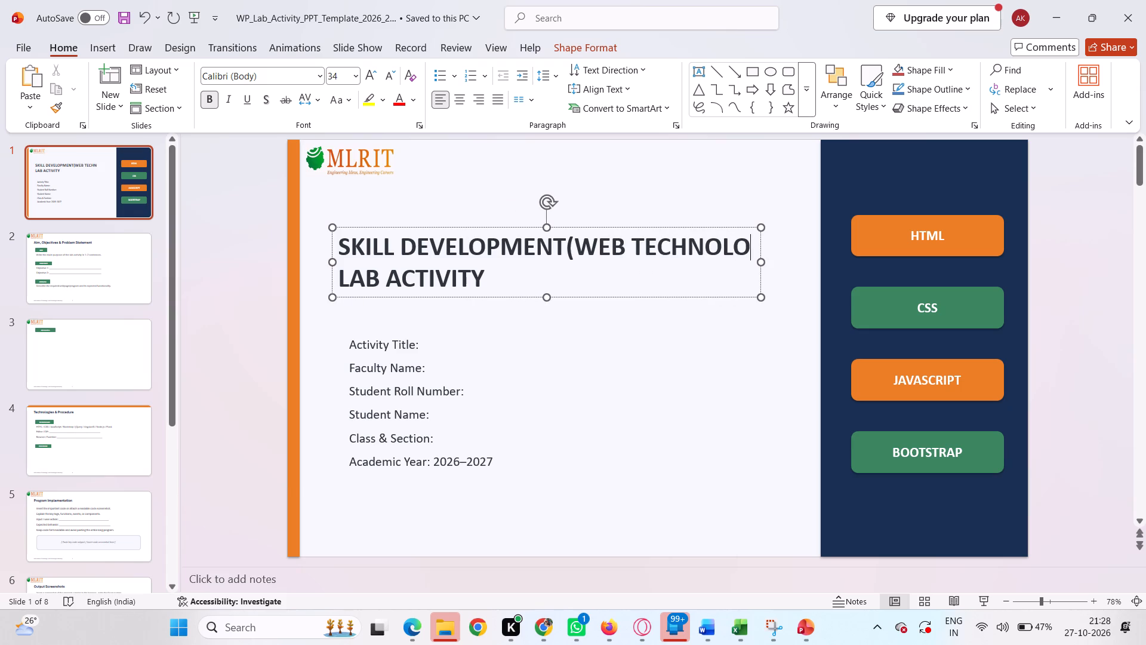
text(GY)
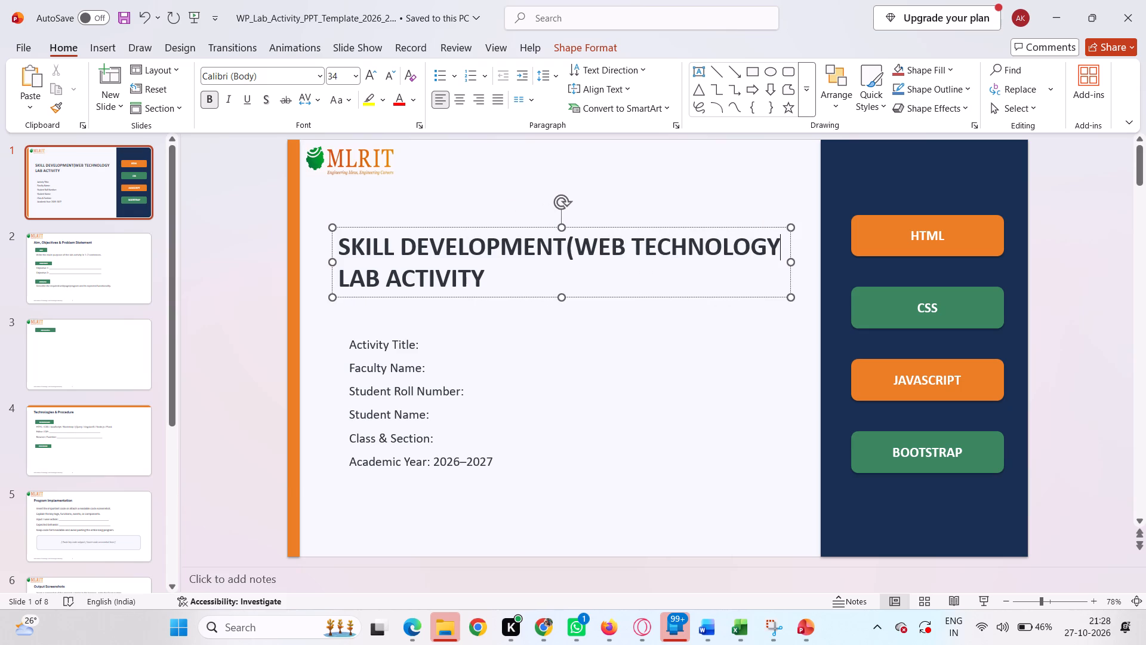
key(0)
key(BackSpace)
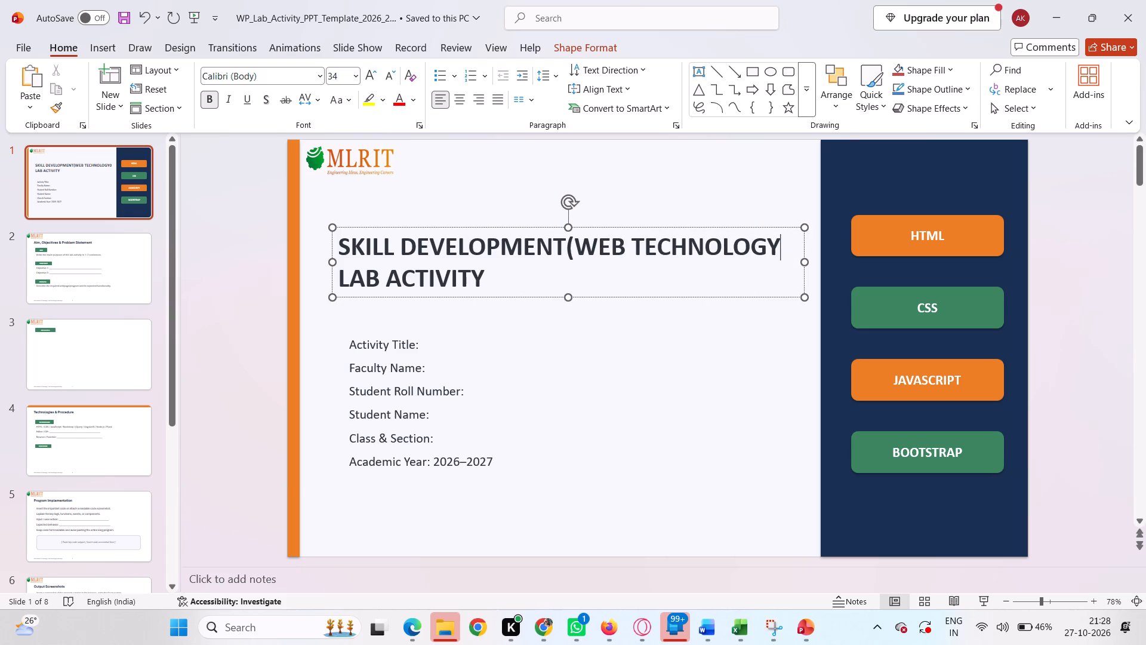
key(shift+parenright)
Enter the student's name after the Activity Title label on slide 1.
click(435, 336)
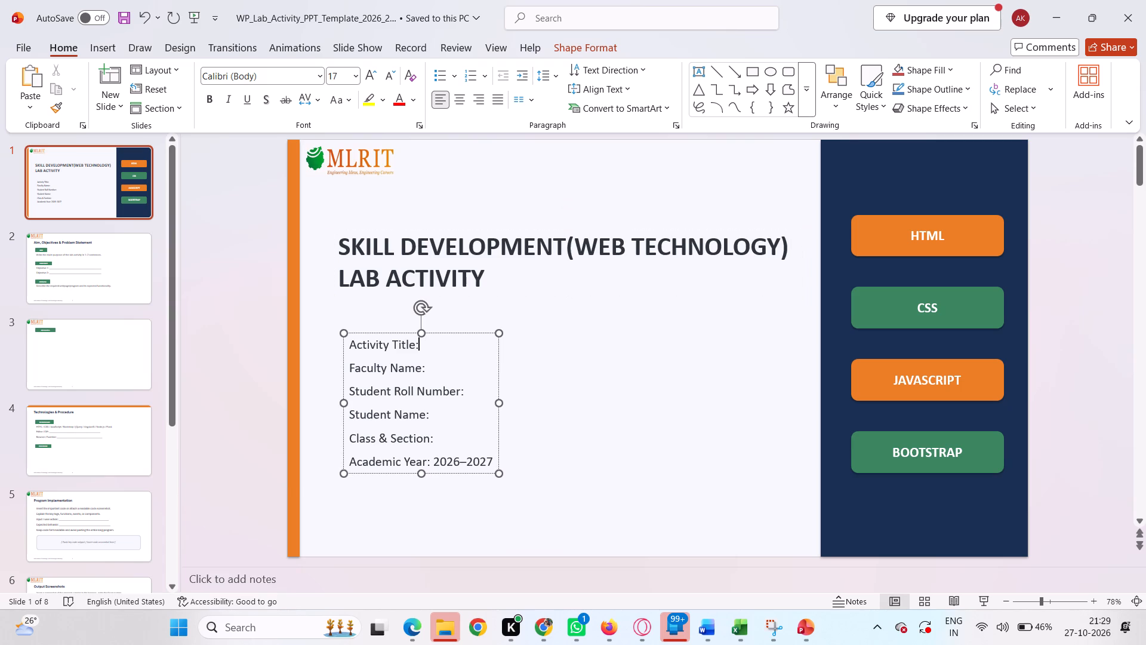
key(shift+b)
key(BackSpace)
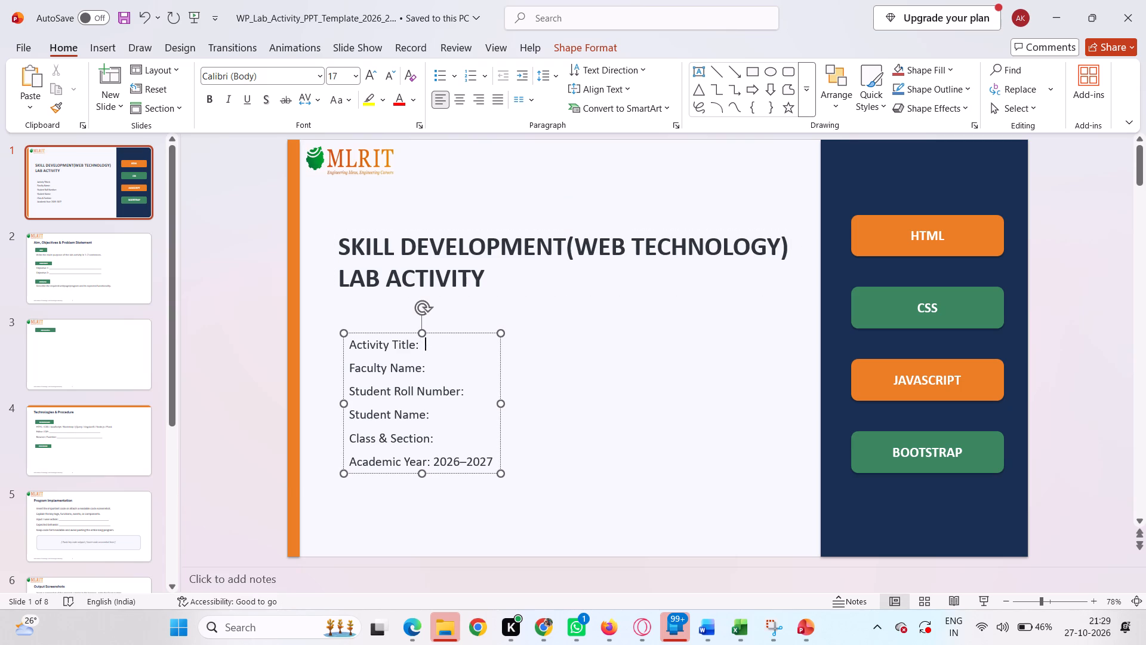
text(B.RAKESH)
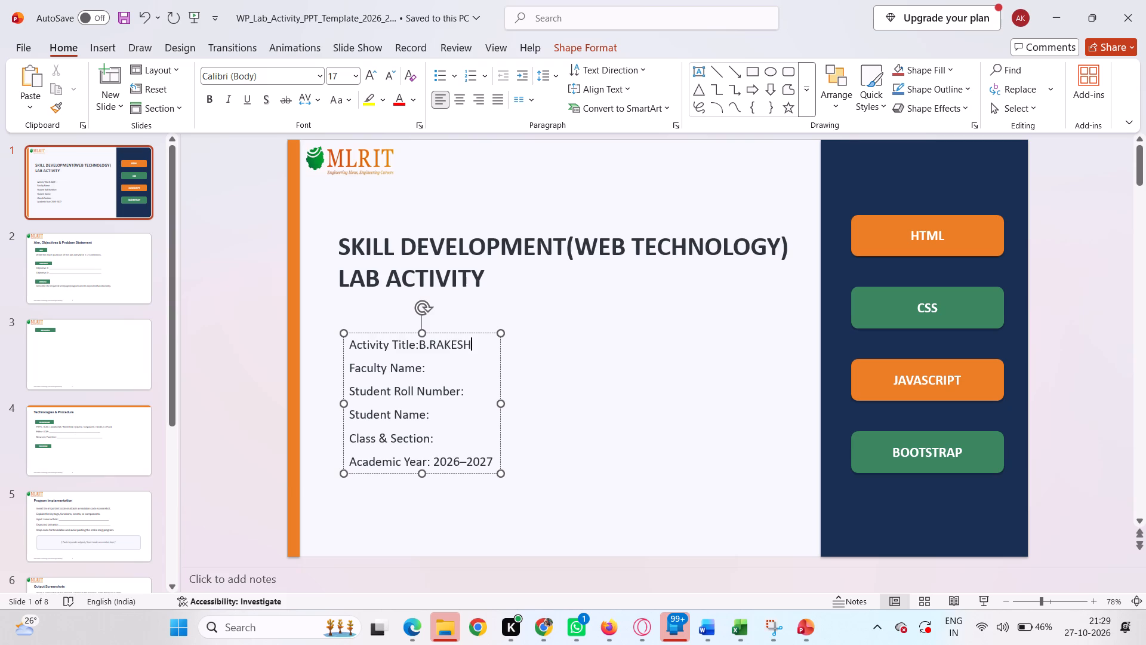
Fill in the faculty name and the student roll number after their labels on slide 1.
click(424, 370)
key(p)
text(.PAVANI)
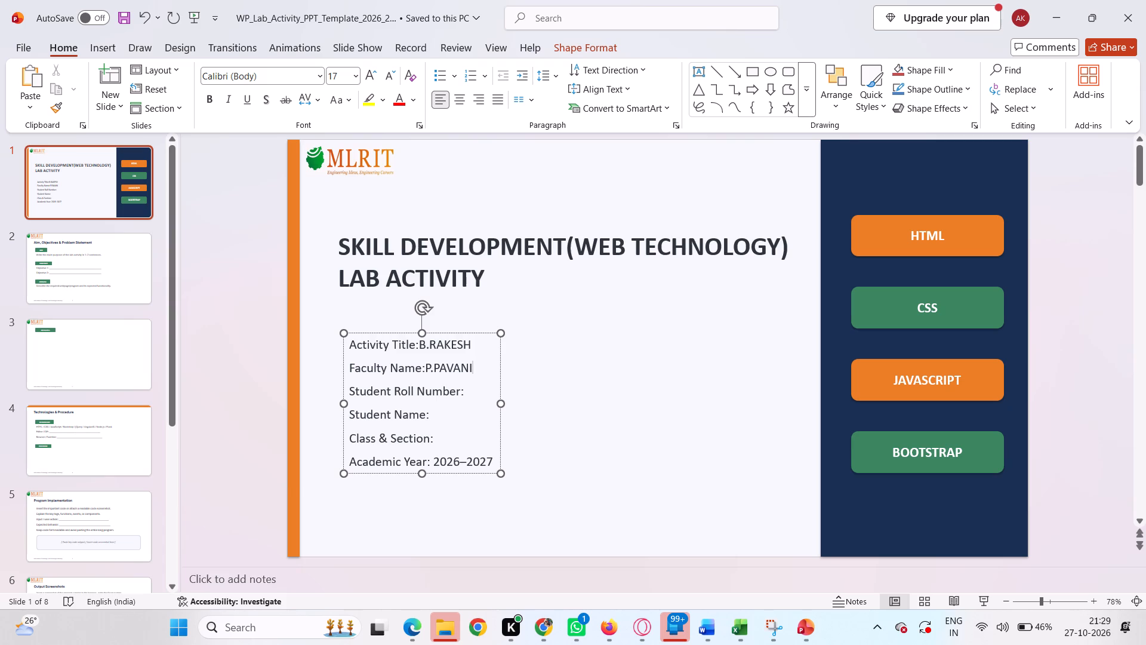
click(467, 393)
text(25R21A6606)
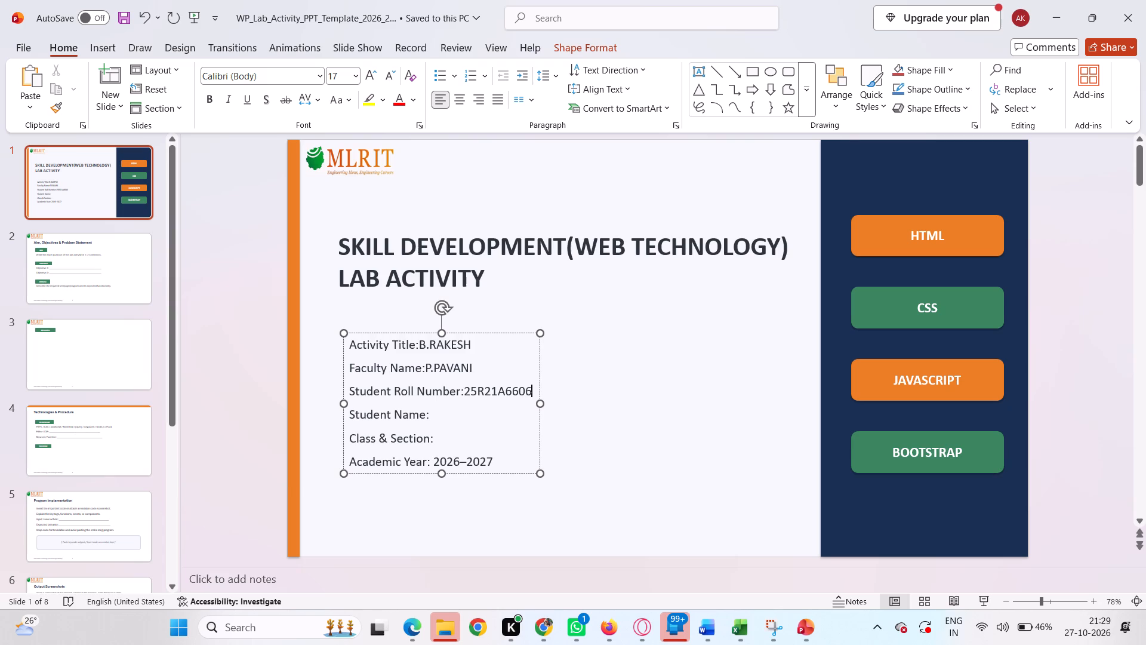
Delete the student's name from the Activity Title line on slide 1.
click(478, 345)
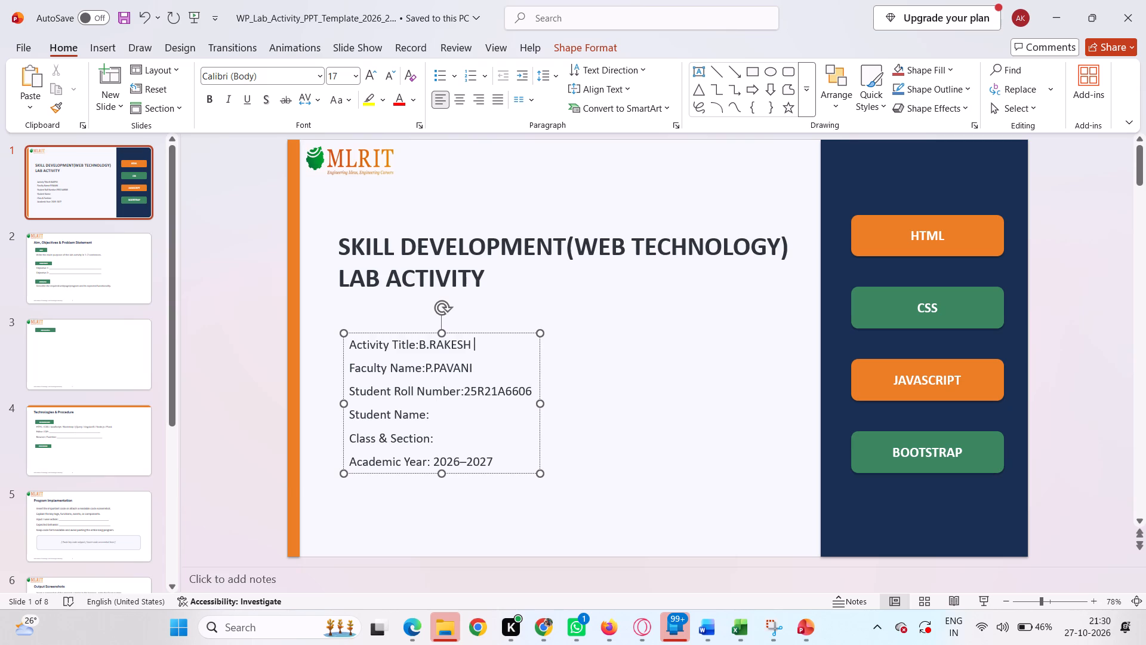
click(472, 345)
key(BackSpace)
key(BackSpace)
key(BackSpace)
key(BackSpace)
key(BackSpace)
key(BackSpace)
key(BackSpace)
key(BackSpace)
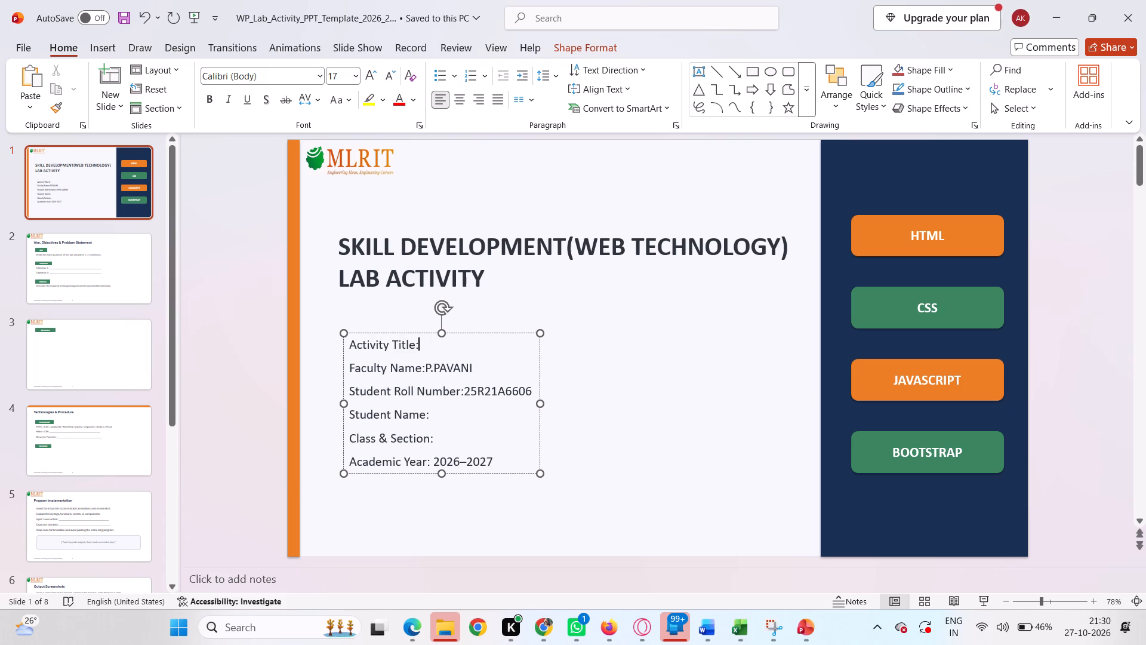
Fill in the student's name and the class and section CSM-A after their labels on slide 1.
click(440, 417)
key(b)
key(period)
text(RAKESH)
click(438, 434)
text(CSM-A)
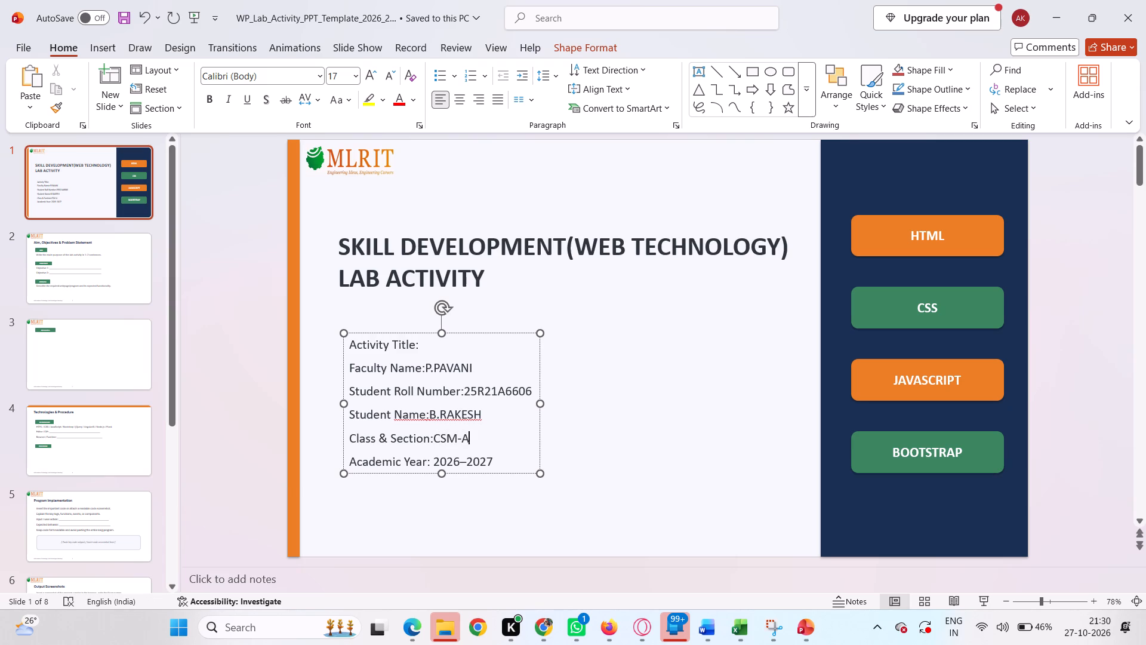
Look through the template's slides, from the title slide to the closing Thank You slide, to see which sections need content.
click(430, 351)
scroll(434, 348, right, 1)
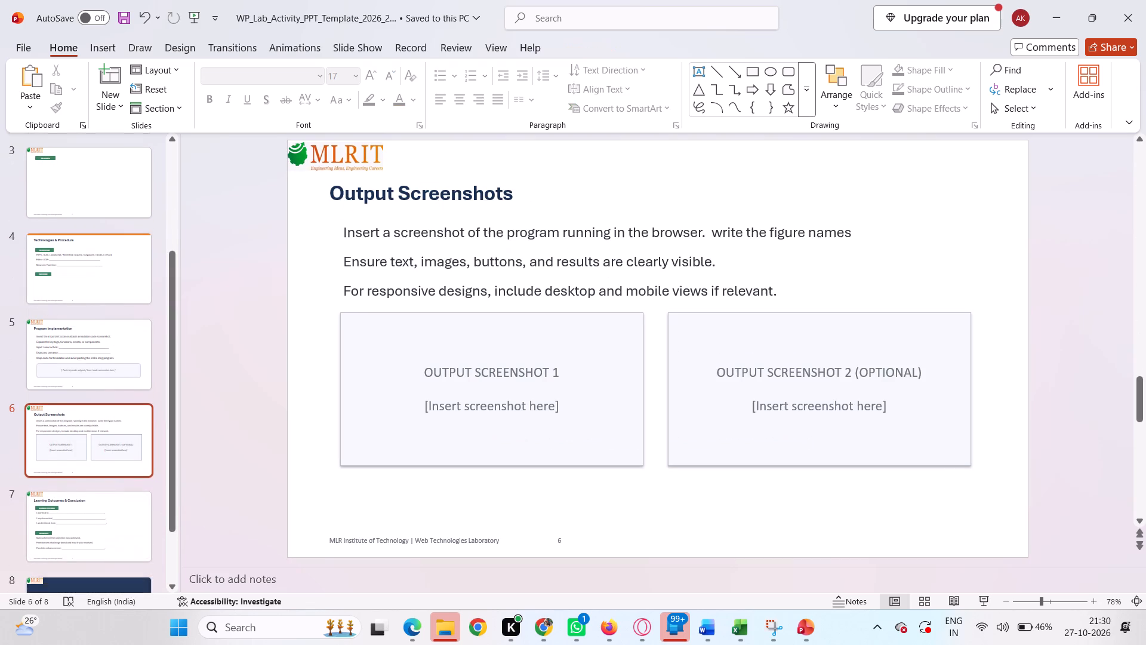
scroll(434, 348, right, 2)
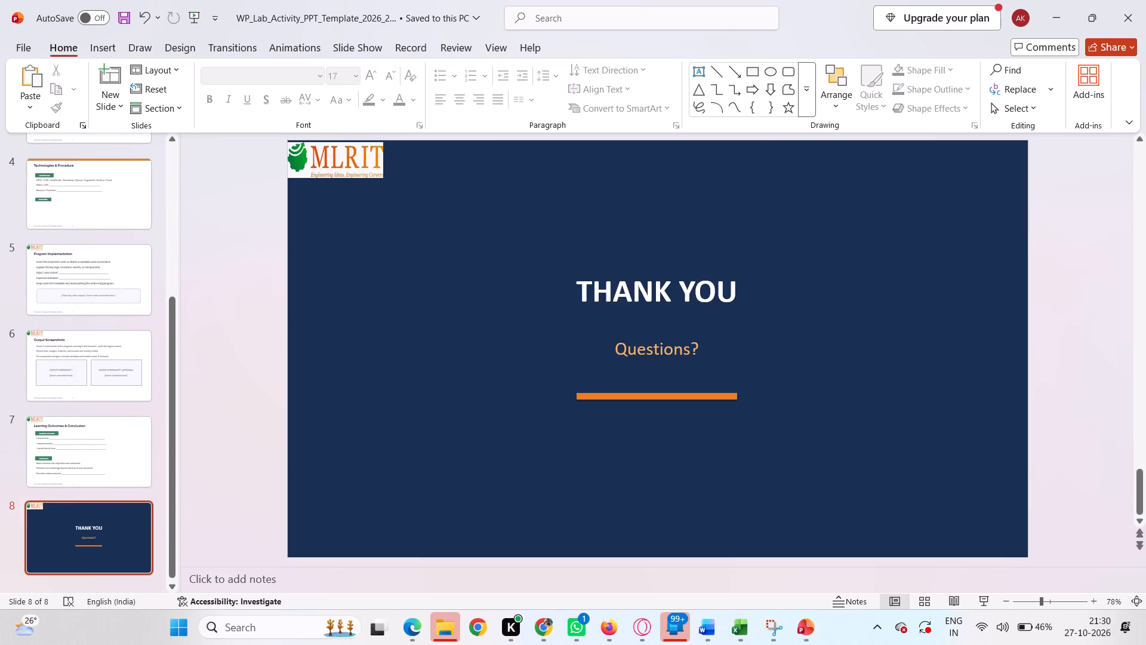
scroll(434, 348, right, 2)
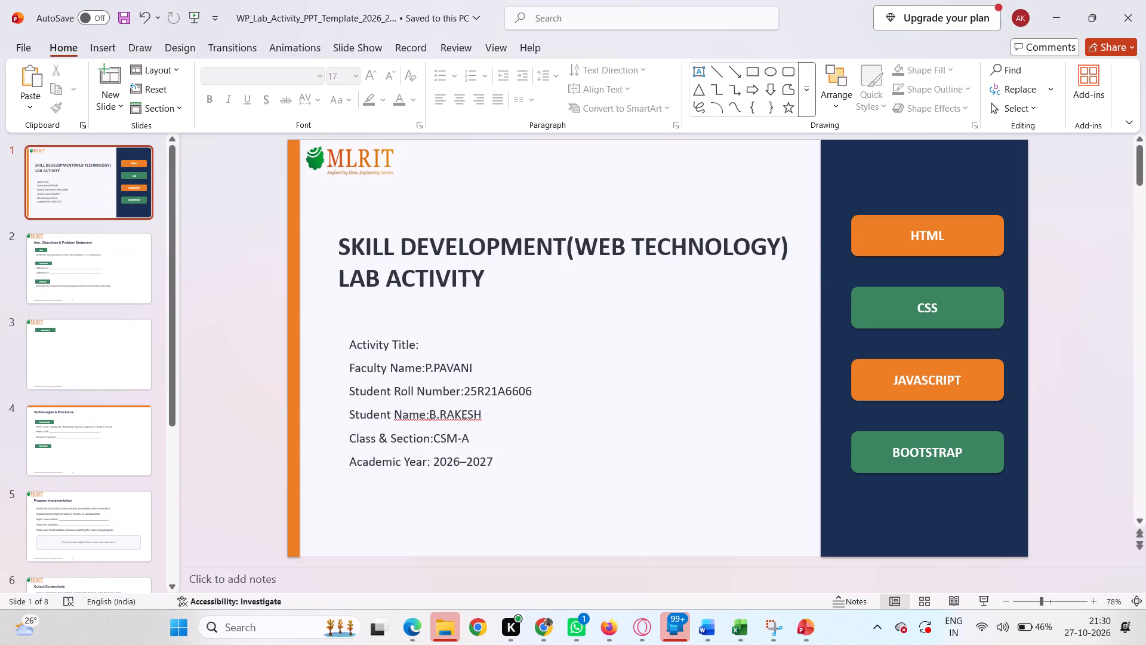
scroll(486, 315, up, 1)
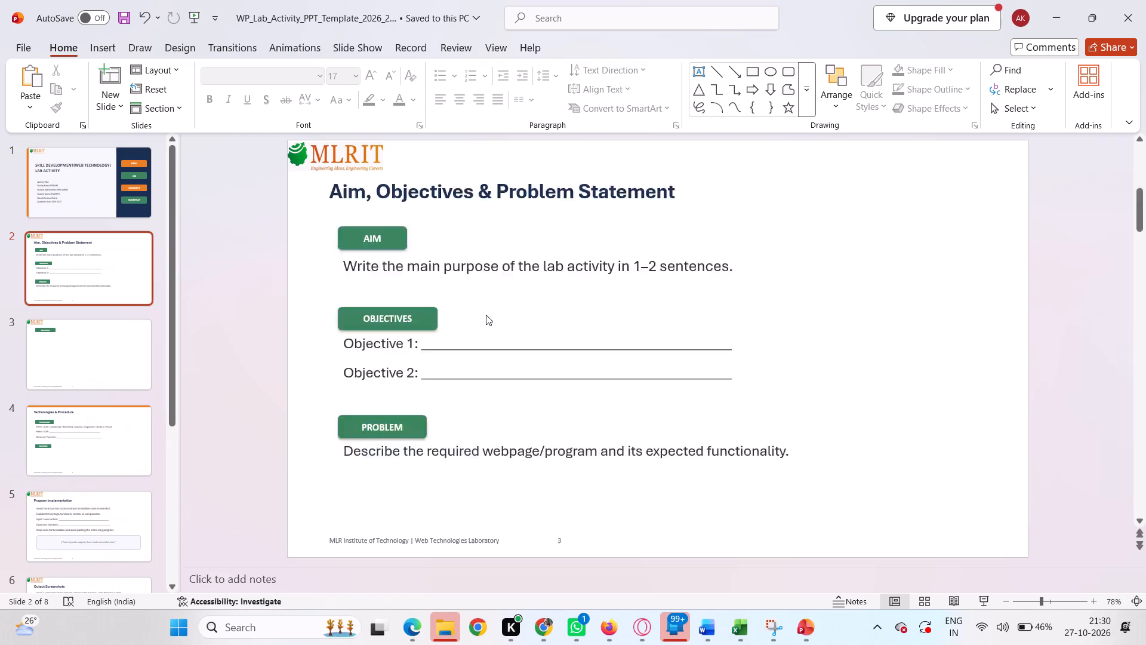
scroll(486, 315, up, 3)
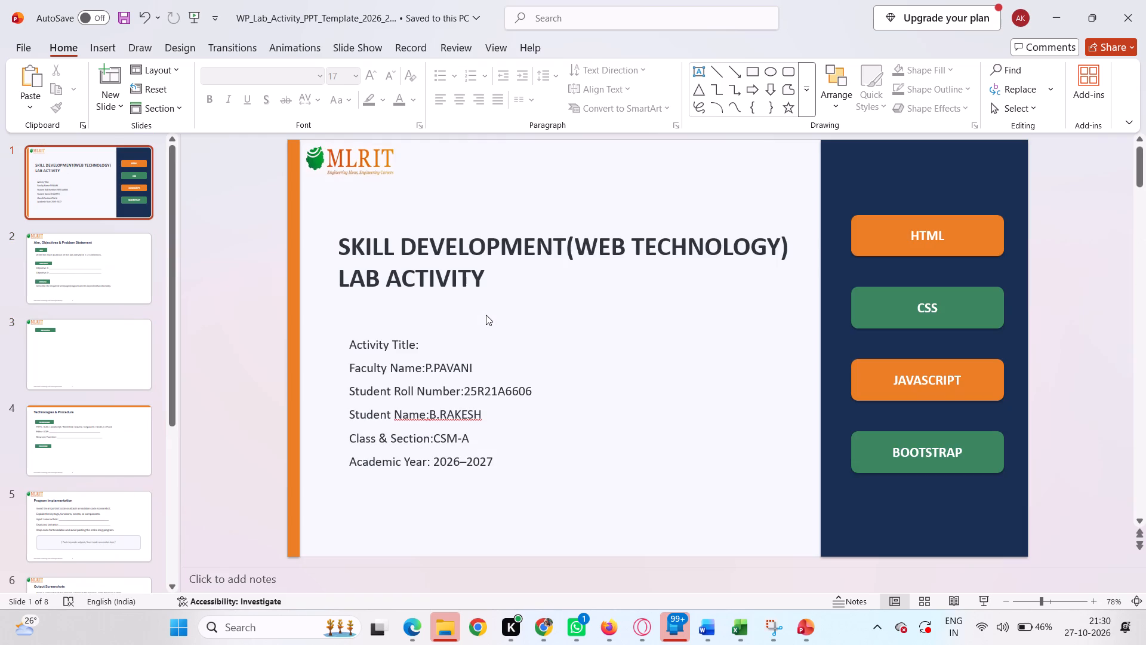
scroll(486, 315, up, 1)
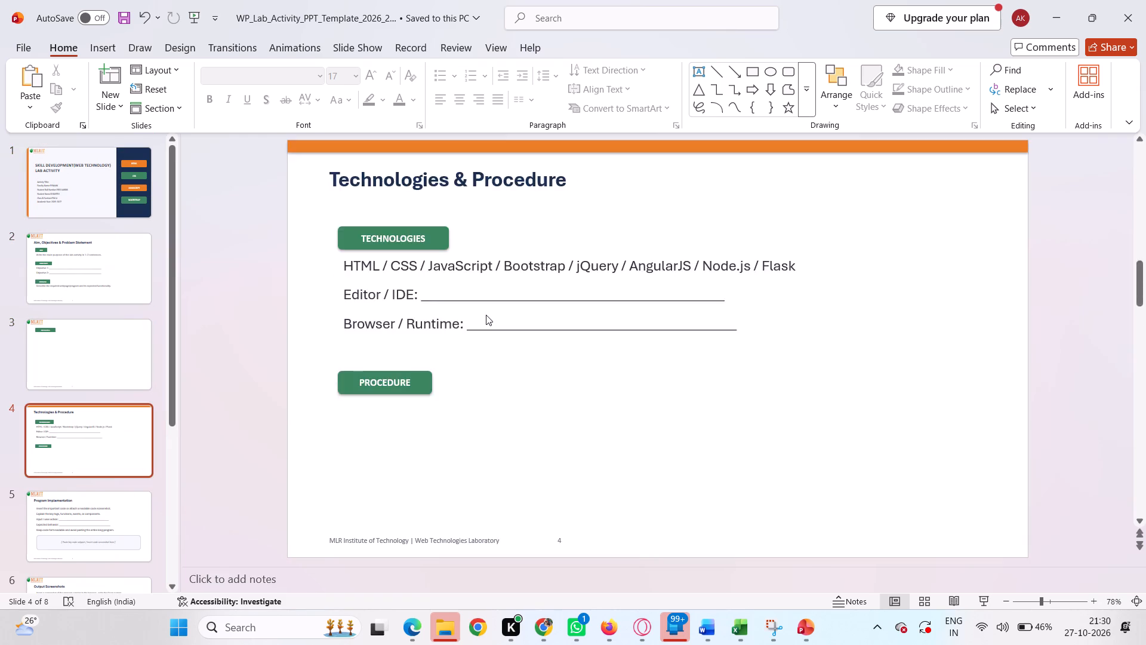
scroll(486, 315, up, 1)
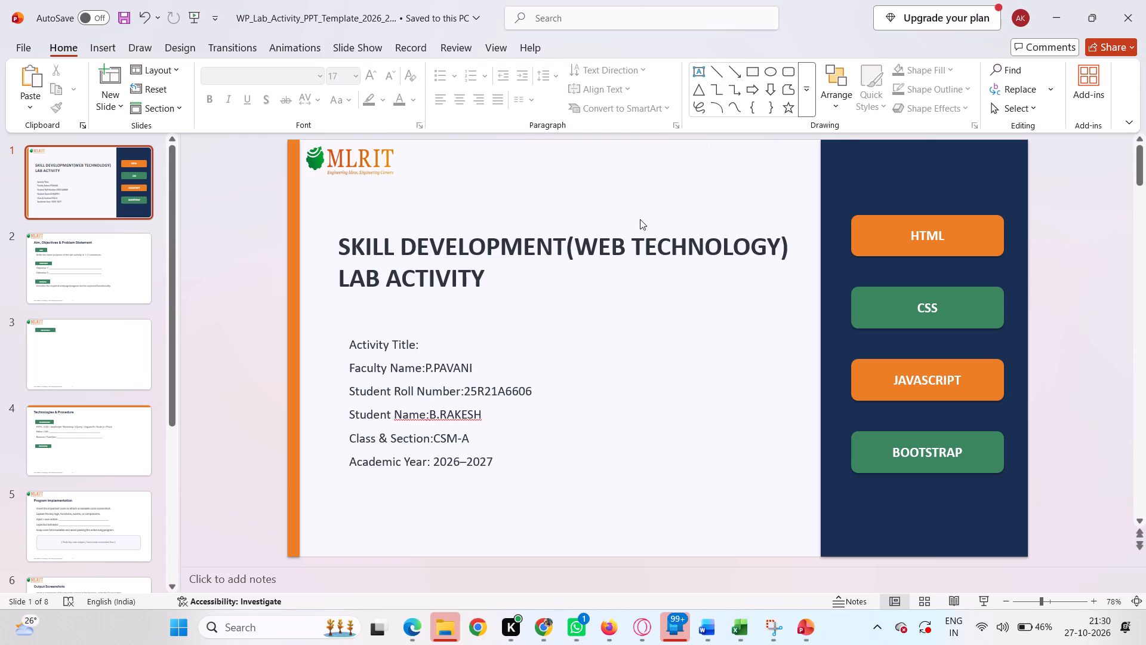
Save the presentation.
key(ctrl+s)
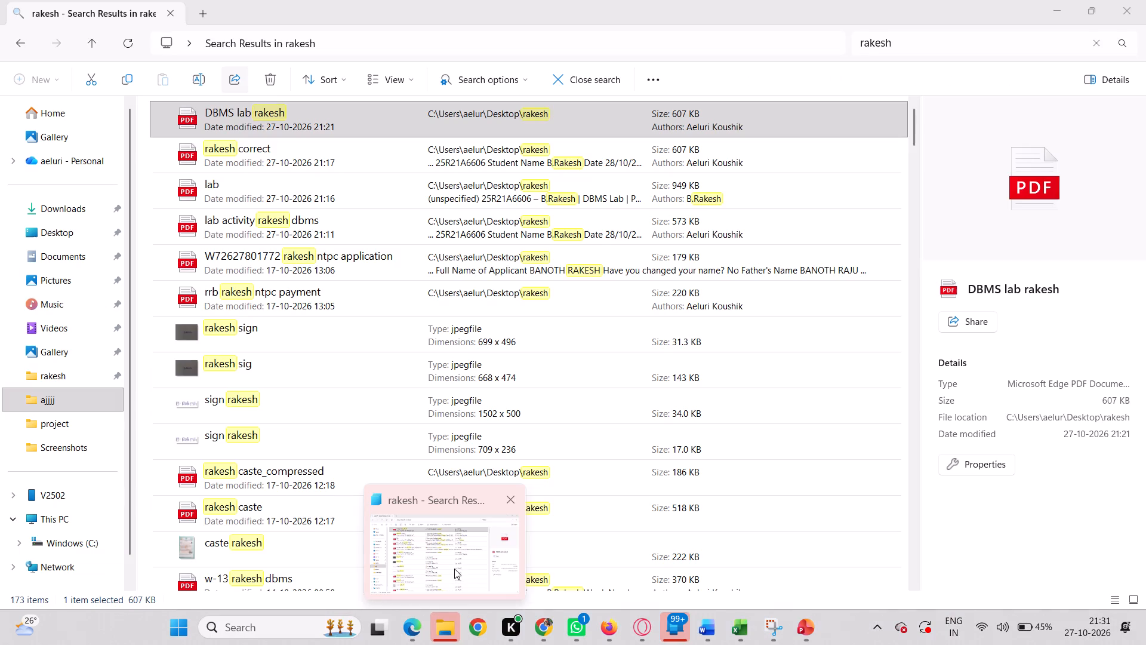
Switch to File Explorer, clear the existing search, check Downloads and return to the rakesh folder.
click(454, 569)
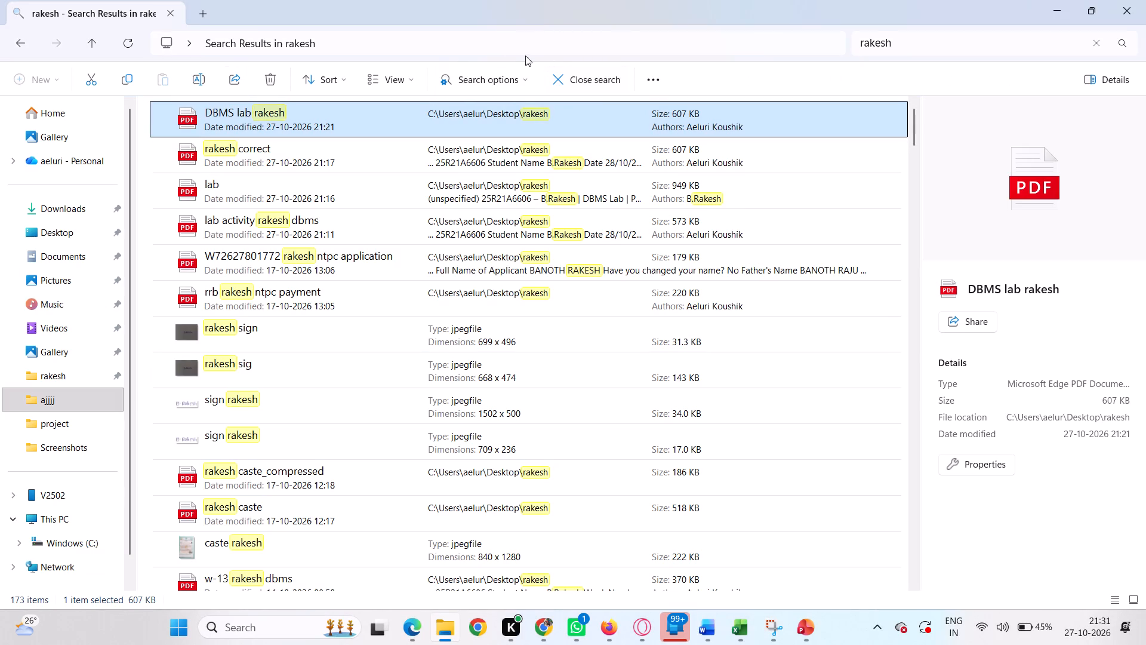
click(903, 36)
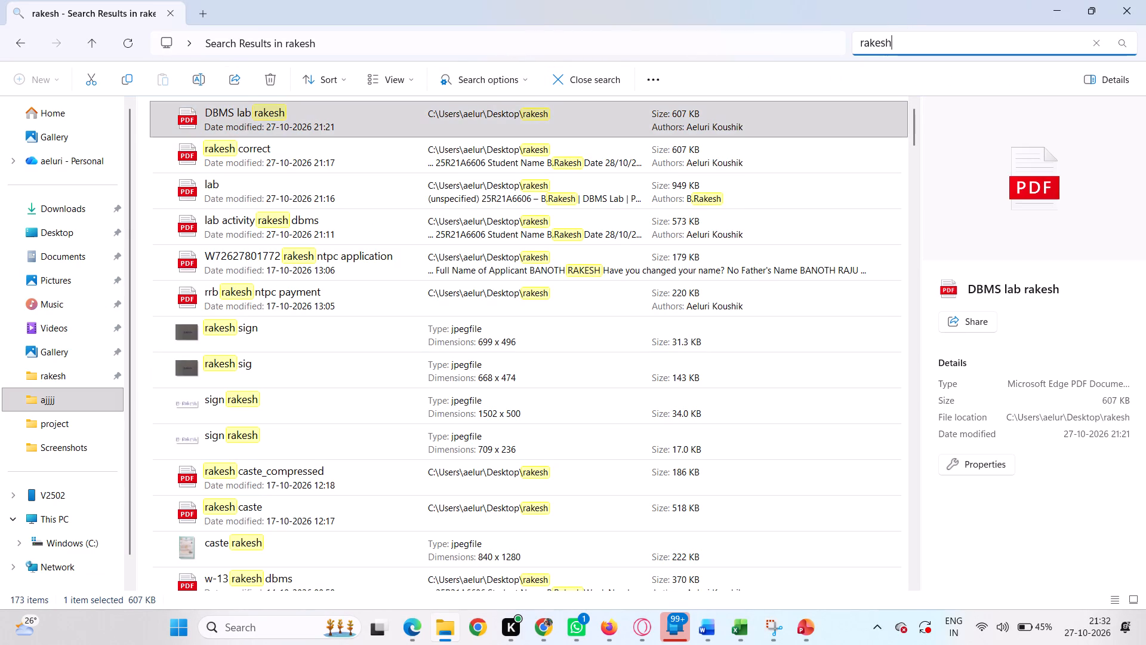
key(BackSpace)
key(BackSpace)
key(BackSpace)
key(BackSpace)
key(BackSpace)
key(BackSpace)
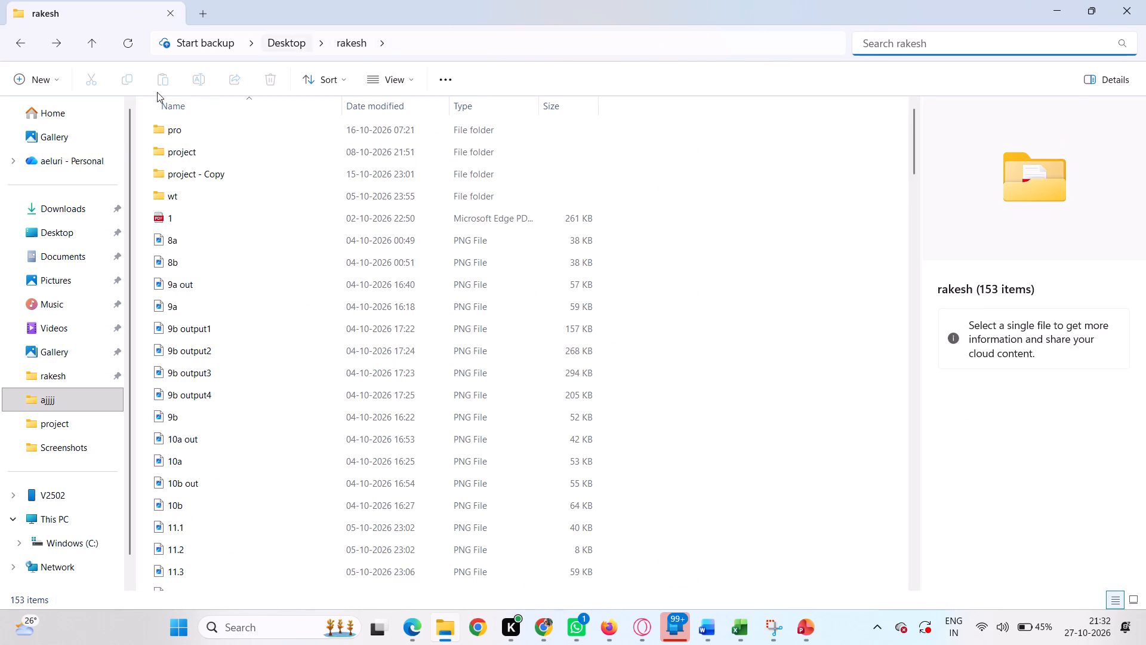
click(80, 216)
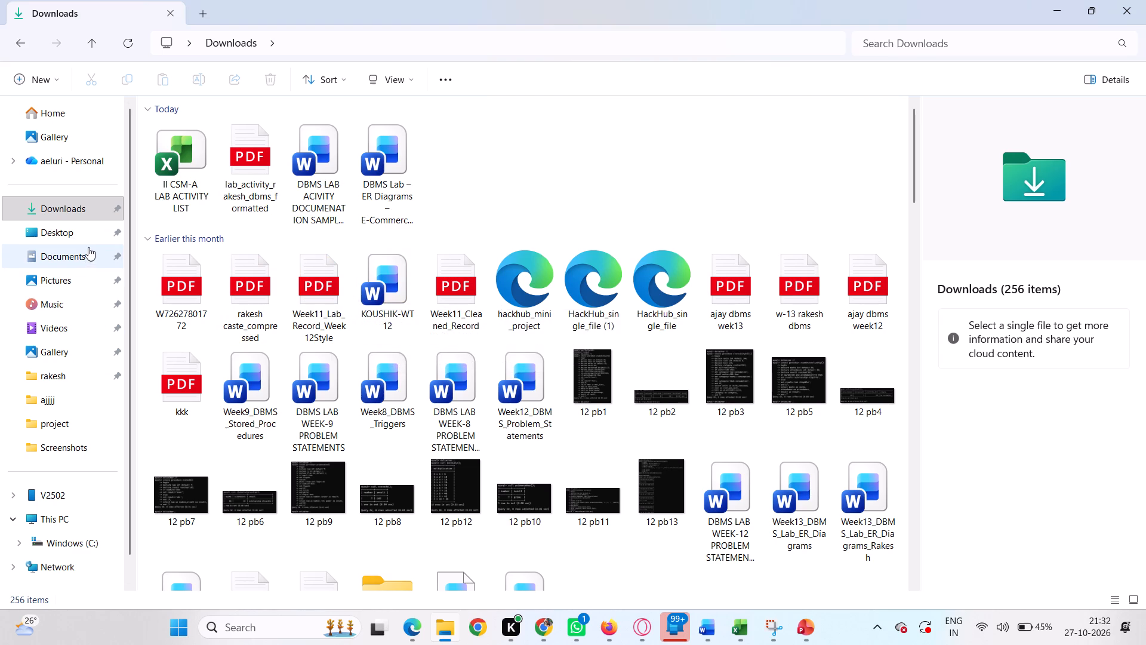
double_click(73, 386)
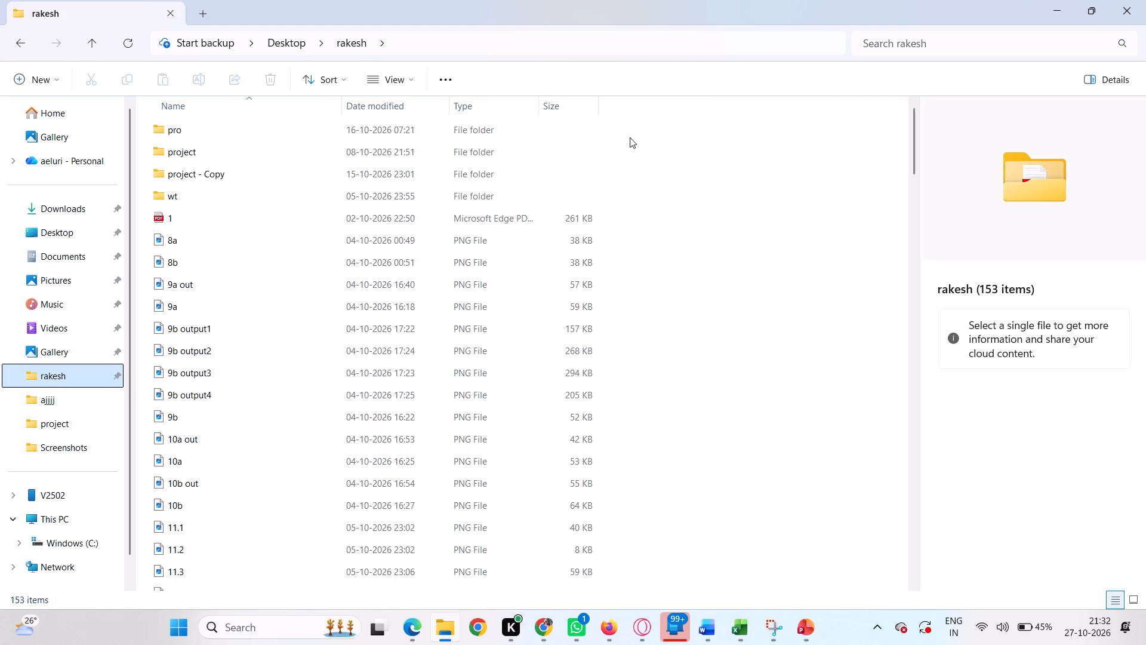
Search the rakesh folder for 12, look through the matching files and open the rak wt min PDF.
click(929, 42)
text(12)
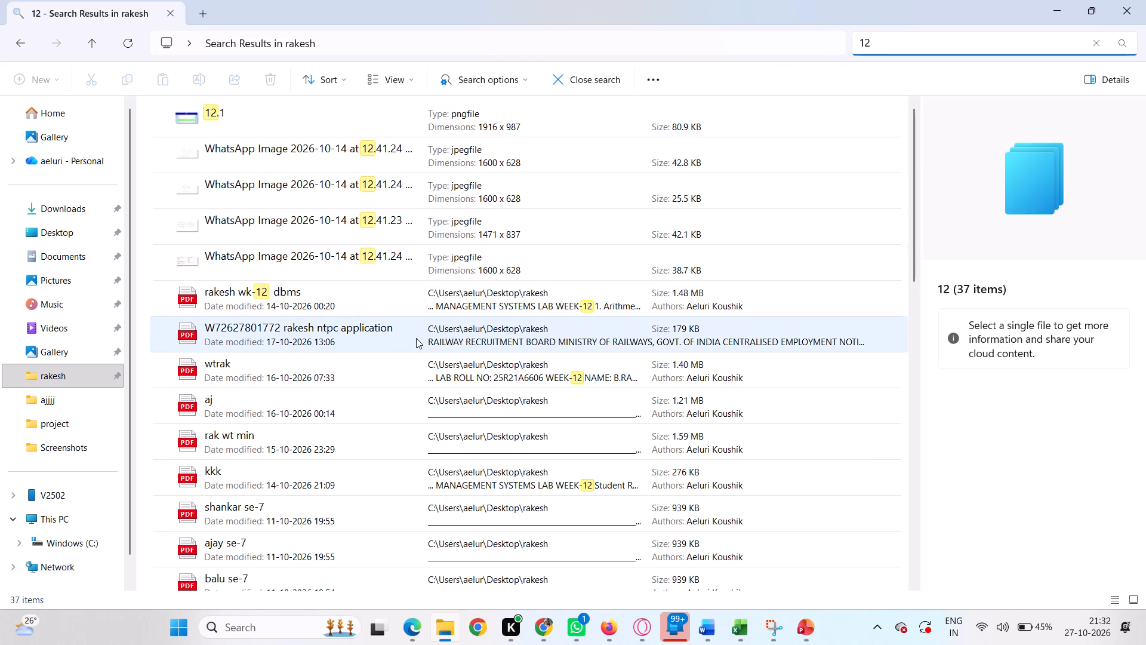
scroll(416, 338, down, 6)
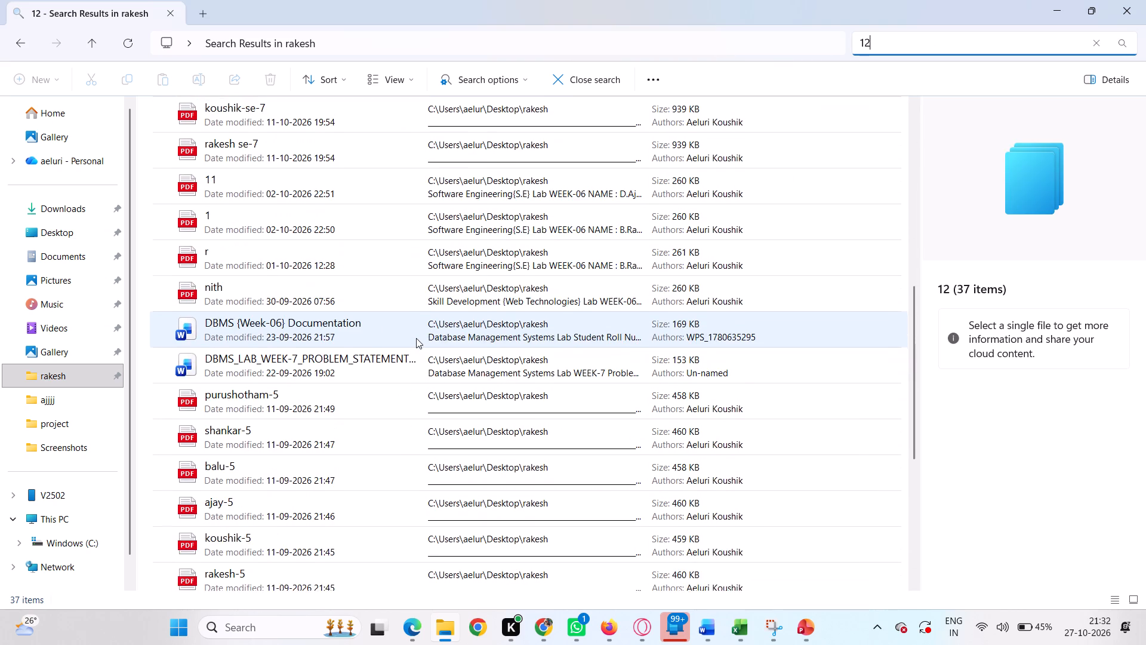
scroll(416, 338, down, 4)
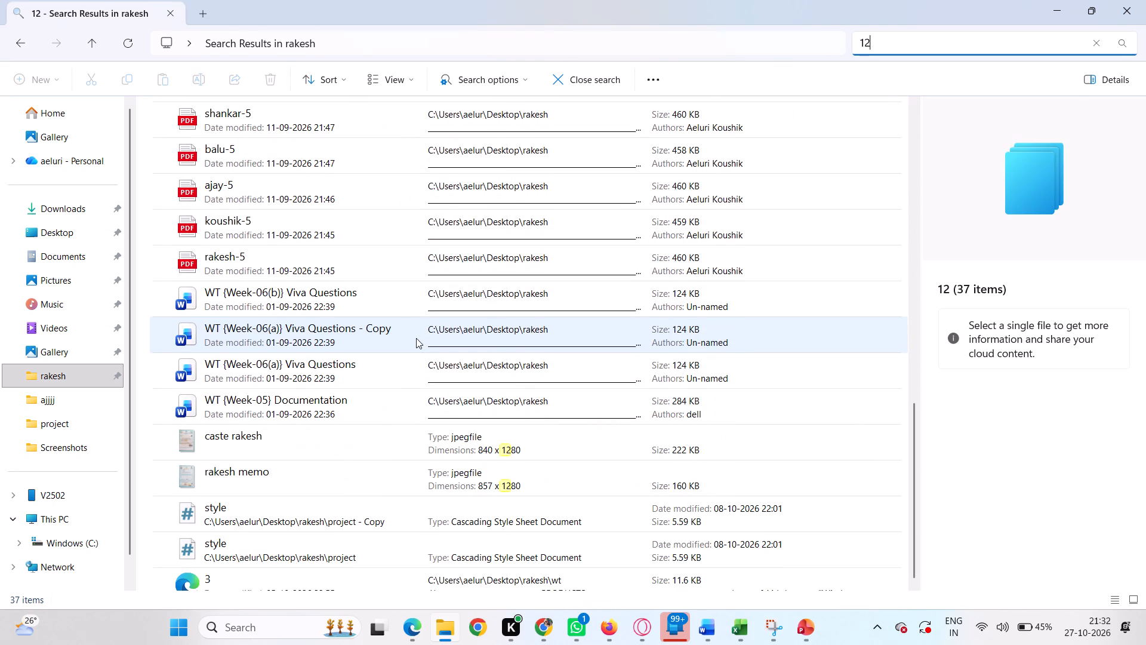
scroll(416, 338, up, 2)
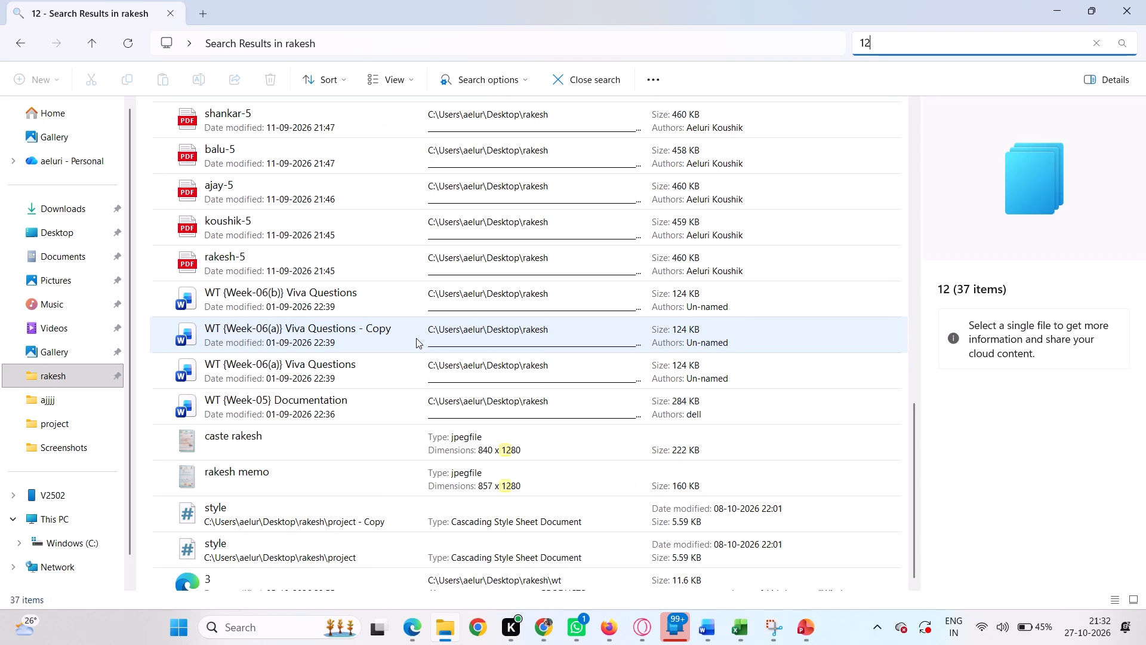
scroll(416, 338, up, 1)
scroll(432, 239, up, 1)
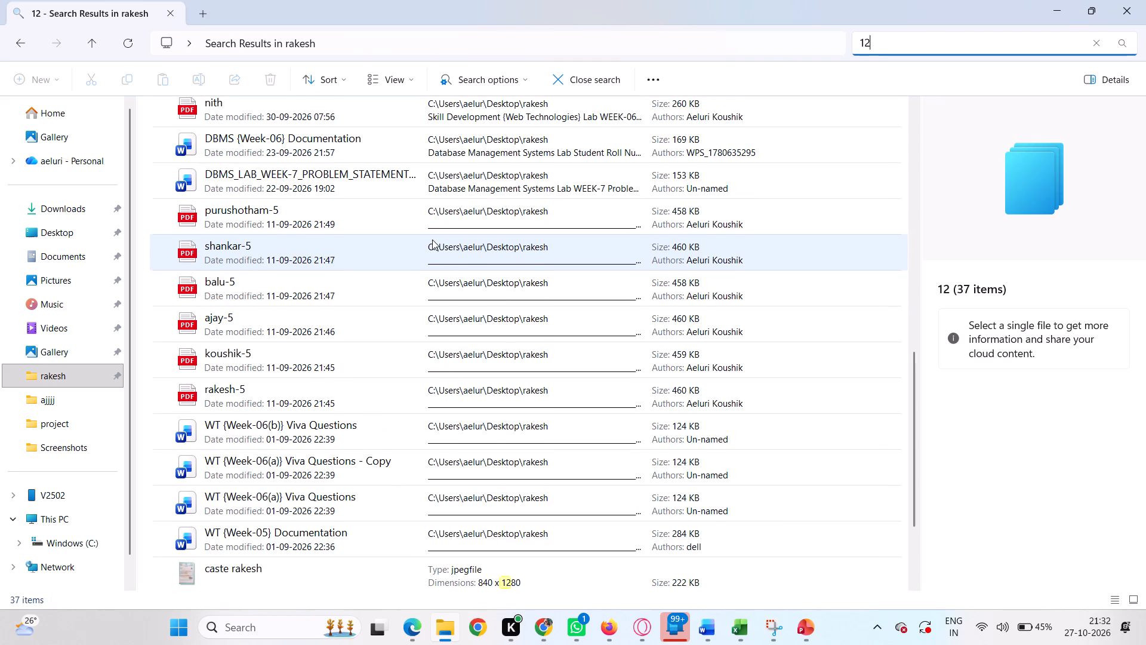
scroll(432, 239, up, 3)
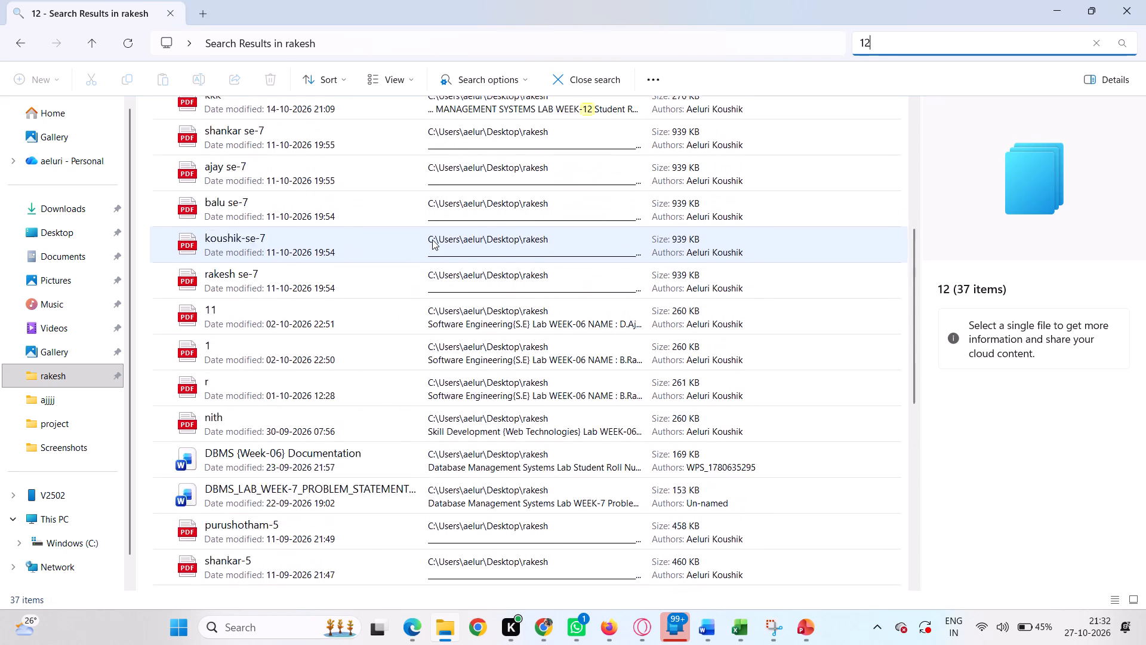
scroll(432, 239, up, 3)
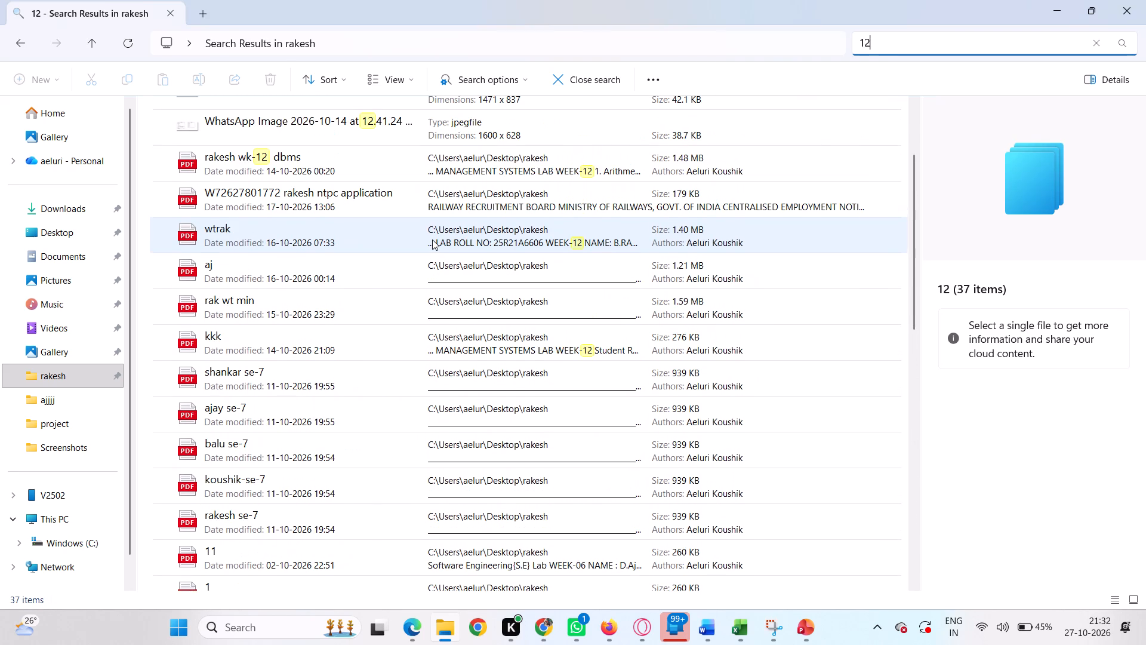
scroll(432, 239, up, 1)
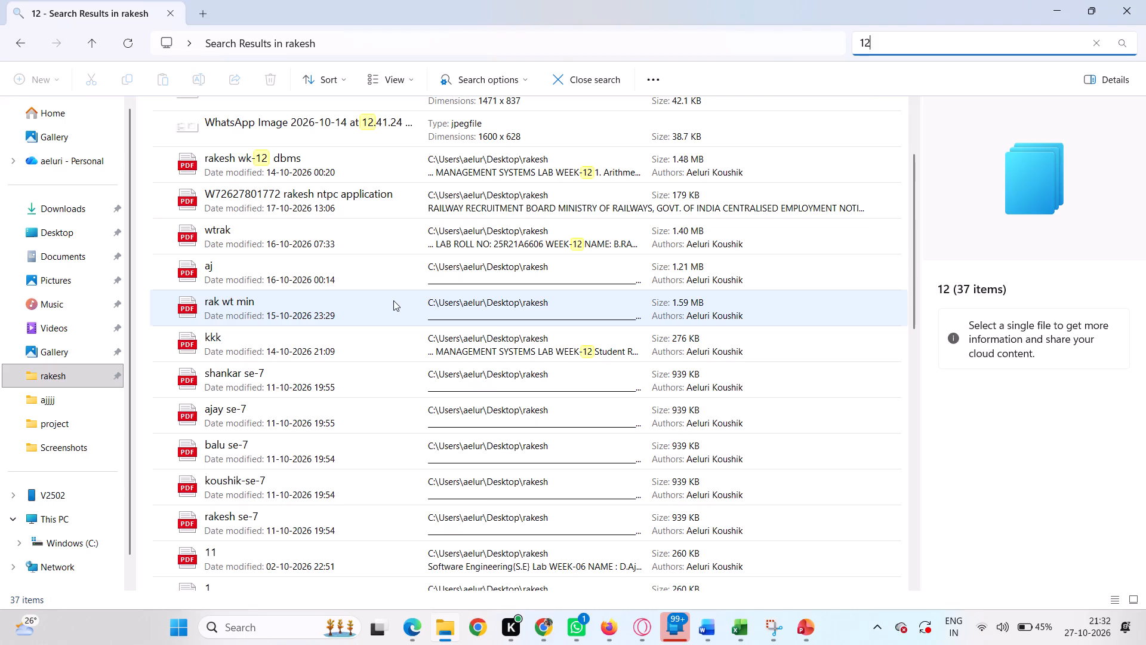
double_click(393, 300)
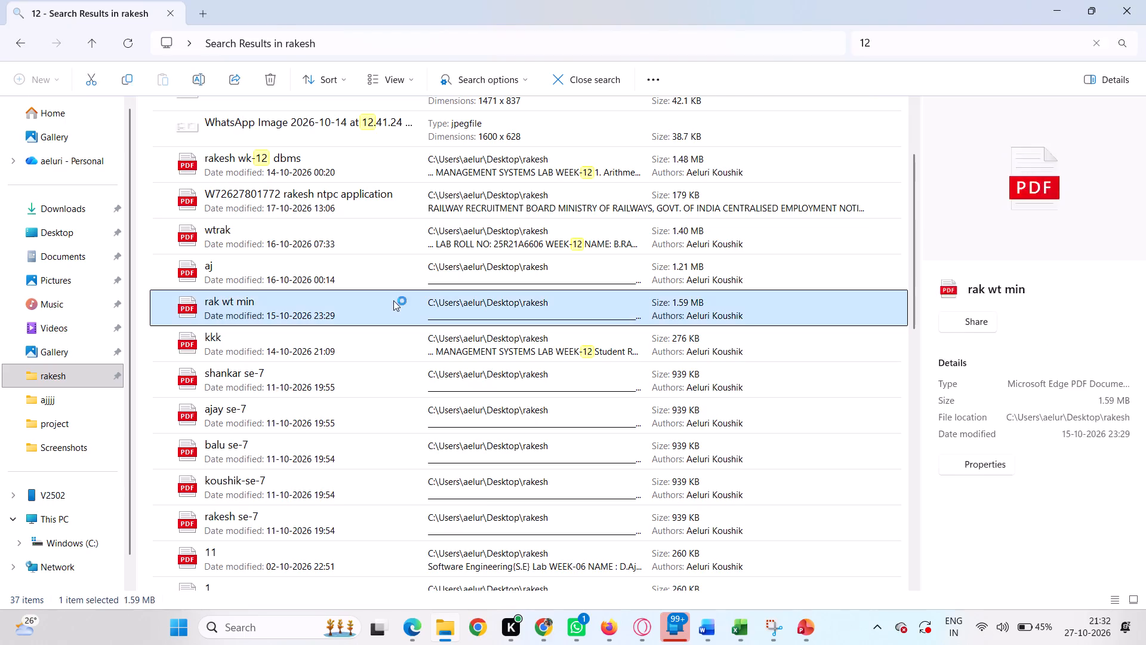
Examine the rak wt min PDF's problem statement, program code and output screenshots for material for the web technology activity.
scroll(416, 318, up, 3)
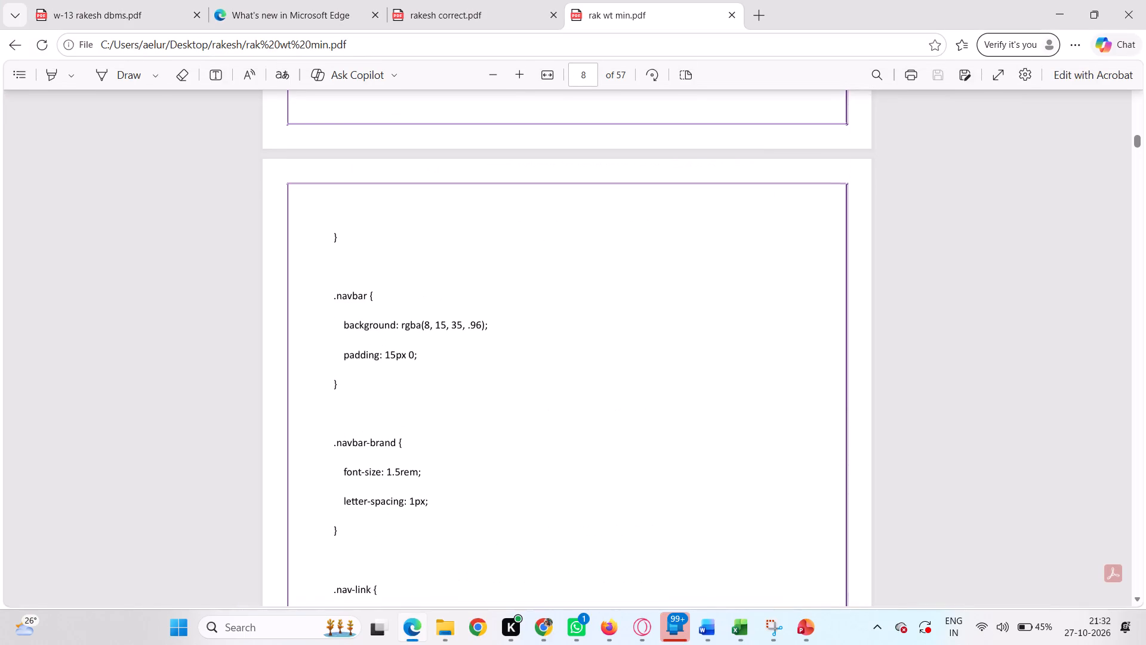
scroll(416, 318, up, 12)
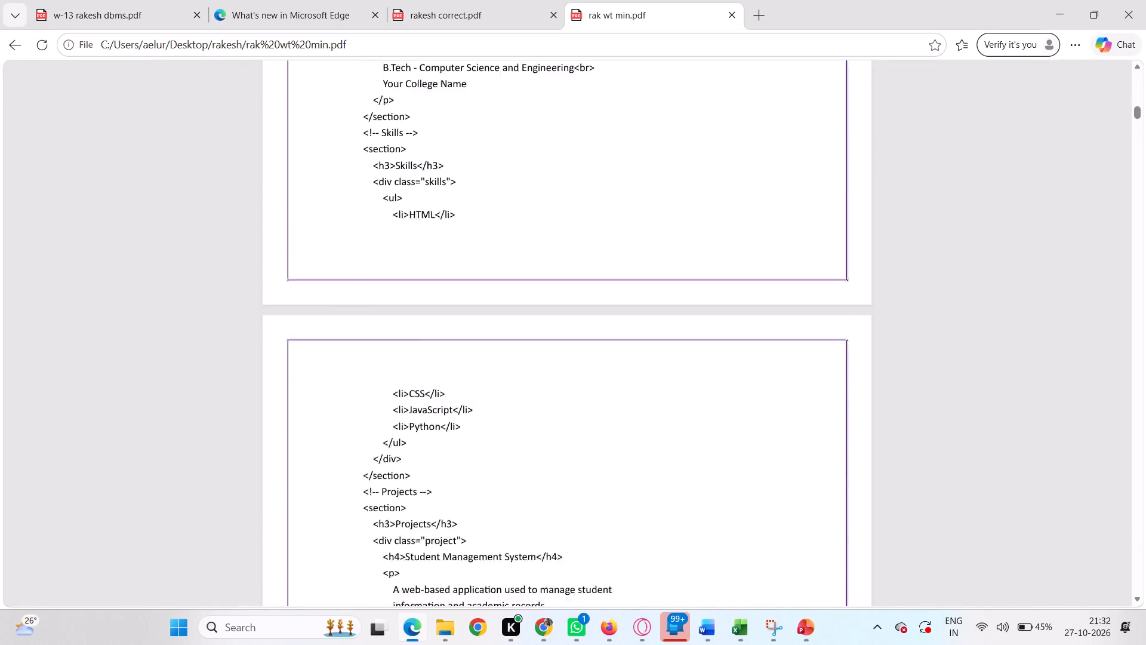
scroll(416, 318, up, 18)
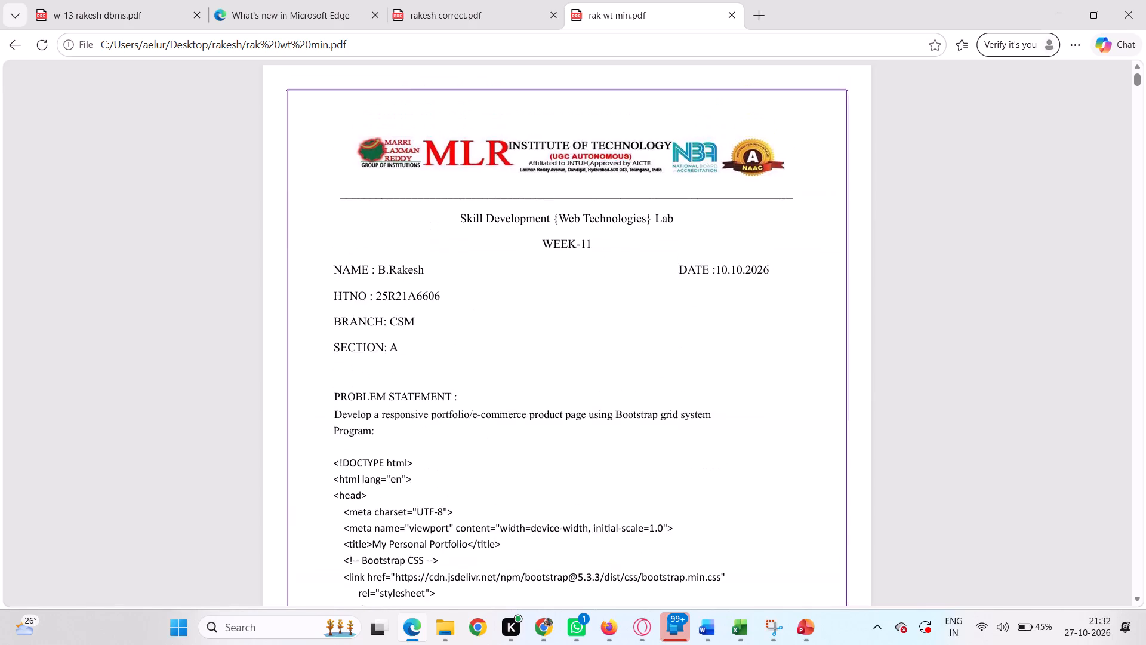
scroll(416, 318, down, 19)
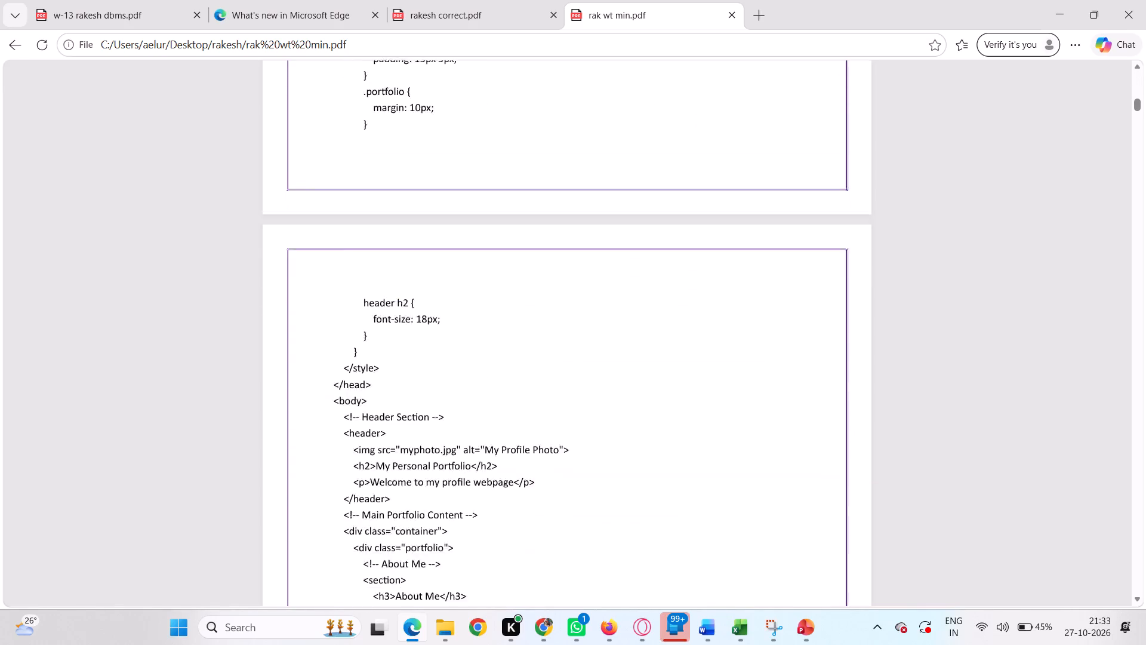
scroll(416, 318, down, 16)
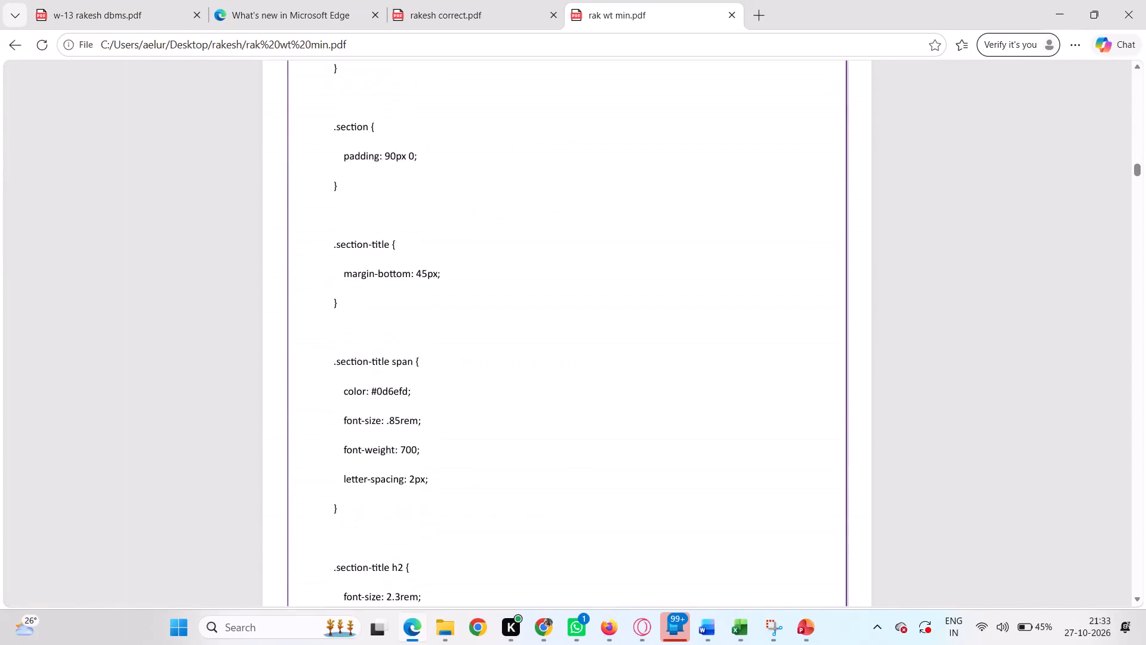
scroll(416, 318, down, 20)
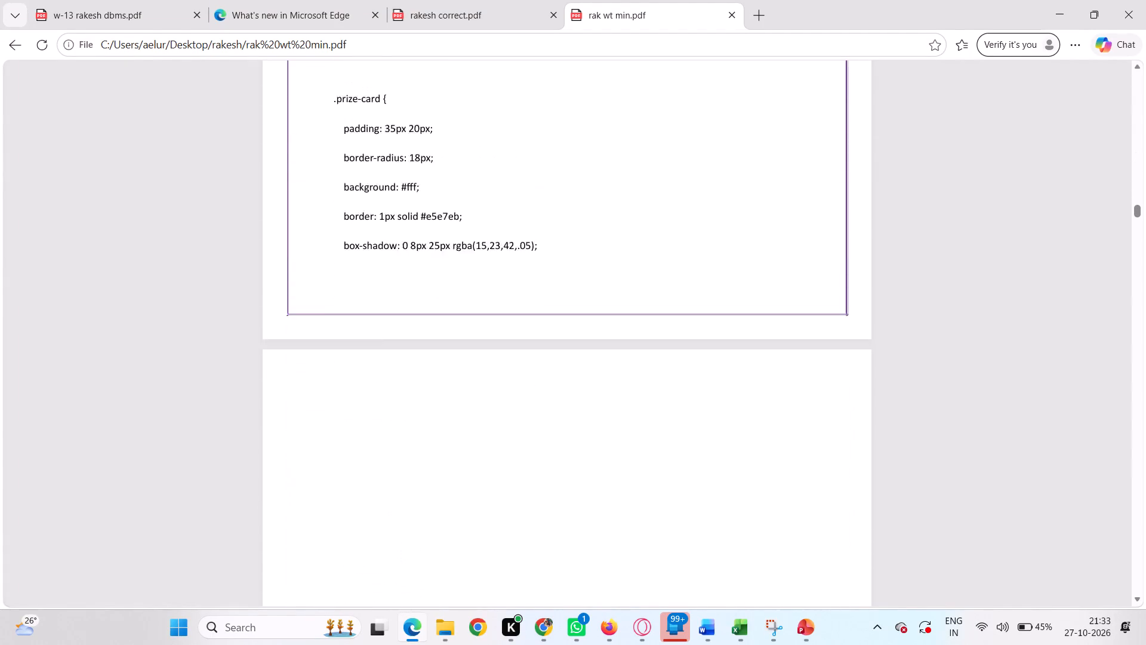
scroll(416, 318, down, 18)
scroll(416, 318, down, 11)
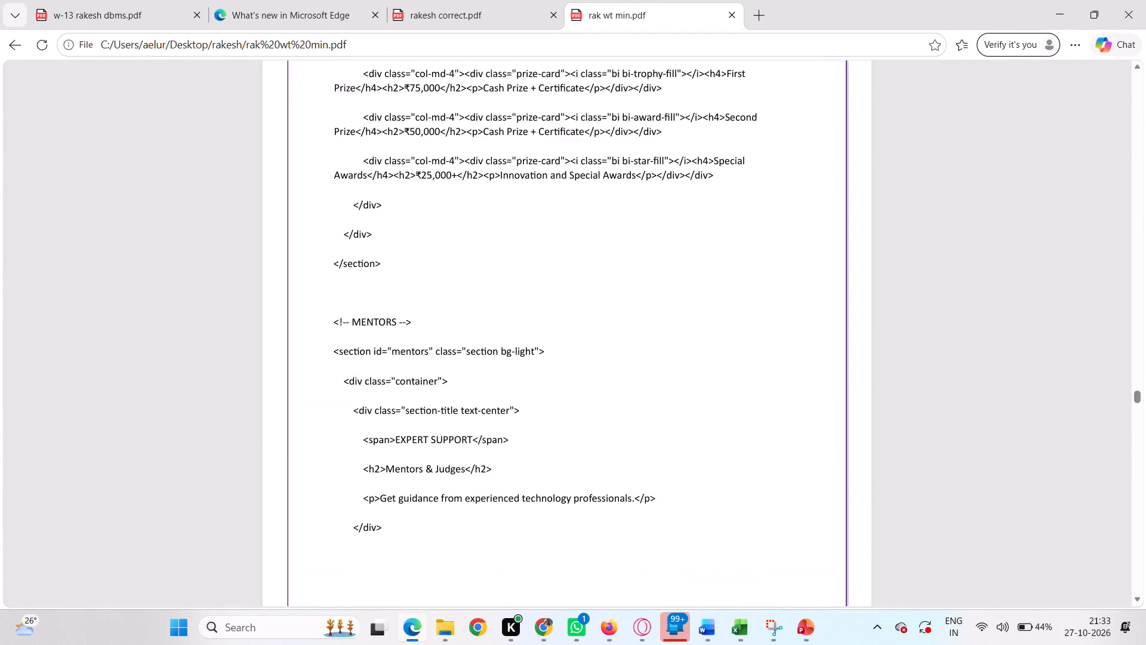
scroll(416, 318, down, 15)
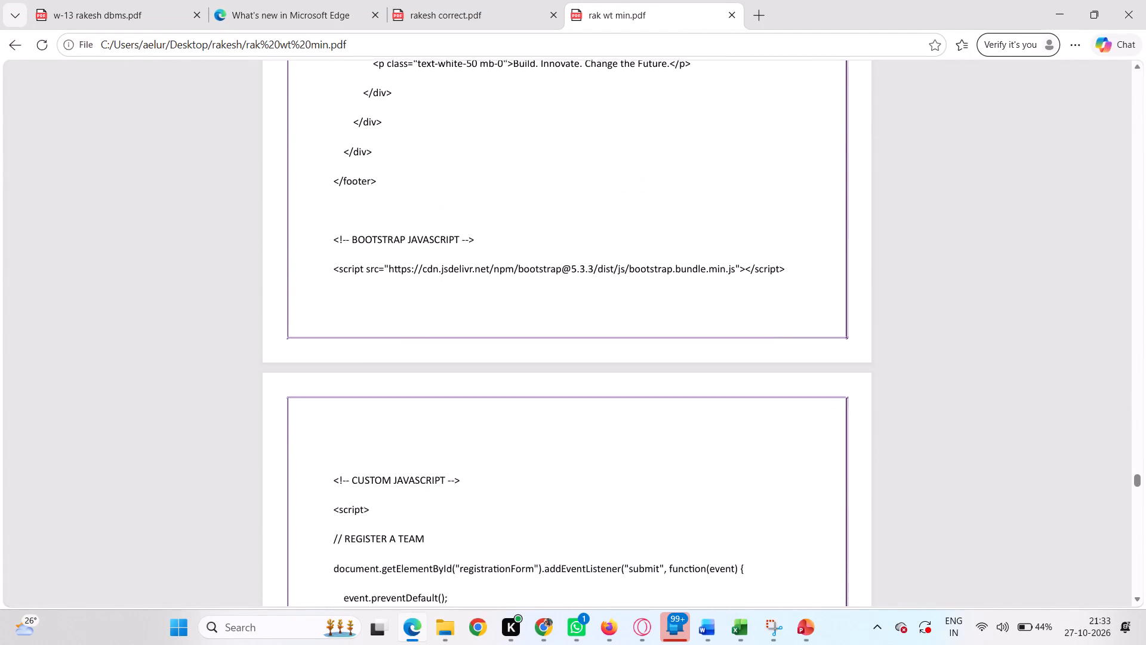
scroll(416, 318, down, 14)
scroll(416, 318, down, 7)
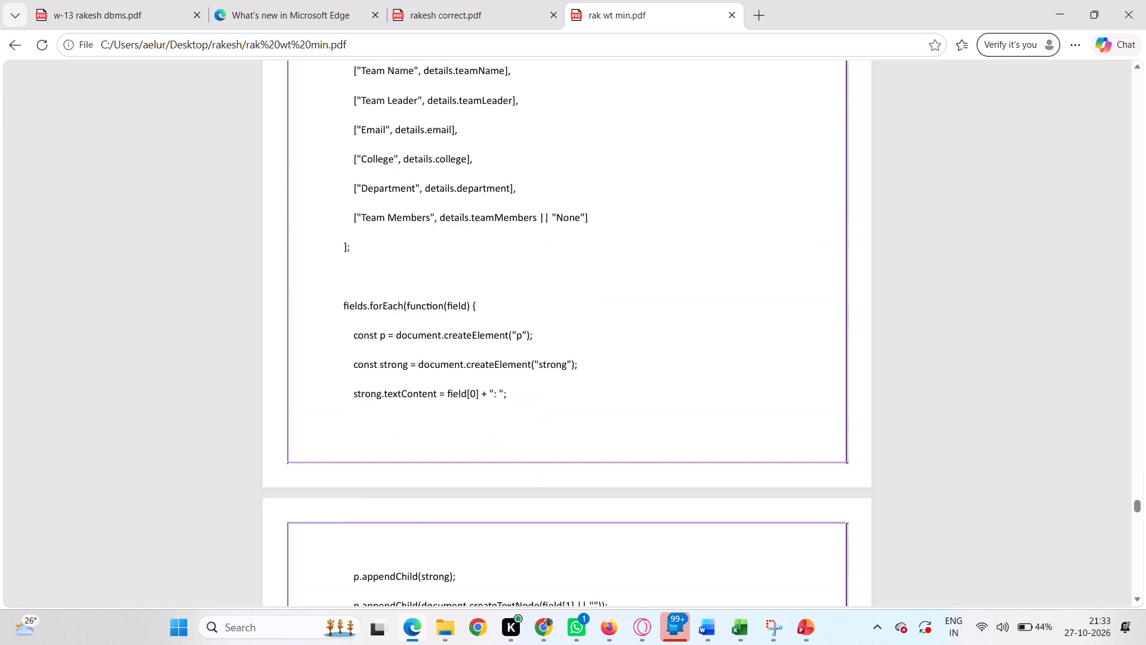
scroll(416, 318, down, 19)
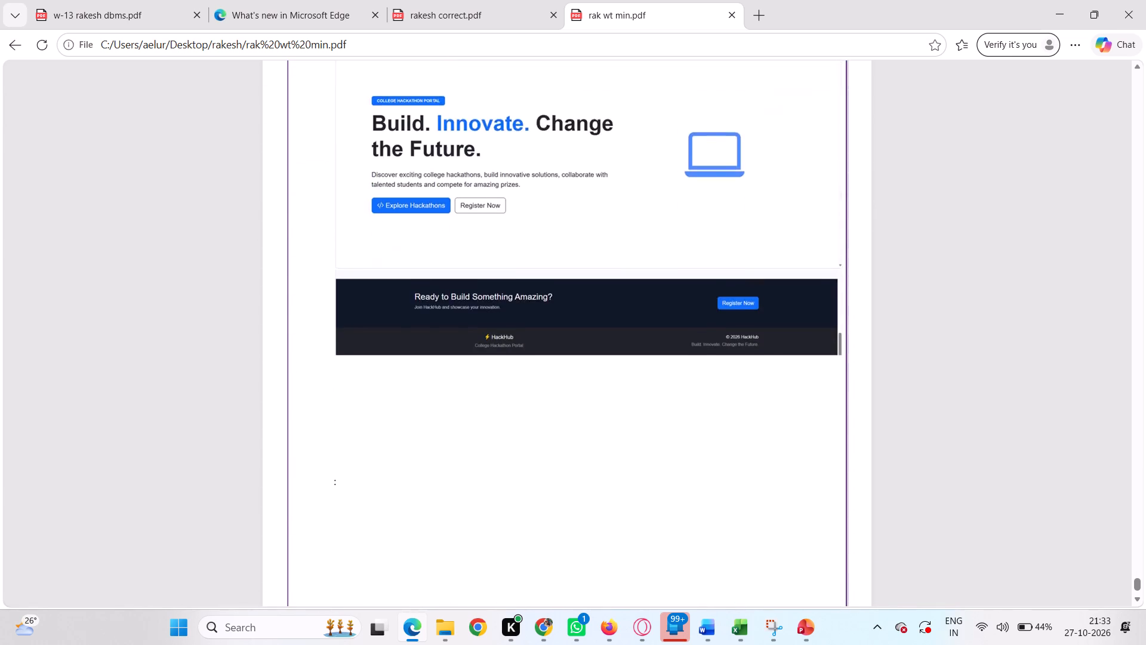
scroll(416, 318, down, 7)
scroll(416, 318, up, 17)
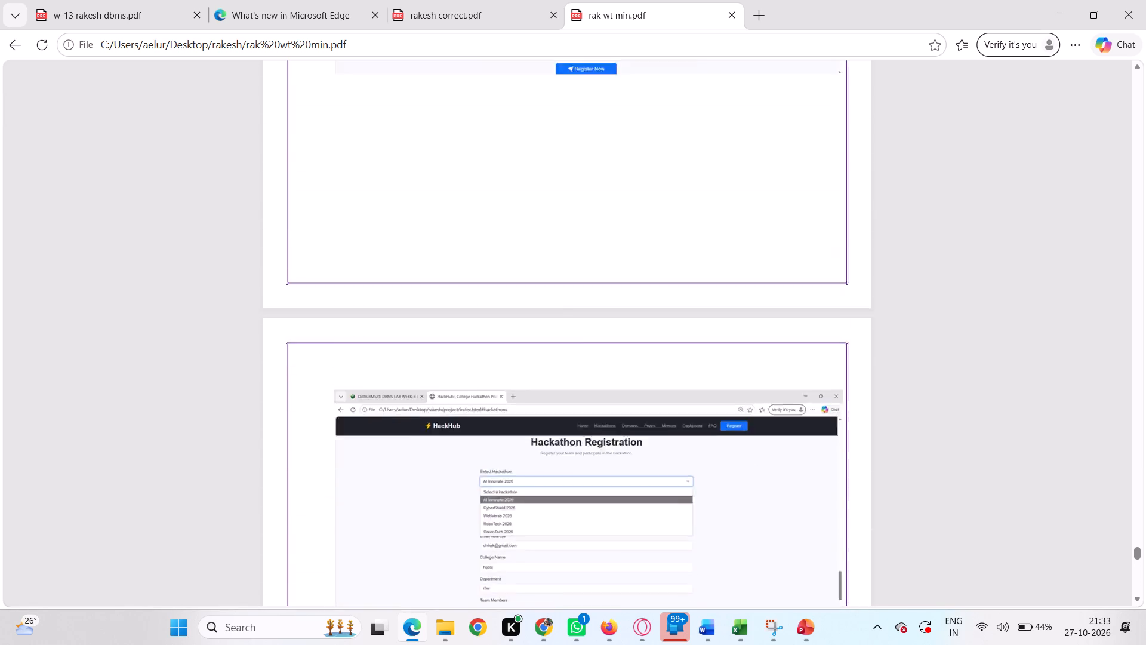
scroll(416, 318, up, 16)
scroll(416, 318, up, 9)
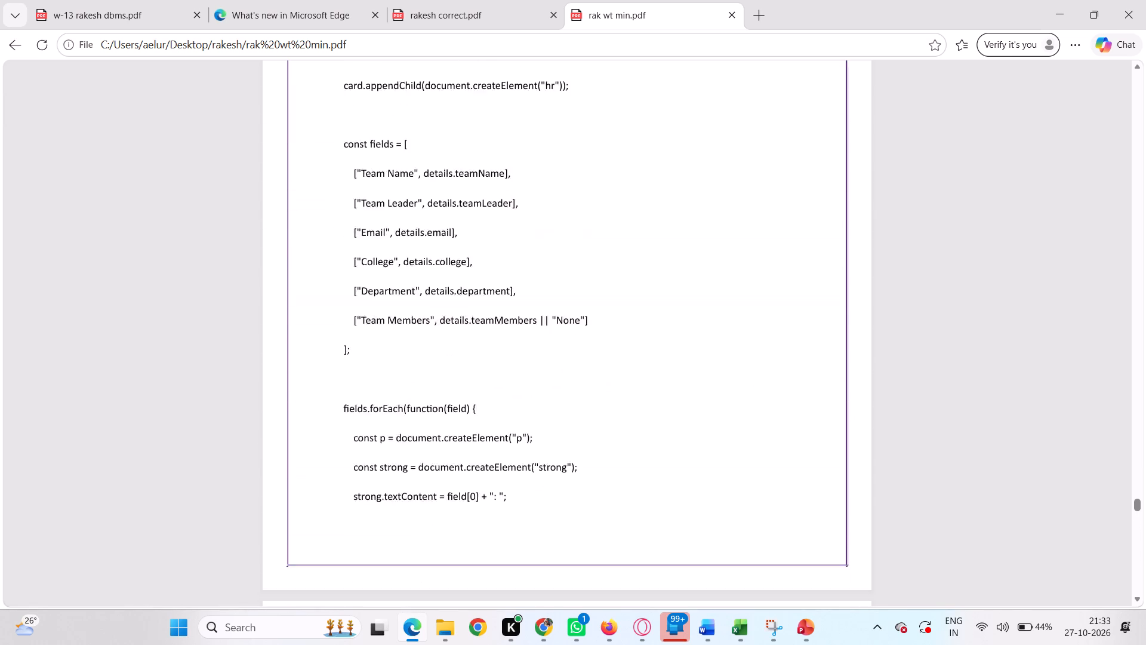
scroll(416, 318, up, 18)
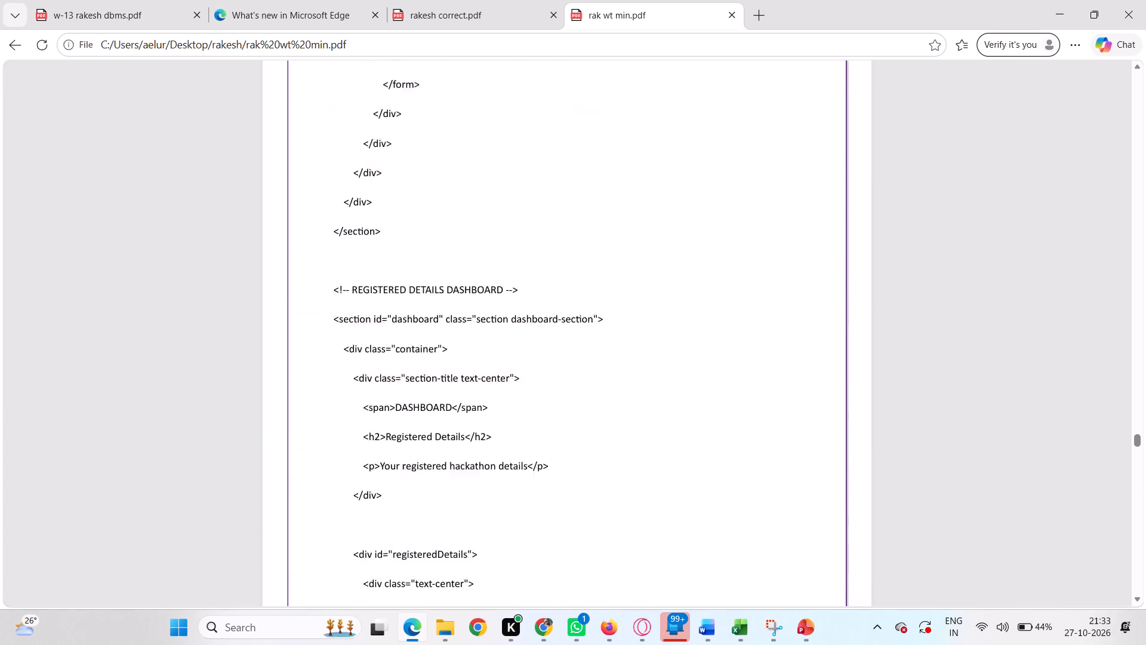